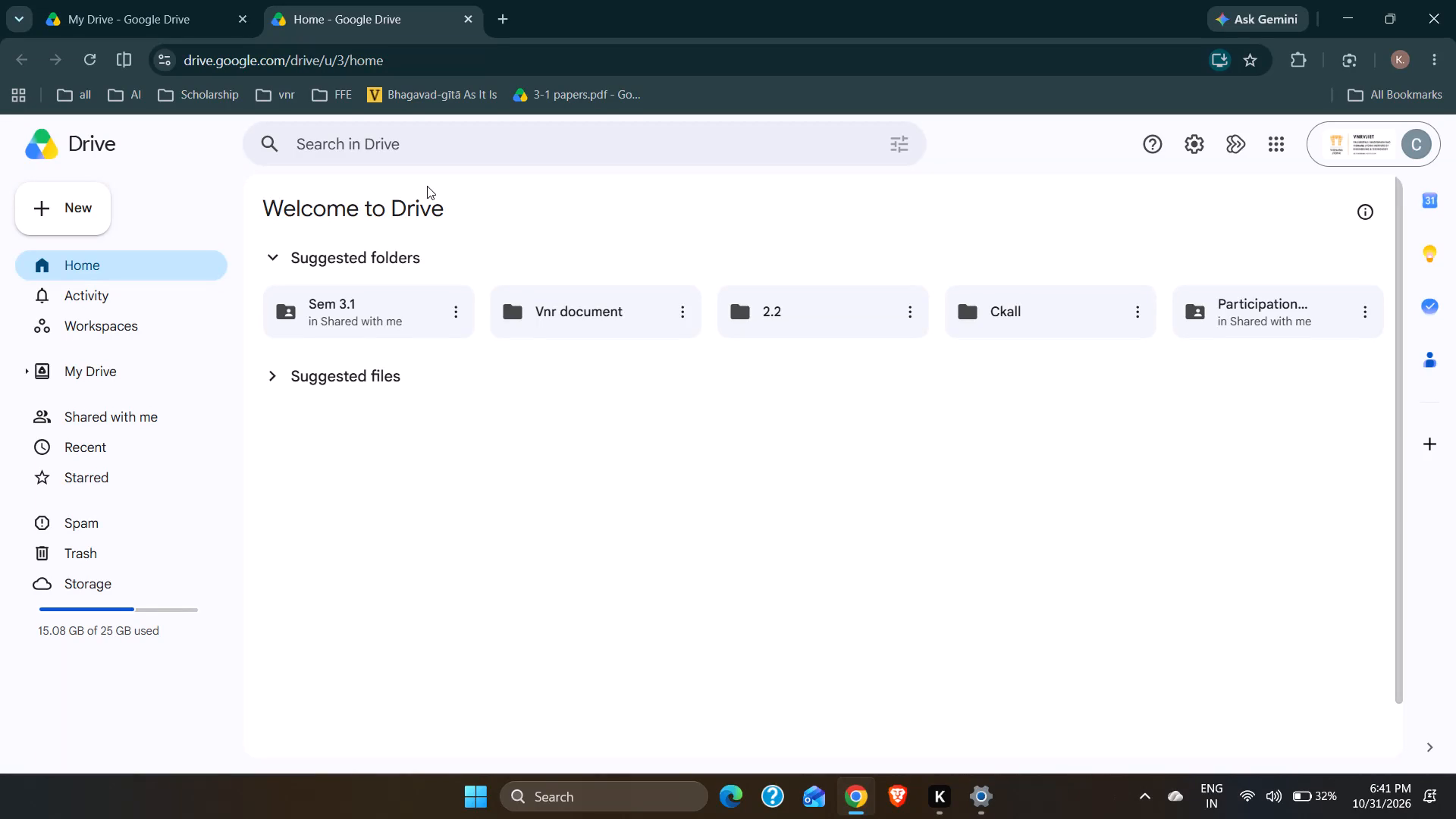
Open Google Classroom in a new browser tab from the Google apps list.
{"action": "left_click", "coordinate": [490, 1]}
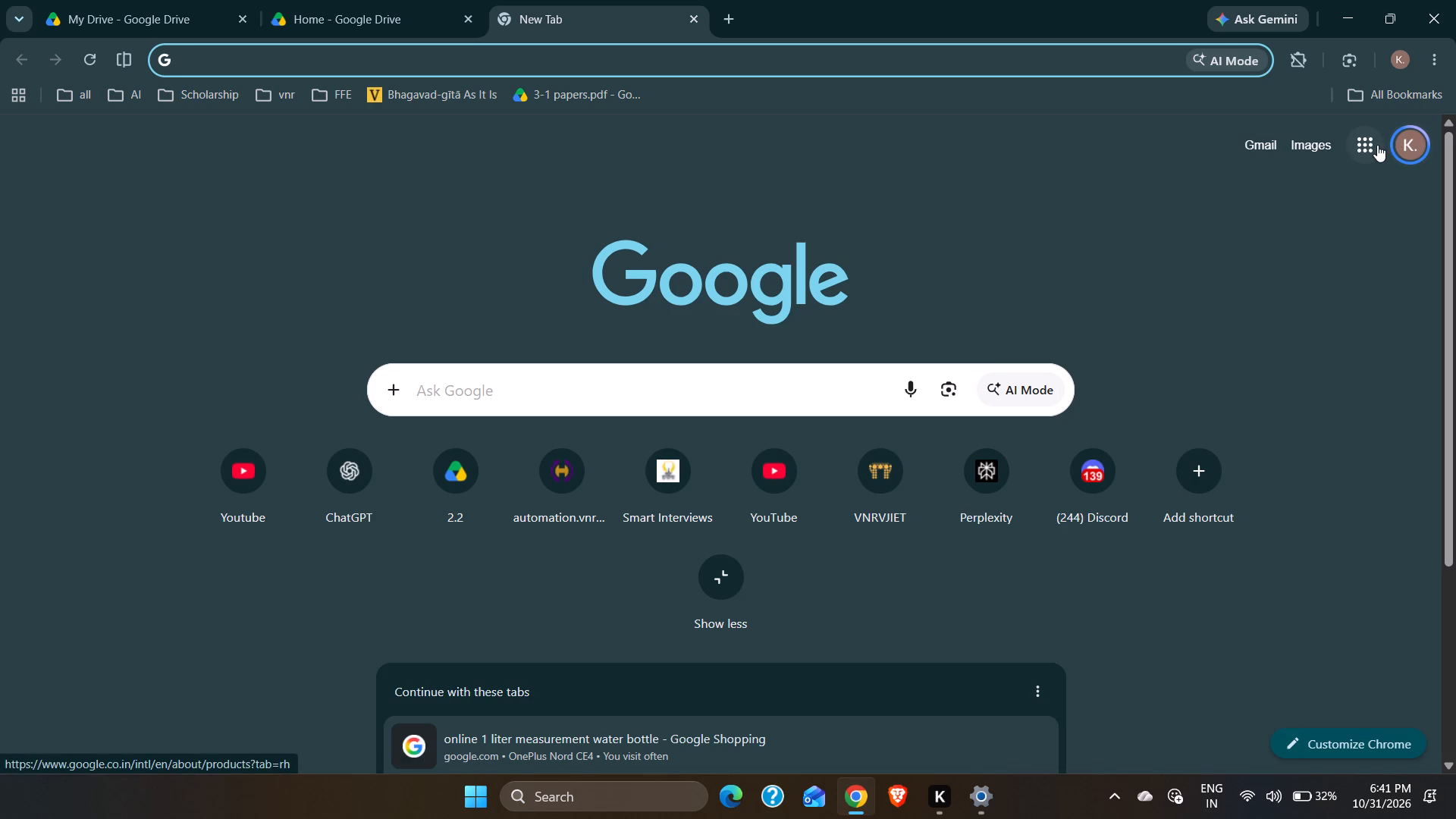
{"action": "left_click", "coordinate": [1377, 145]}
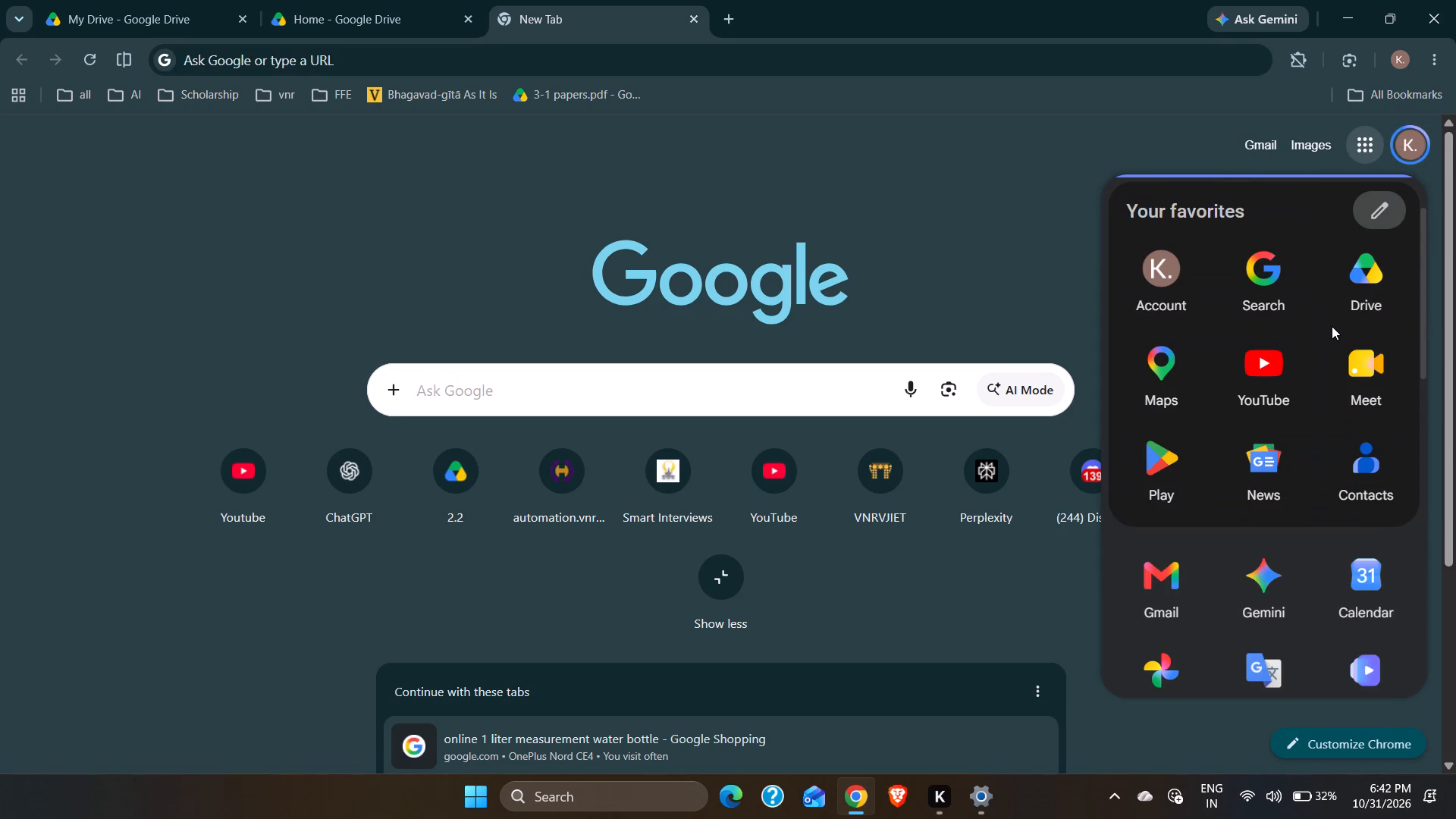
{"action": "scroll", "coordinate": [1332, 326], "scroll_direction": "down", "scroll_amount": 2}
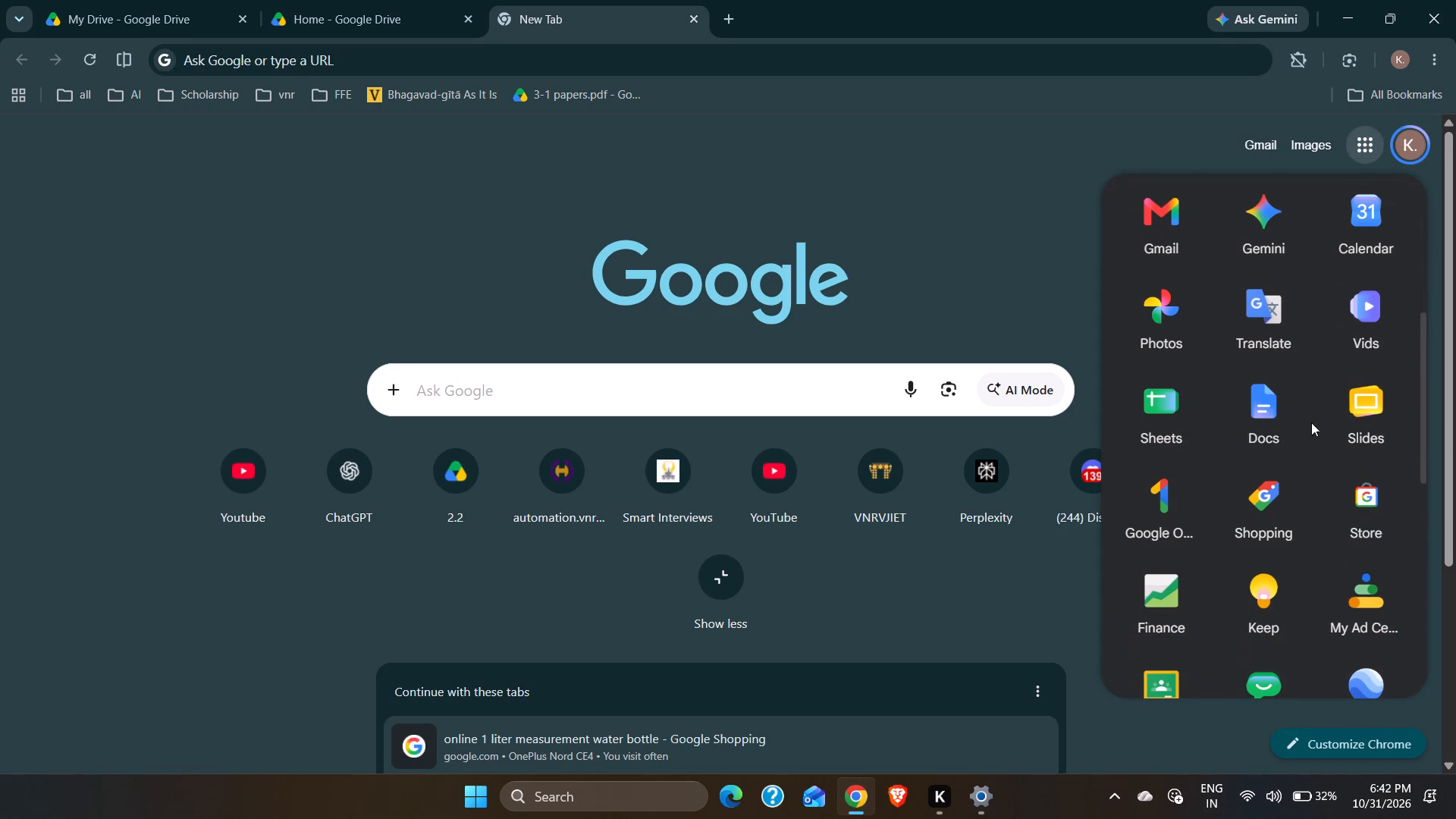
{"action": "scroll", "coordinate": [1292, 594], "scroll_direction": "down", "scroll_amount": 1}
{"action": "left_click", "coordinate": [1182, 557]}
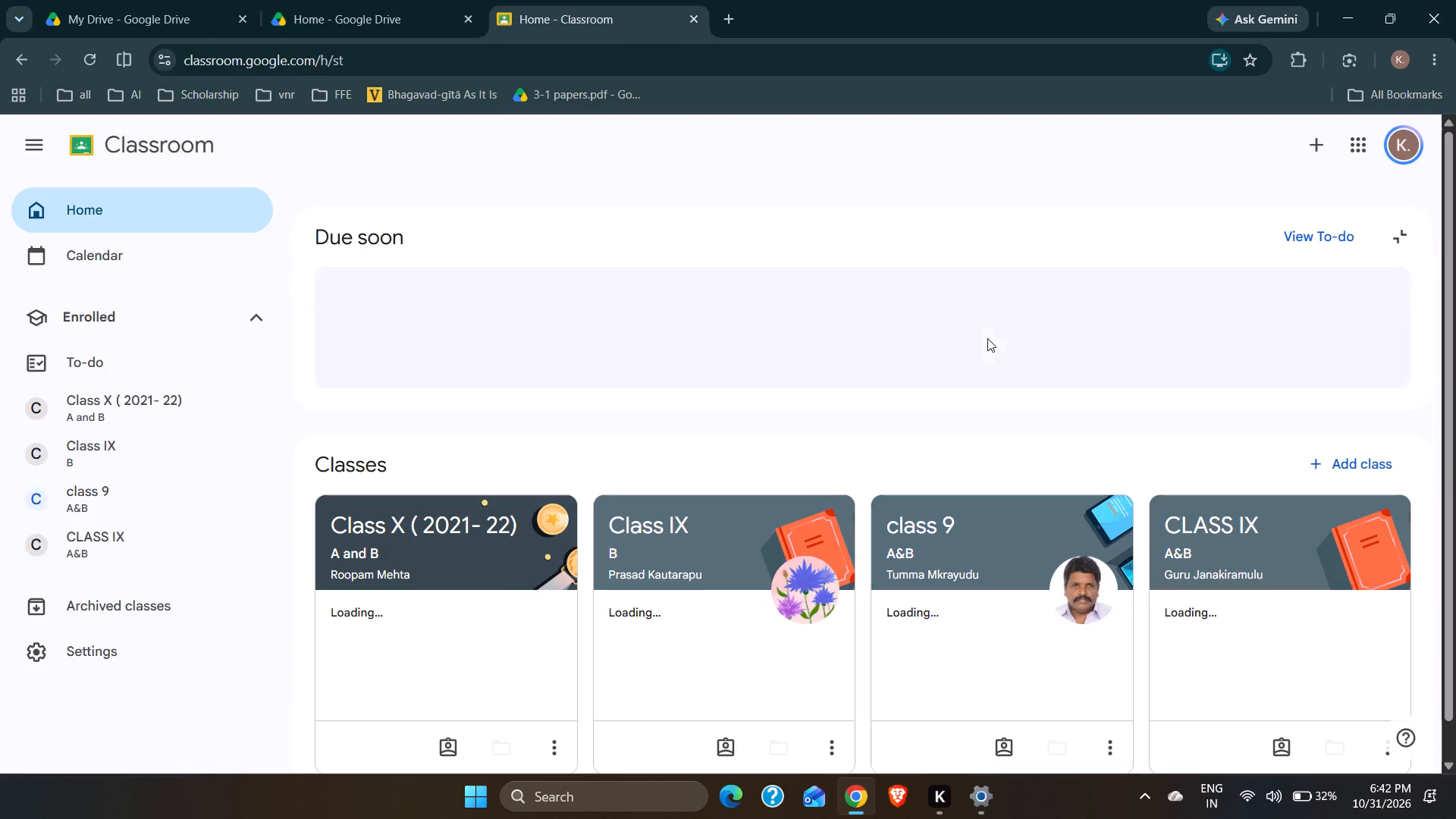
Switch Classroom to the college account, the last one among the signed-in accounts.
{"action": "scroll", "coordinate": [777, 553], "scroll_direction": "down", "scroll_amount": 2}
{"action": "left_click", "coordinate": [1414, 147]}
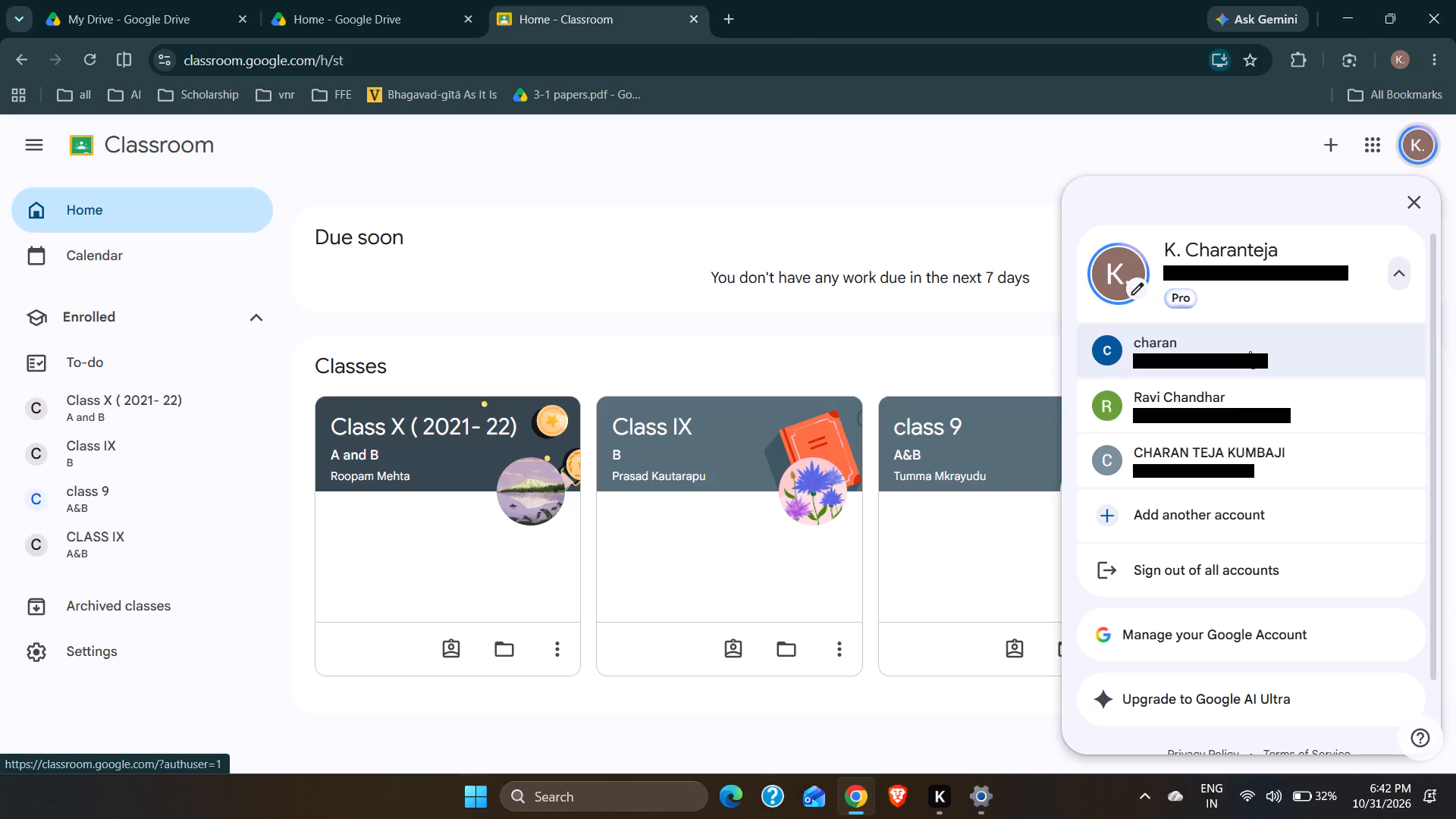
{"action": "left_click", "coordinate": [1235, 447]}
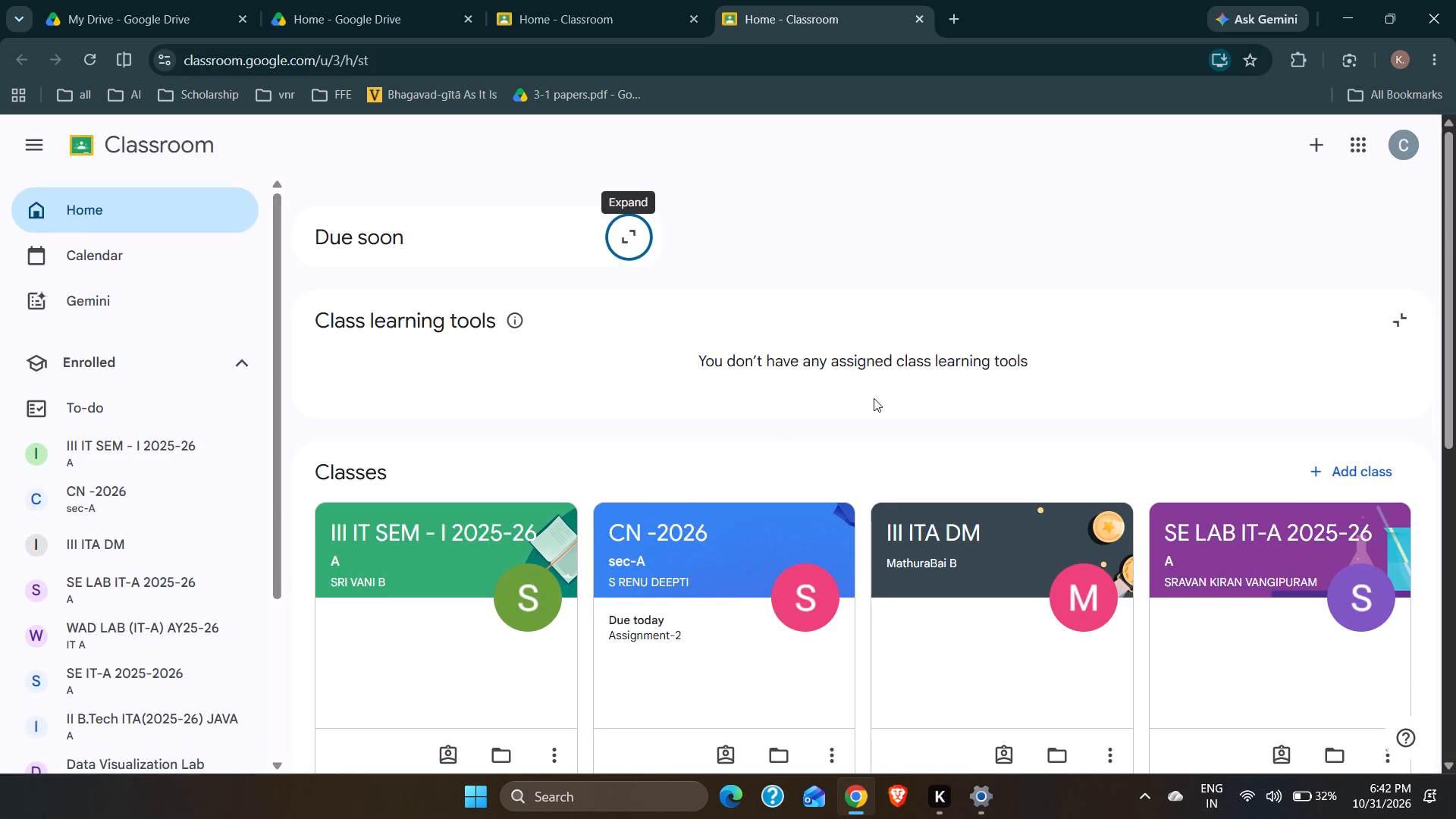
Open the CN -2026 sec-A class from the enrolled classes.
{"action": "left_click", "coordinate": [874, 398]}
{"action": "scroll", "coordinate": [874, 398], "scroll_direction": "down", "scroll_amount": 2}
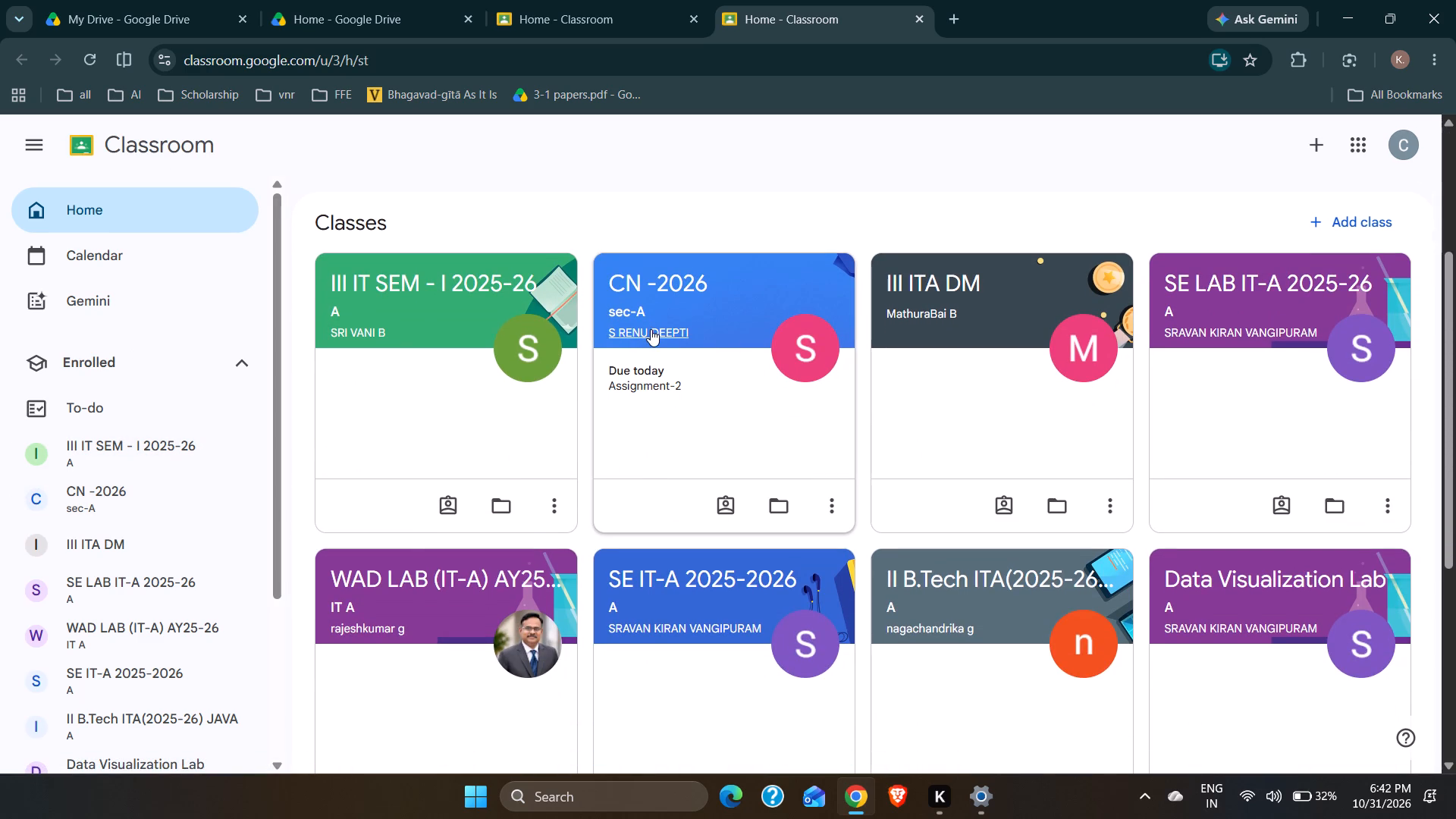
{"action": "left_click", "coordinate": [651, 329]}
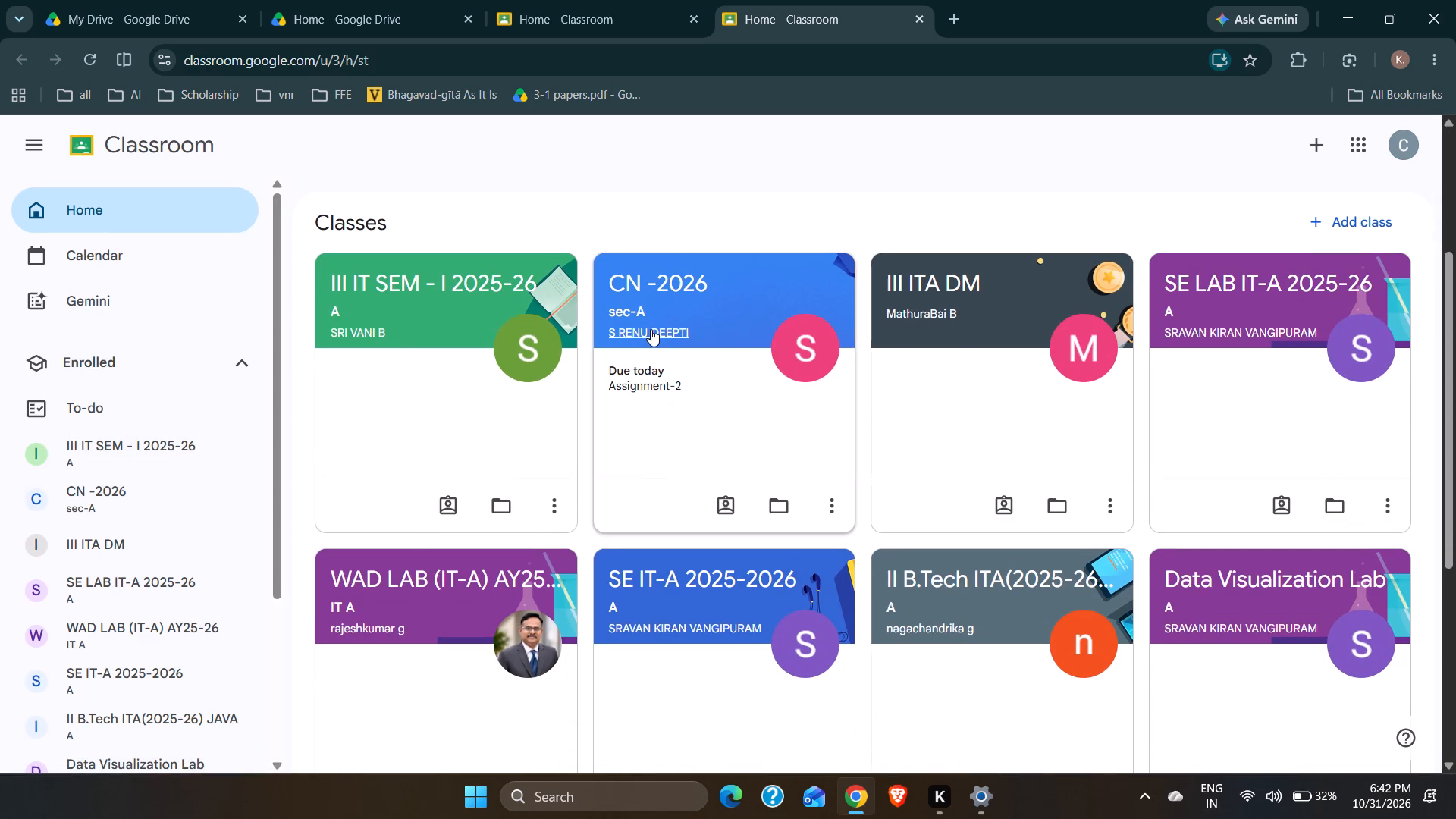
{"action": "left_click", "coordinate": [651, 329]}
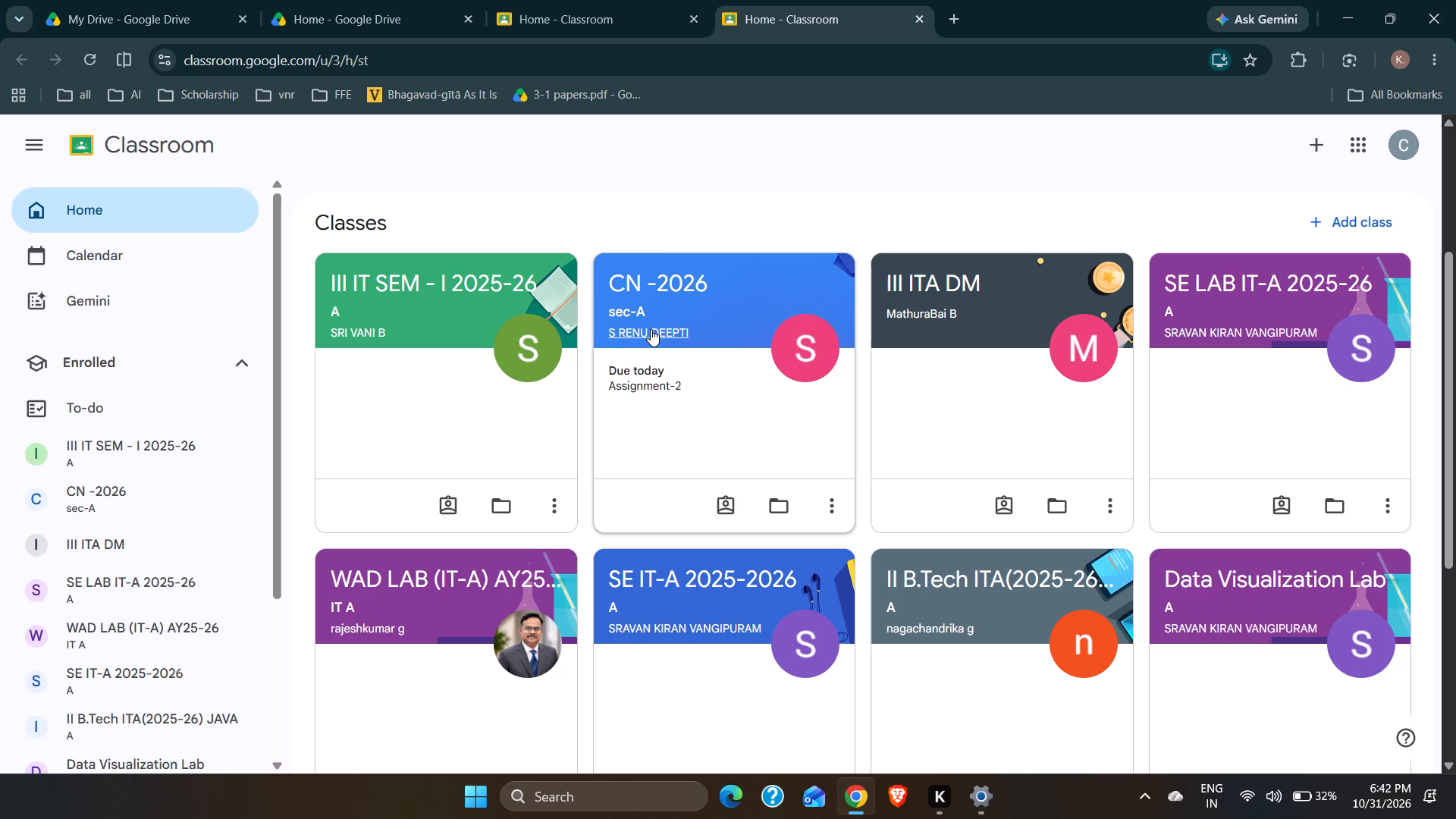
{"action": "left_click", "coordinate": [641, 283]}
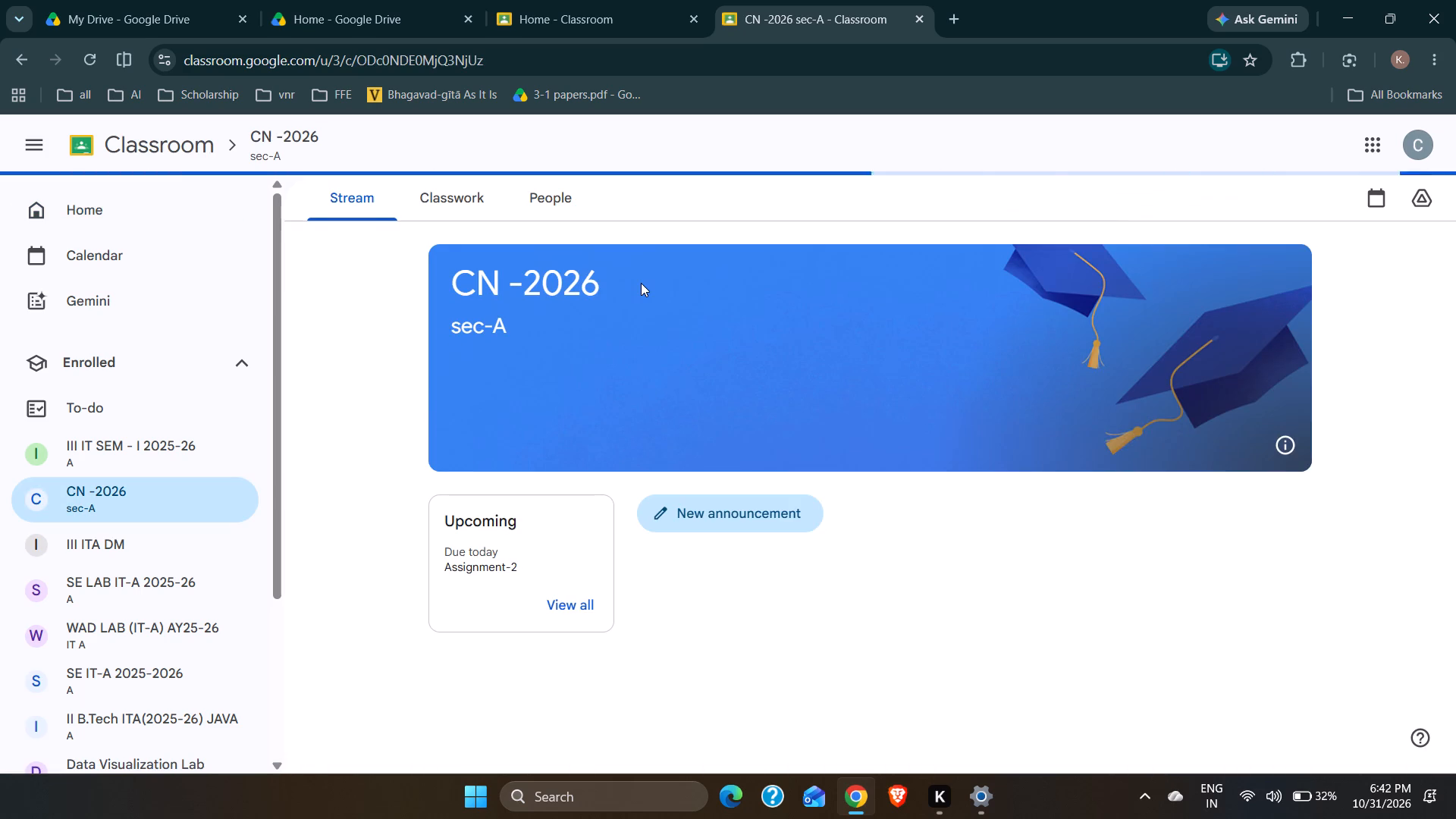
Look through the CN -2026 stream posts and open the class's Classwork page.
{"action": "scroll", "coordinate": [641, 283], "scroll_direction": "down", "scroll_amount": 2}
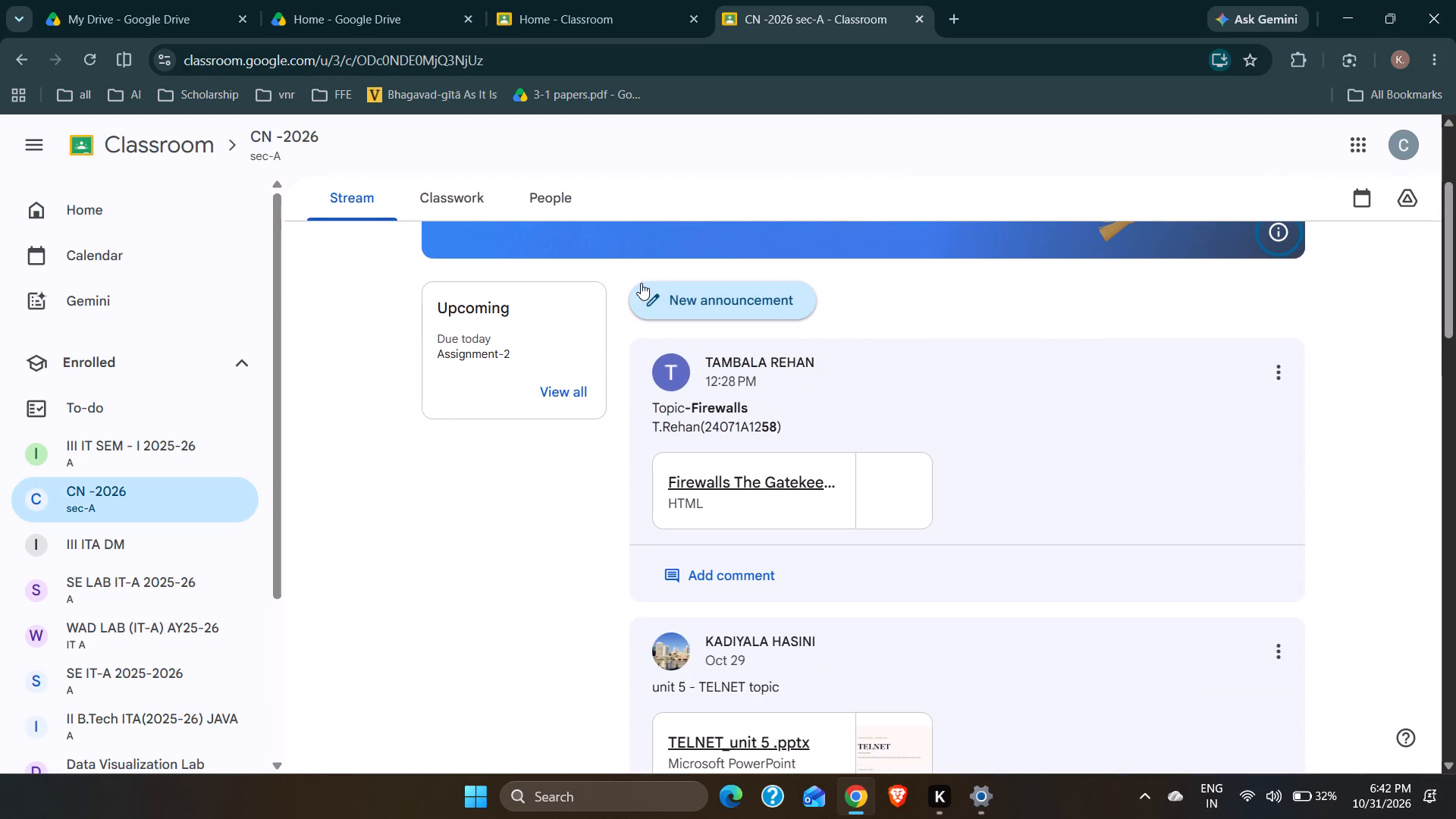
{"action": "scroll", "coordinate": [653, 422], "scroll_direction": "down", "scroll_amount": 1}
{"action": "scroll", "coordinate": [653, 422], "scroll_direction": "up", "scroll_amount": 2}
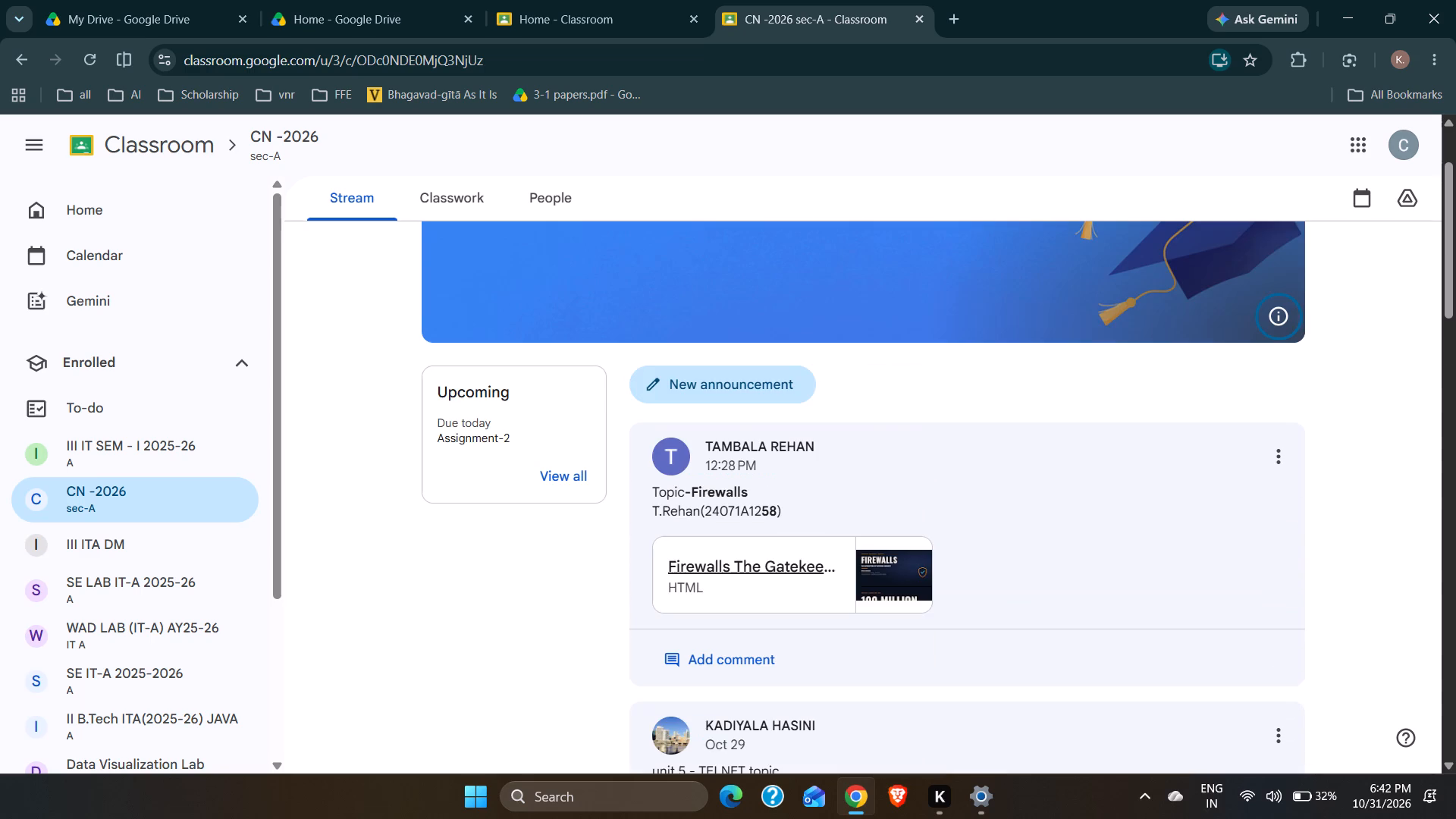
{"action": "left_click", "coordinate": [417, 209]}
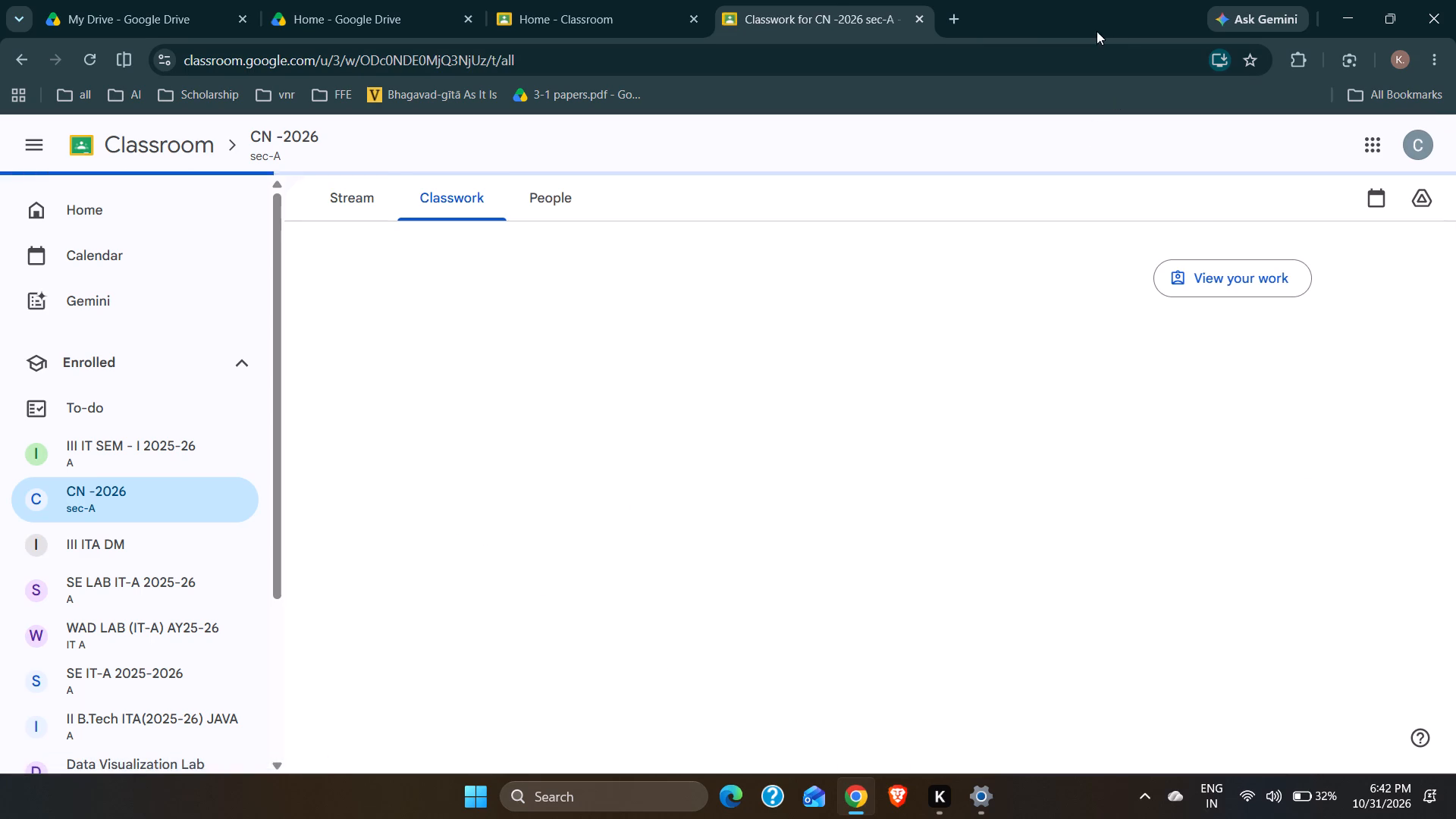
Start a web search for WhatsApp in a new browser tab.
{"action": "left_click", "coordinate": [967, 19]}
{"action": "left_click", "coordinate": [949, 18]}
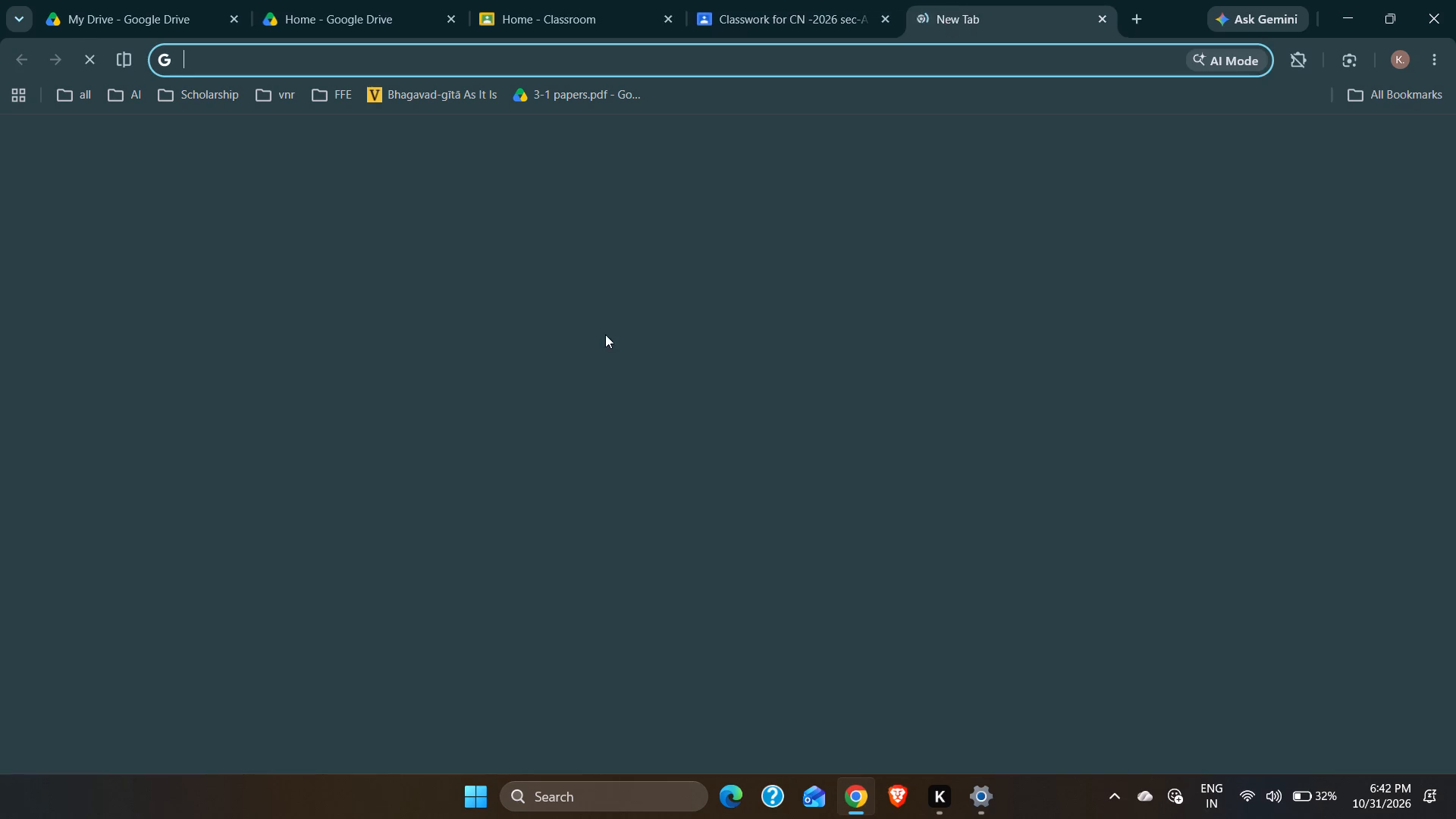
{"action": "left_click", "coordinate": [592, 387]}
{"action": "type", "text": "wh"}
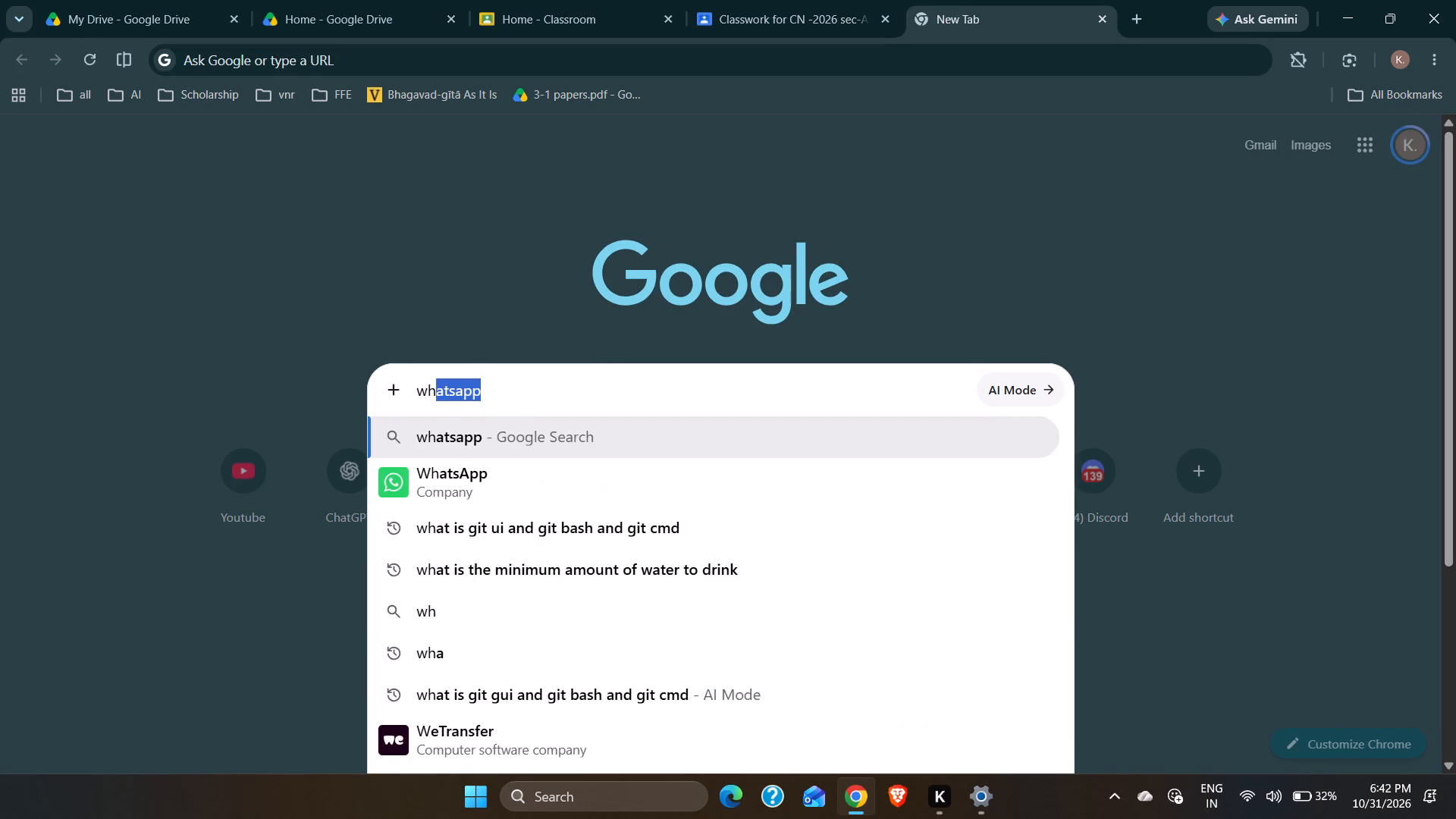
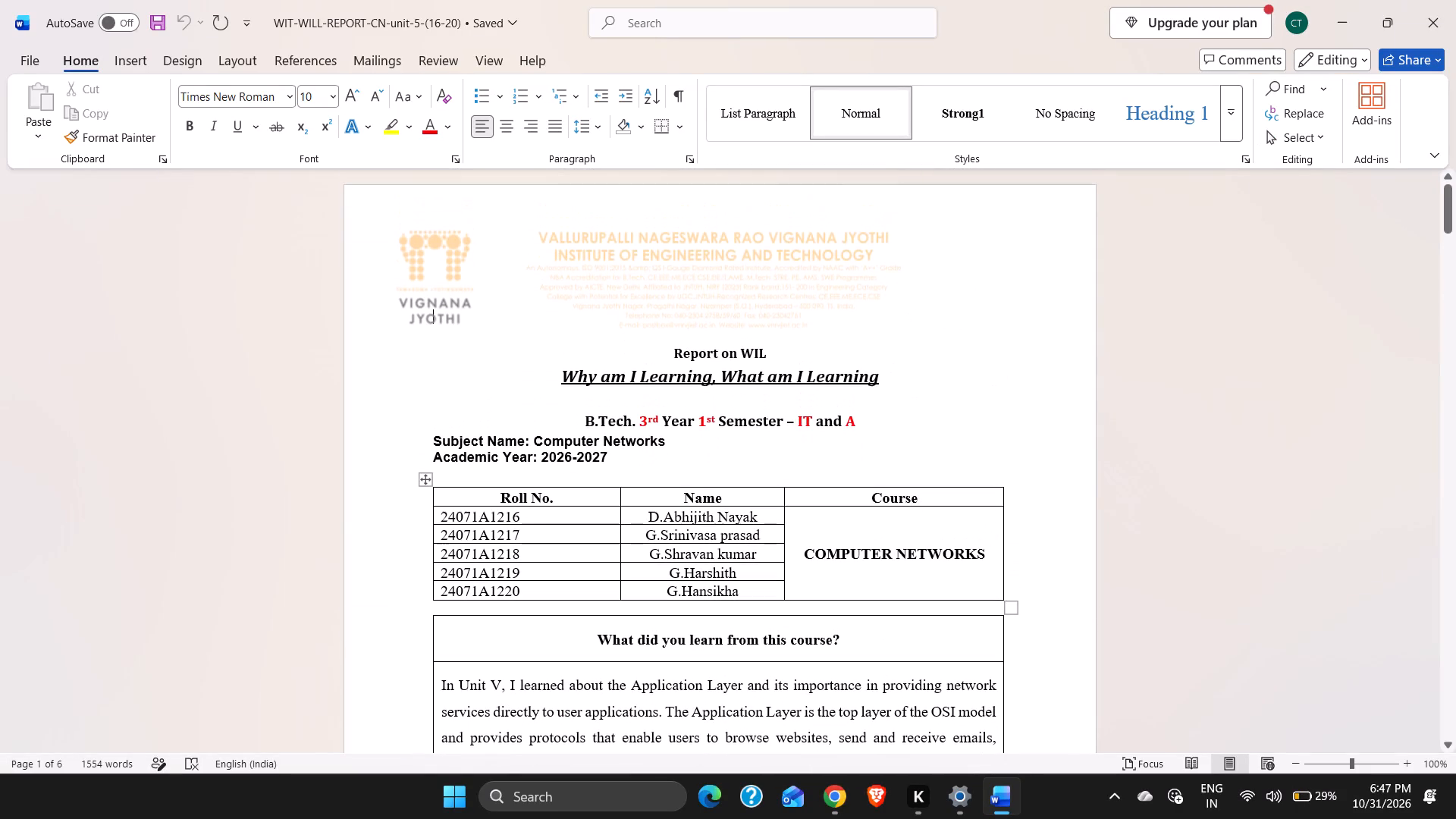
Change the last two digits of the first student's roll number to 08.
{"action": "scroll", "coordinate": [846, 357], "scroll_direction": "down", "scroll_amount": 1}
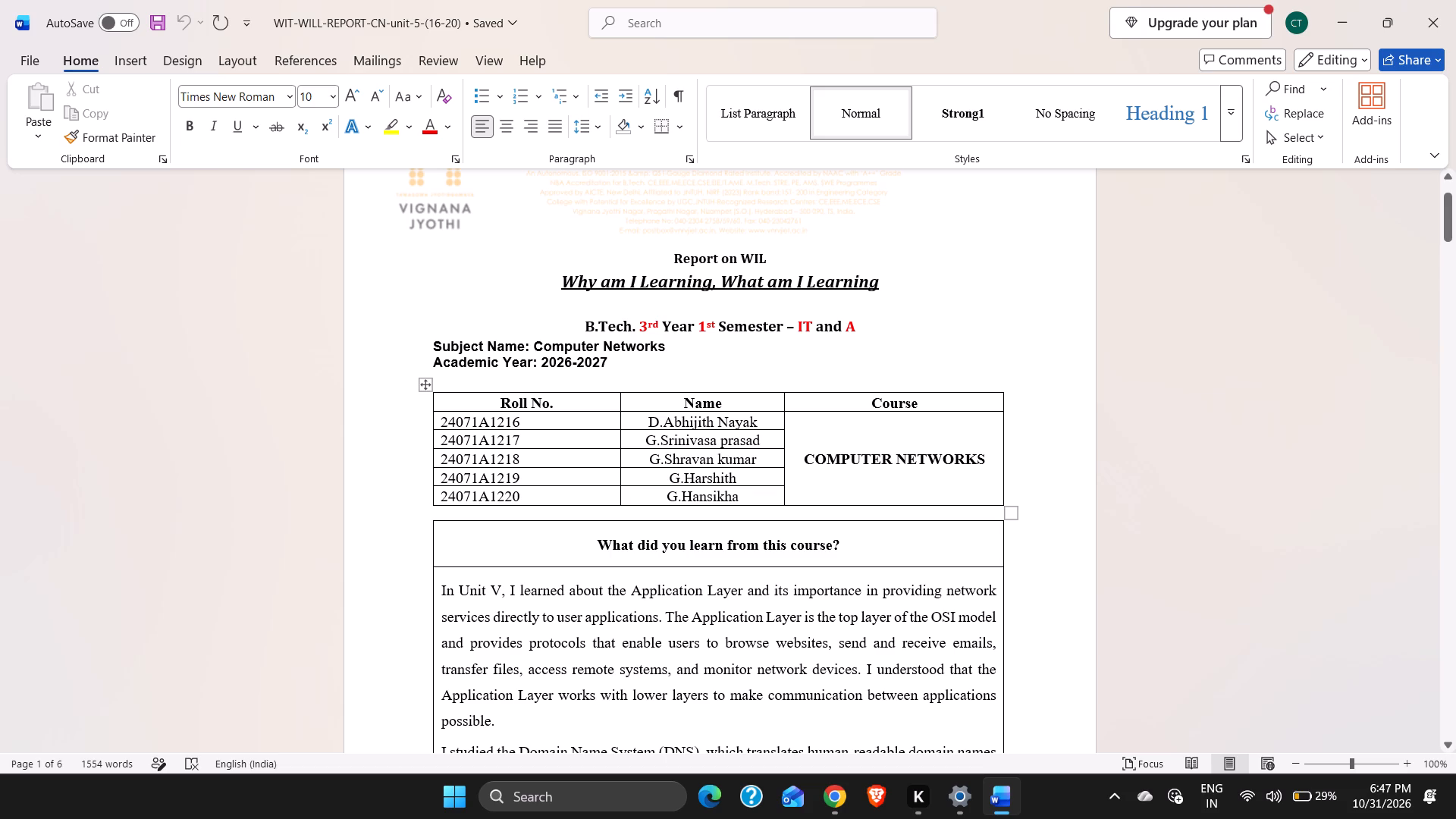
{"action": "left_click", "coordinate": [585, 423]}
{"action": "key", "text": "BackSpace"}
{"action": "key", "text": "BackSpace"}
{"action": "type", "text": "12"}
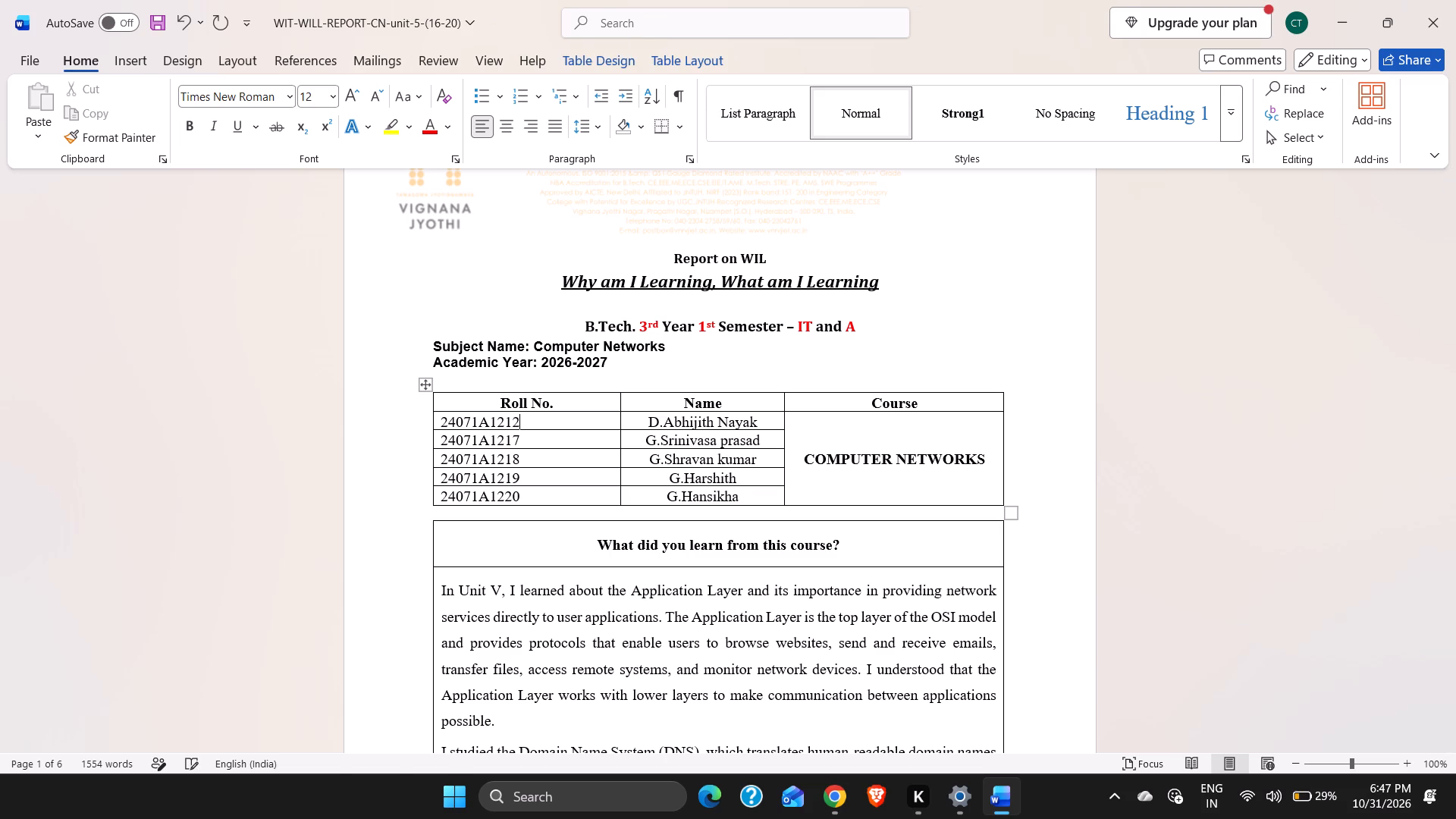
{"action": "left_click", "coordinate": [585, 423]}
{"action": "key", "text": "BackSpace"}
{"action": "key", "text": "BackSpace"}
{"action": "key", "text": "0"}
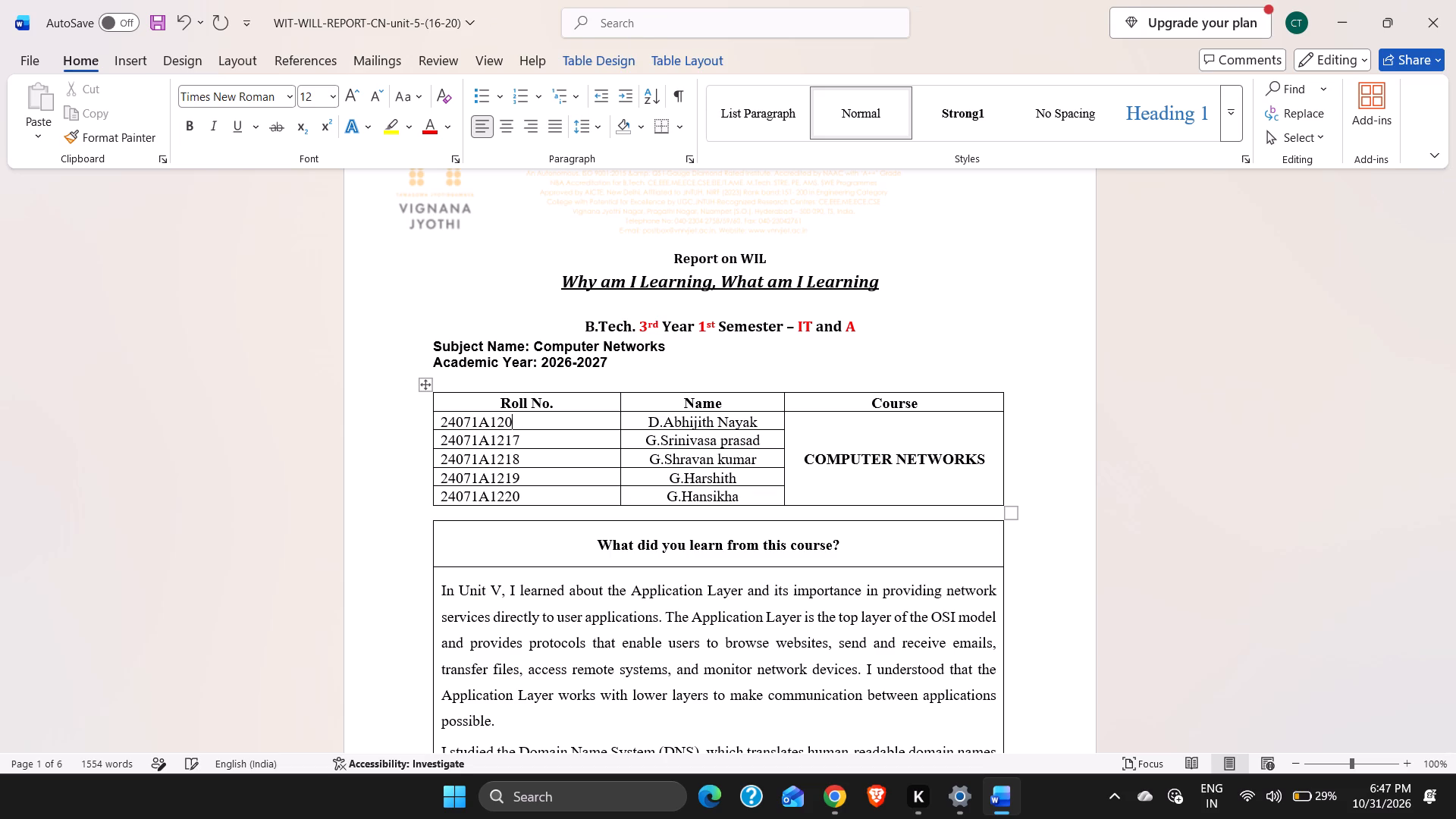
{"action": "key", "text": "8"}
Change the endings of the second, third and fourth students' roll numbers to 09, 10 and 11.
{"action": "left_click", "coordinate": [590, 443]}
{"action": "key", "text": "BackSpace"}
{"action": "key", "text": "BackSpace"}
{"action": "key", "text": "1"}
{"action": "key", "text": "BackSpace"}
{"action": "type", "text": "09"}
{"action": "key", "text": "Down"}
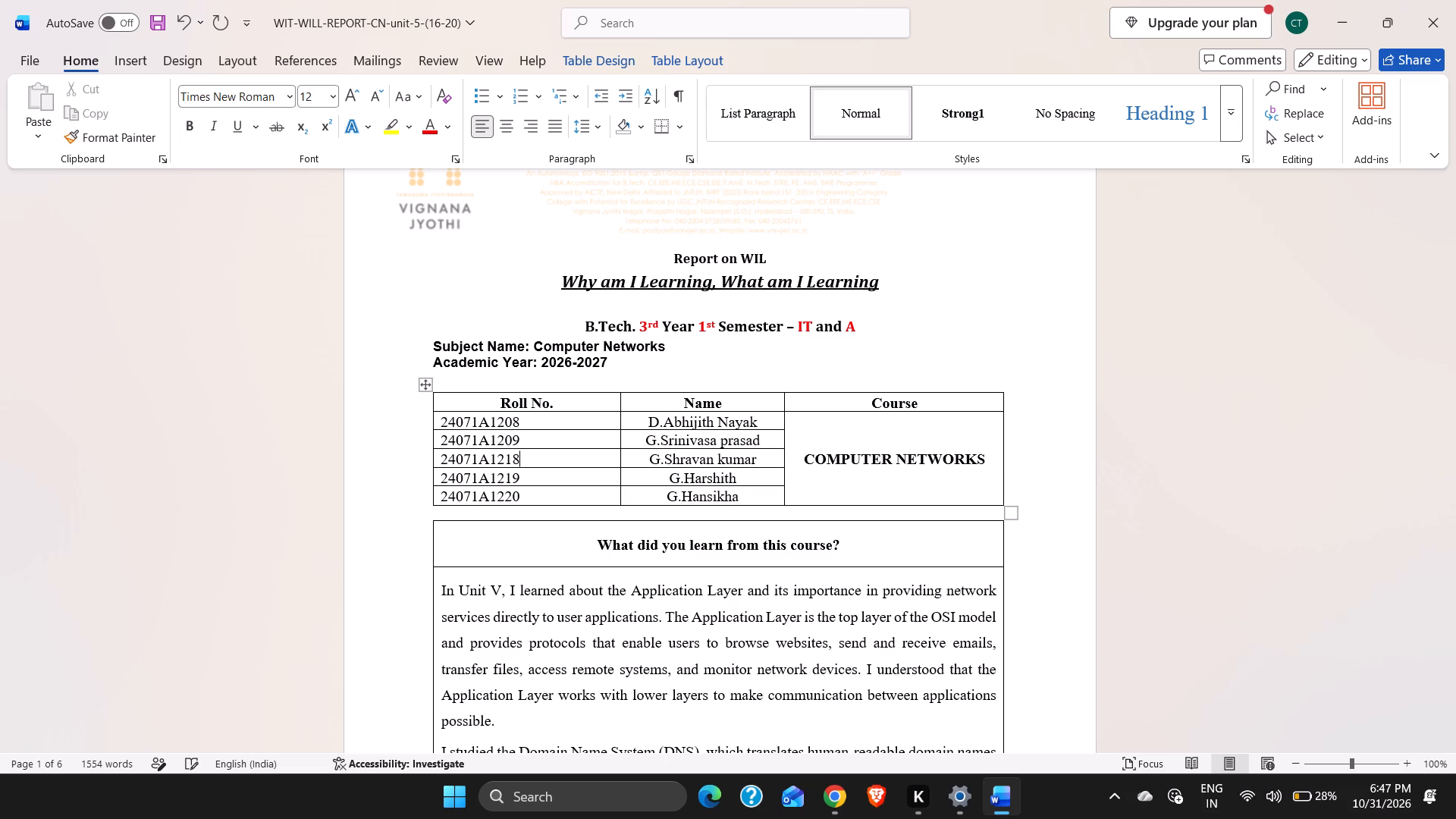
{"action": "key", "text": "BackSpace"}
{"action": "key", "text": "0"}
{"action": "key", "text": "Down"}
{"action": "key", "text": "BackSpace"}
{"action": "key", "text": "1"}
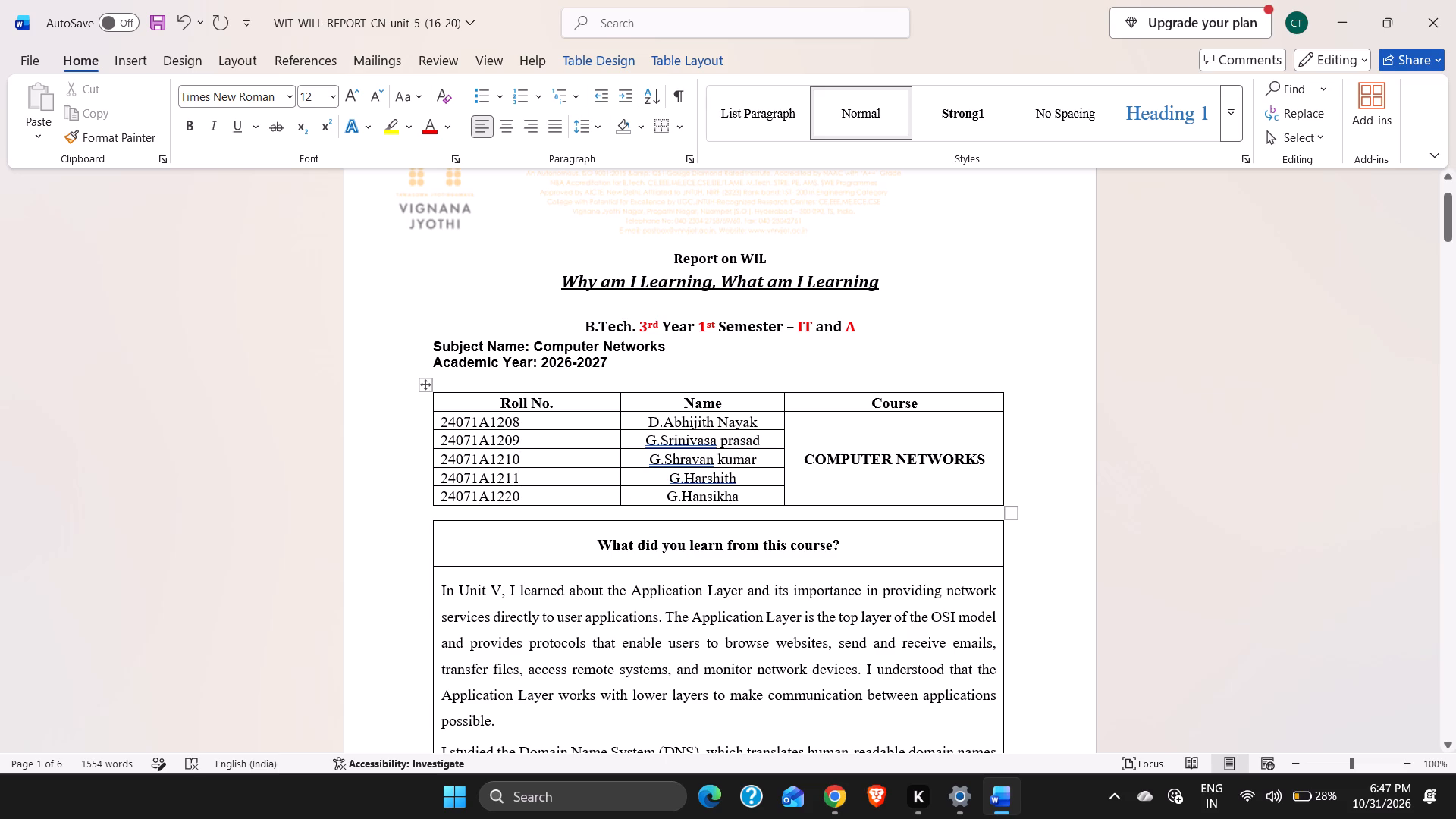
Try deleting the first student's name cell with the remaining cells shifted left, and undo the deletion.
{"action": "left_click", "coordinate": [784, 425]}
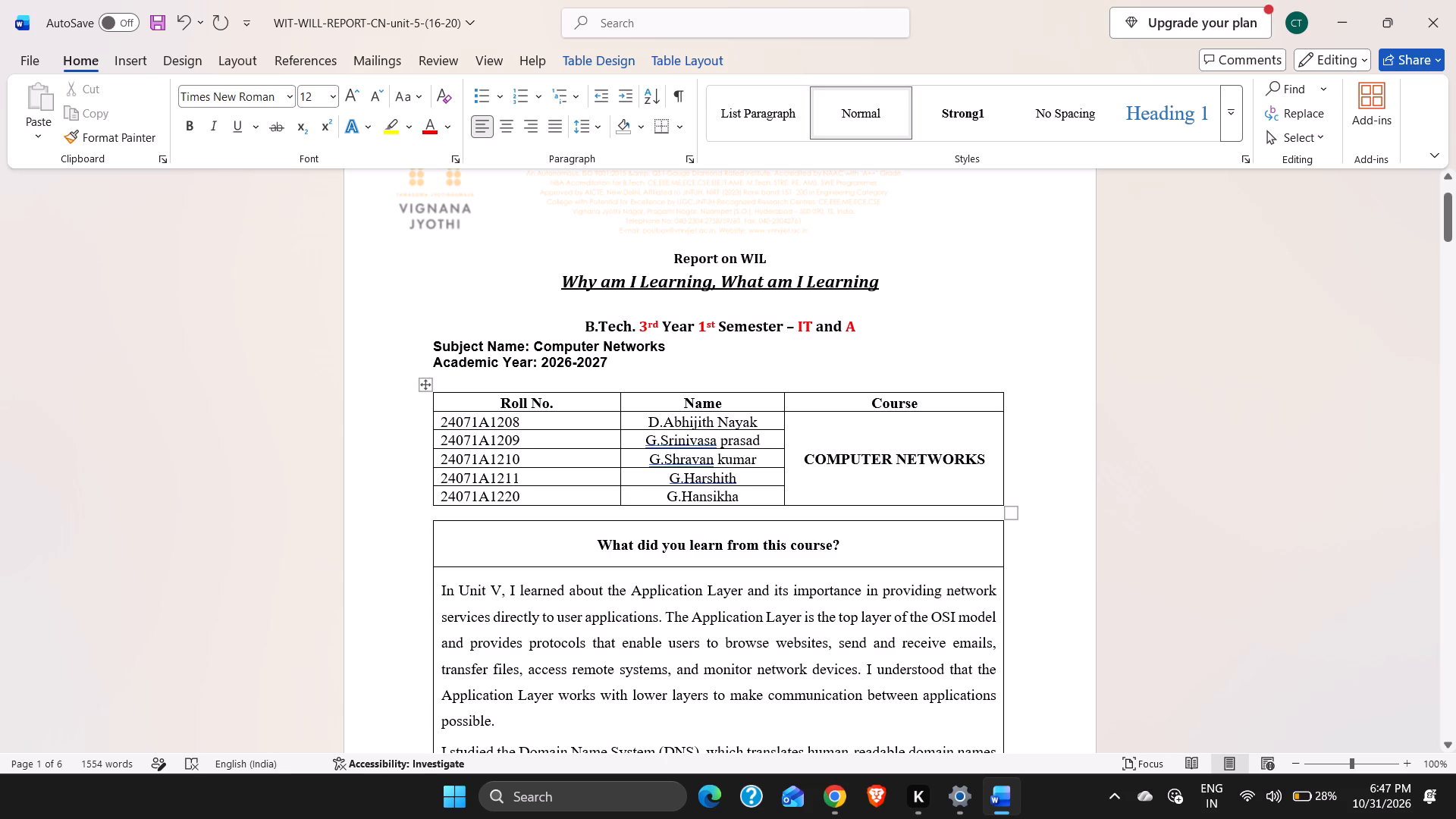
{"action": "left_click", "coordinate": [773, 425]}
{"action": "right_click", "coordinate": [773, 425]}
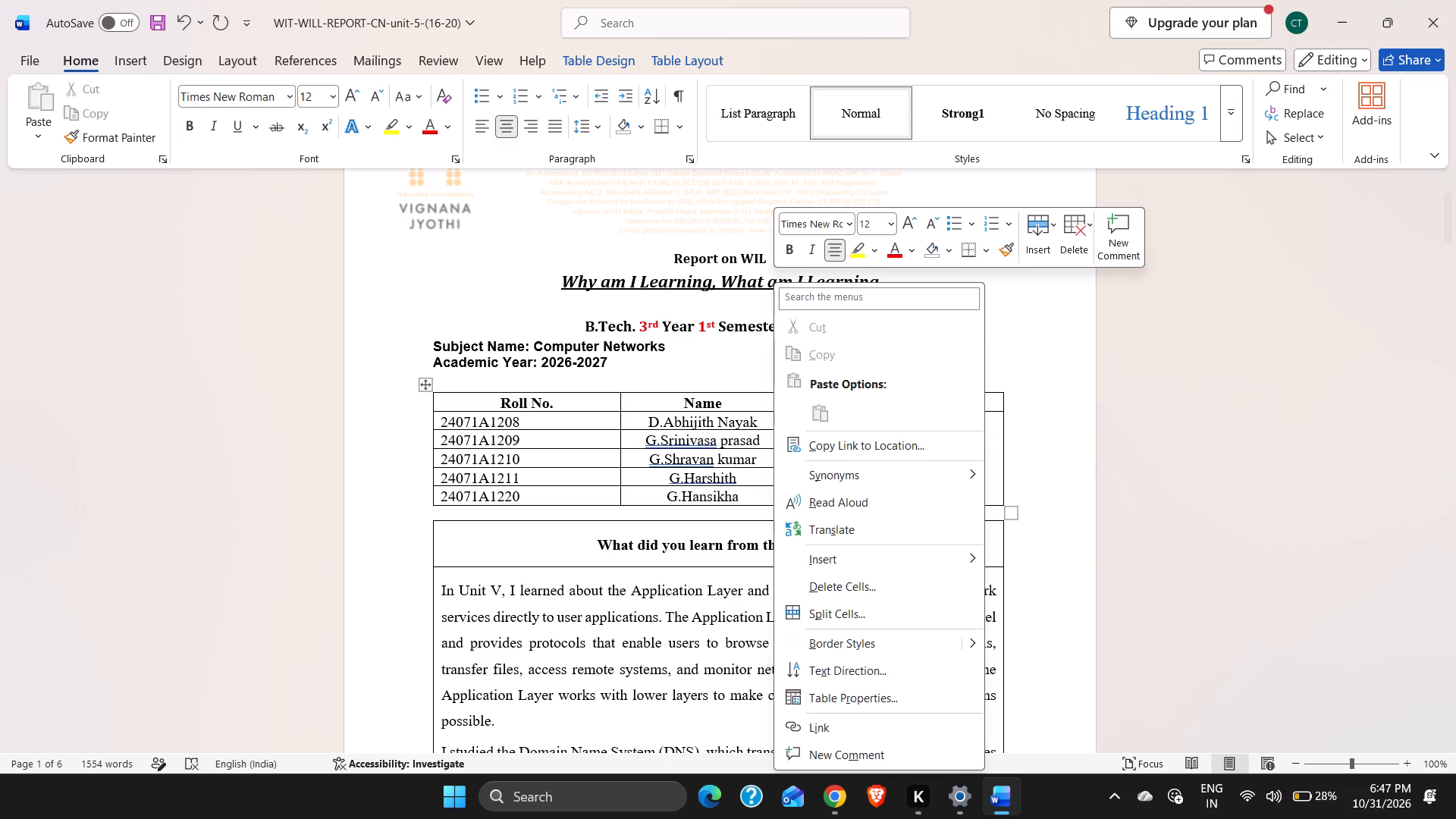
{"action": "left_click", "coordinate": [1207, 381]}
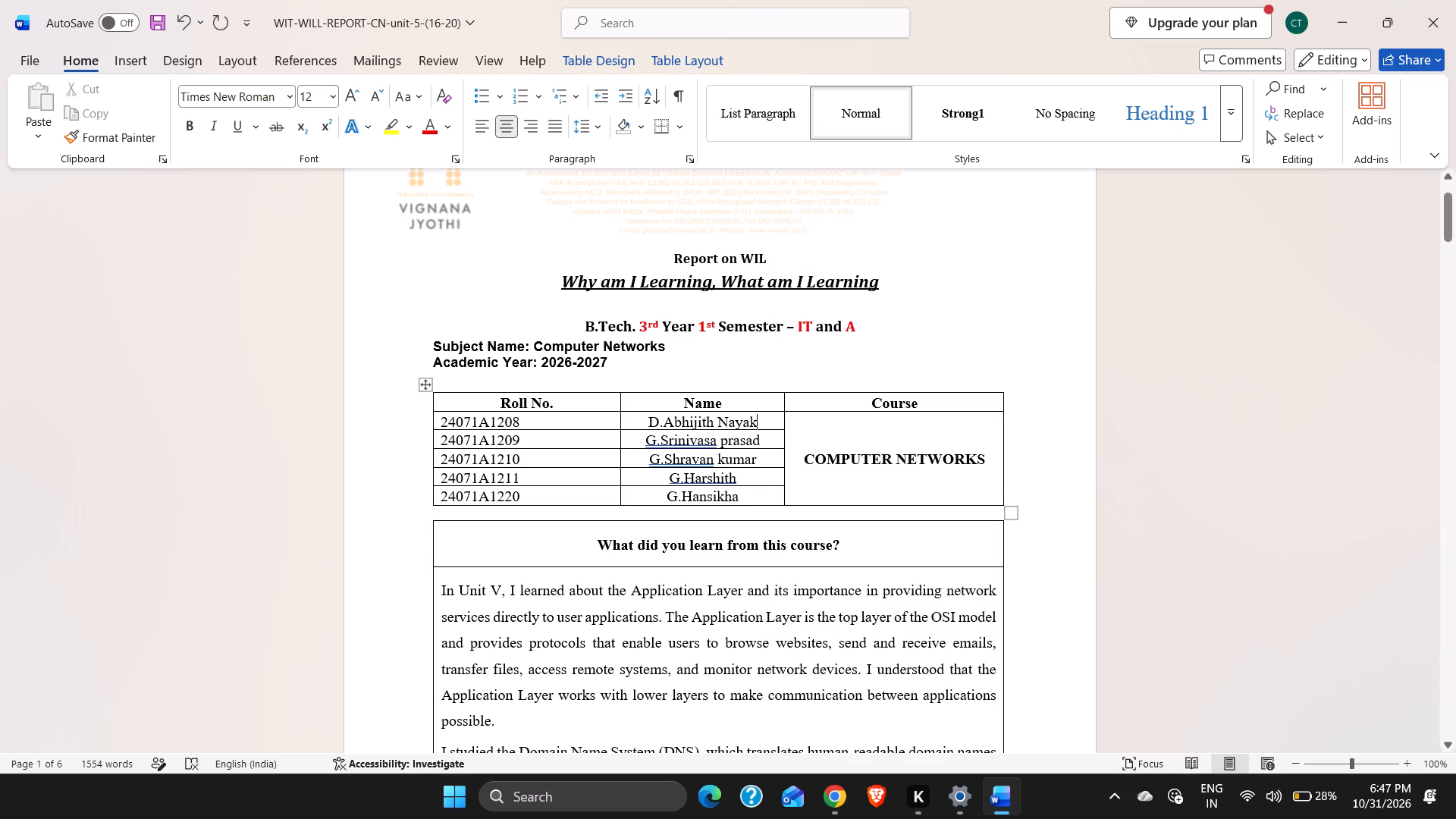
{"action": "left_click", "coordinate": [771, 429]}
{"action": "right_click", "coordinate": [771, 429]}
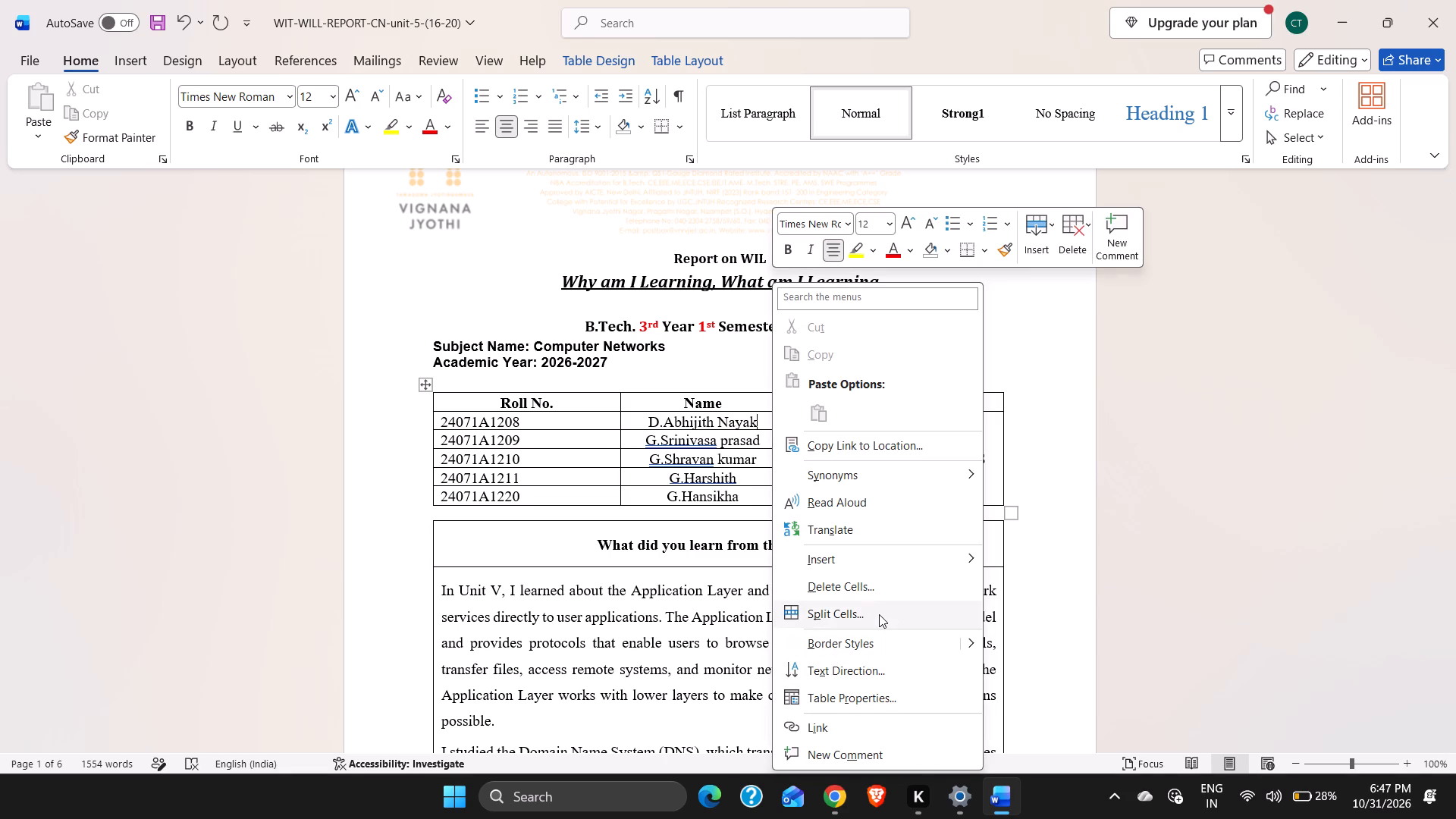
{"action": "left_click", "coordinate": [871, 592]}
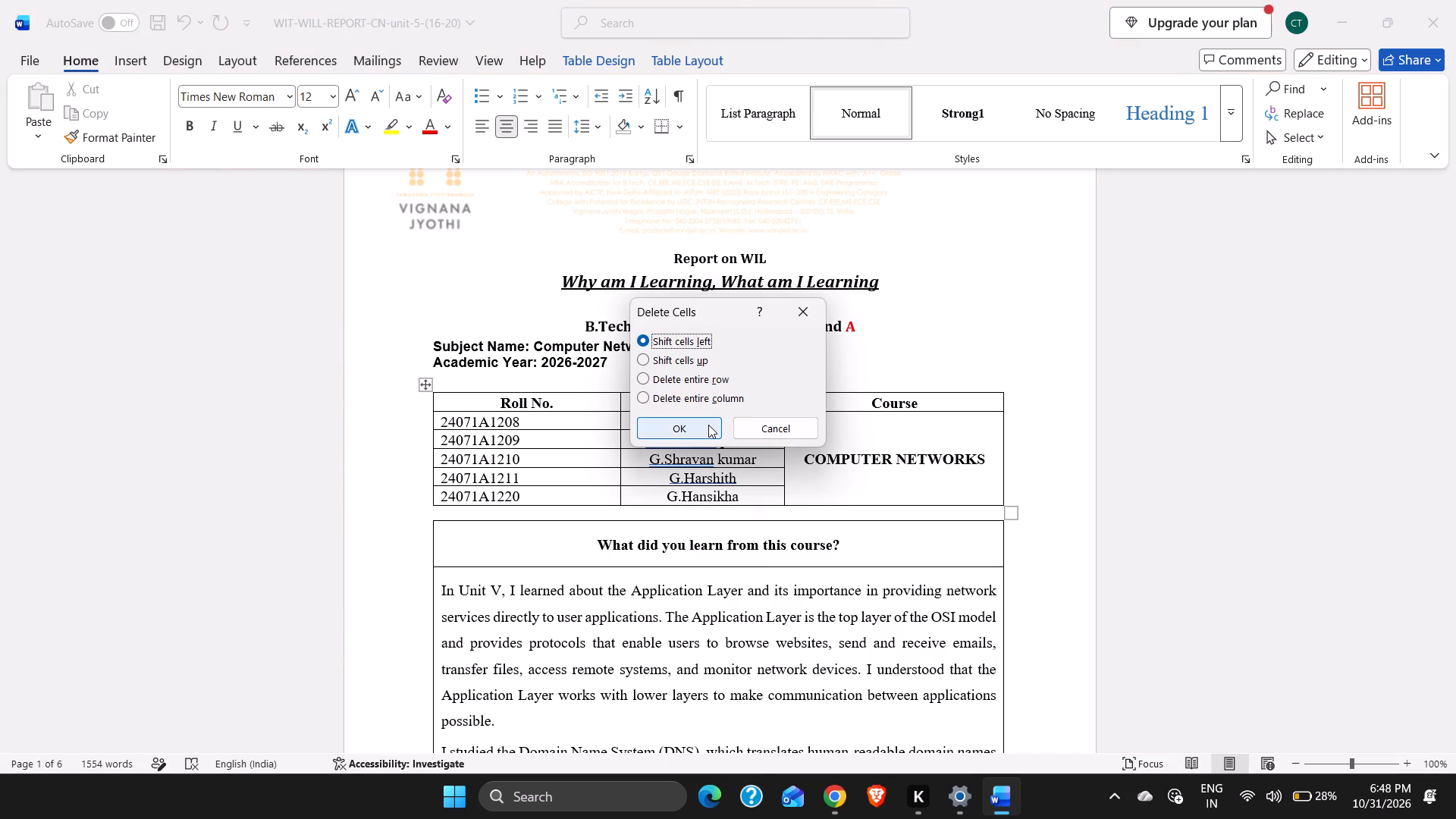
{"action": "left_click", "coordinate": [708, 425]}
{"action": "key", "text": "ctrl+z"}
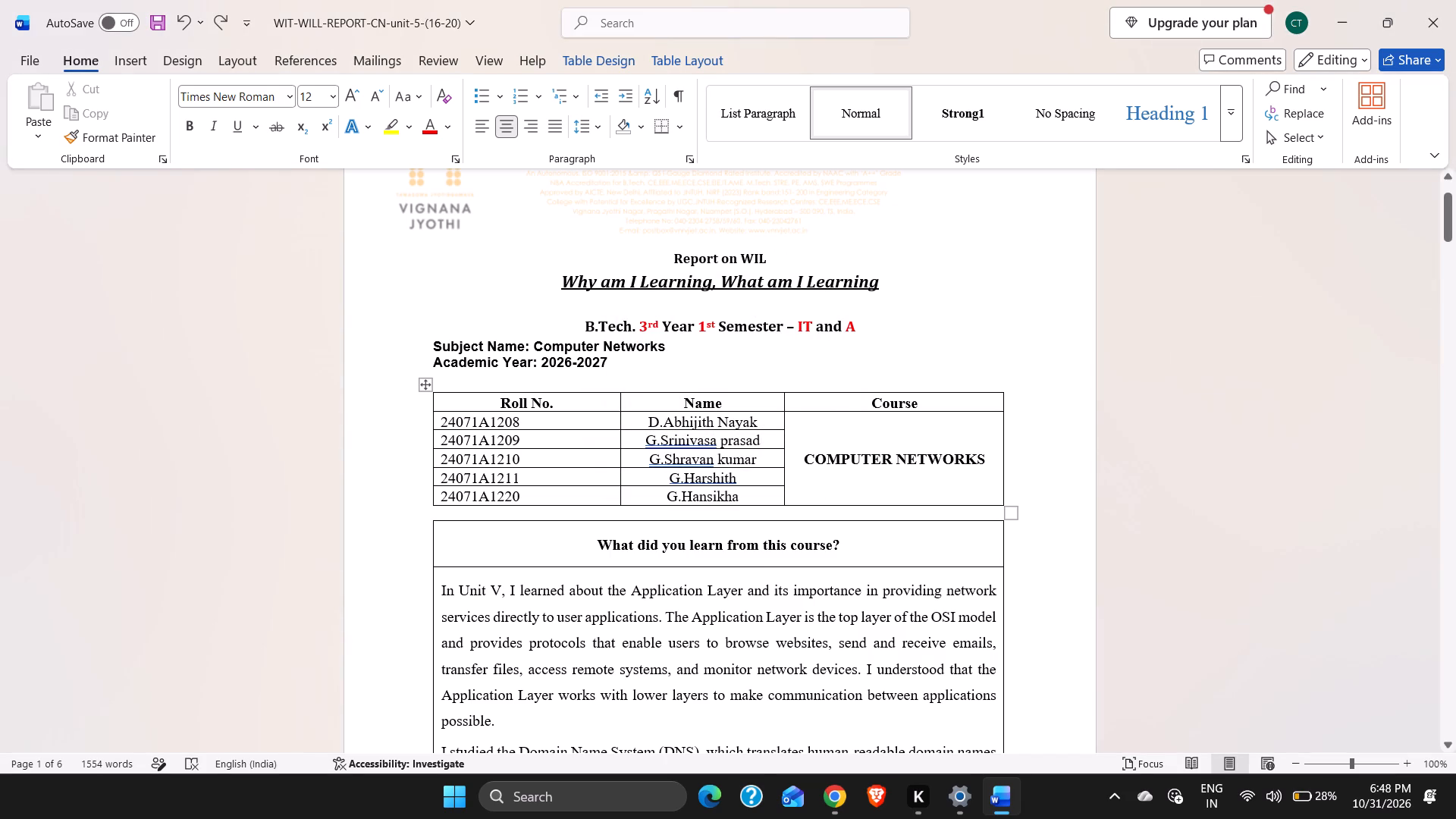
Delete the entire first student row, the one whose roll number ends in 08, from the student table.
{"action": "left_click_drag", "start_coordinate": [801, 428], "coordinate": [688, 412]}
{"action": "left_click", "coordinate": [246, 397]}
{"action": "left_click", "coordinate": [410, 428]}
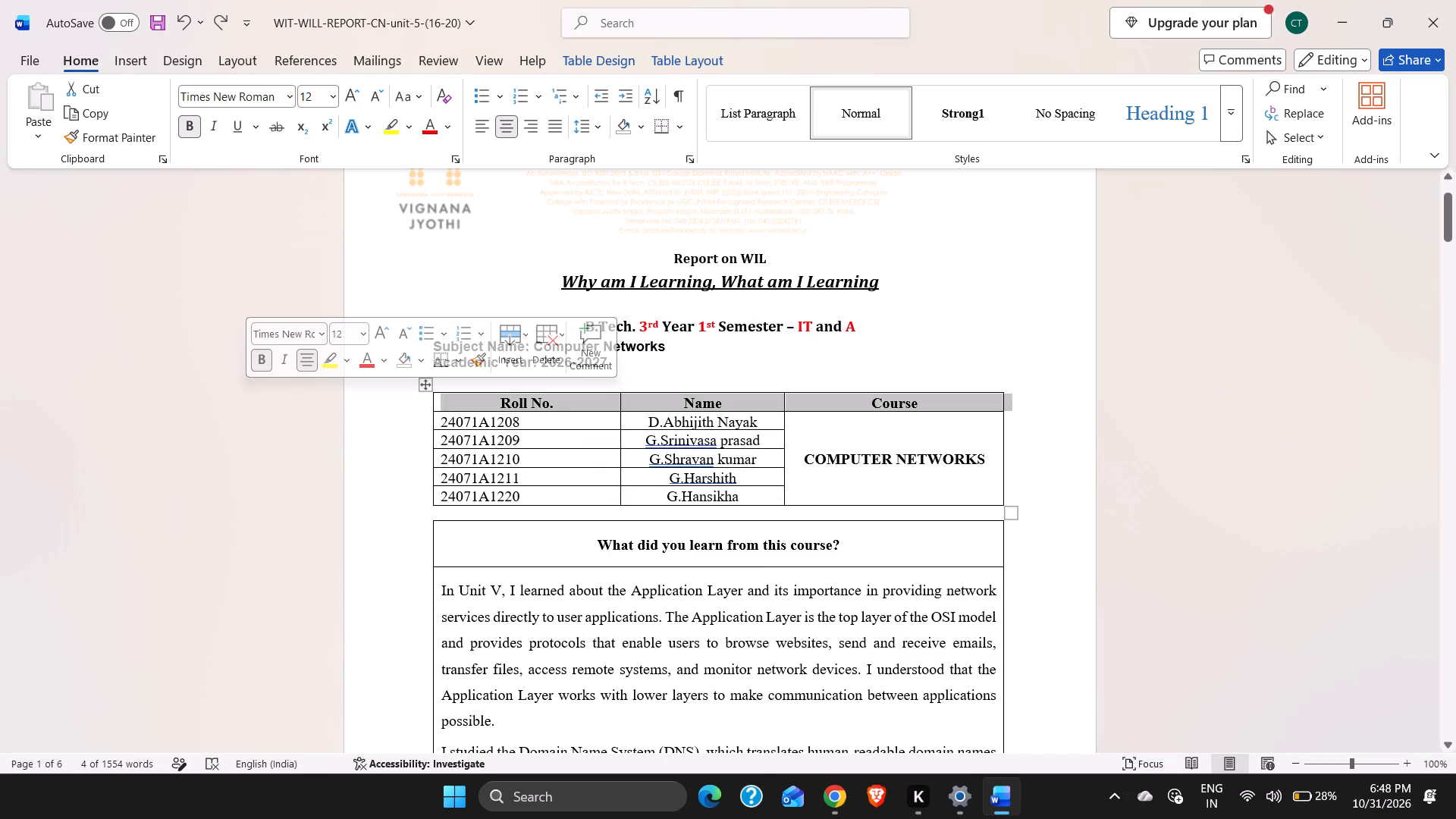
{"action": "left_click", "coordinate": [403, 424]}
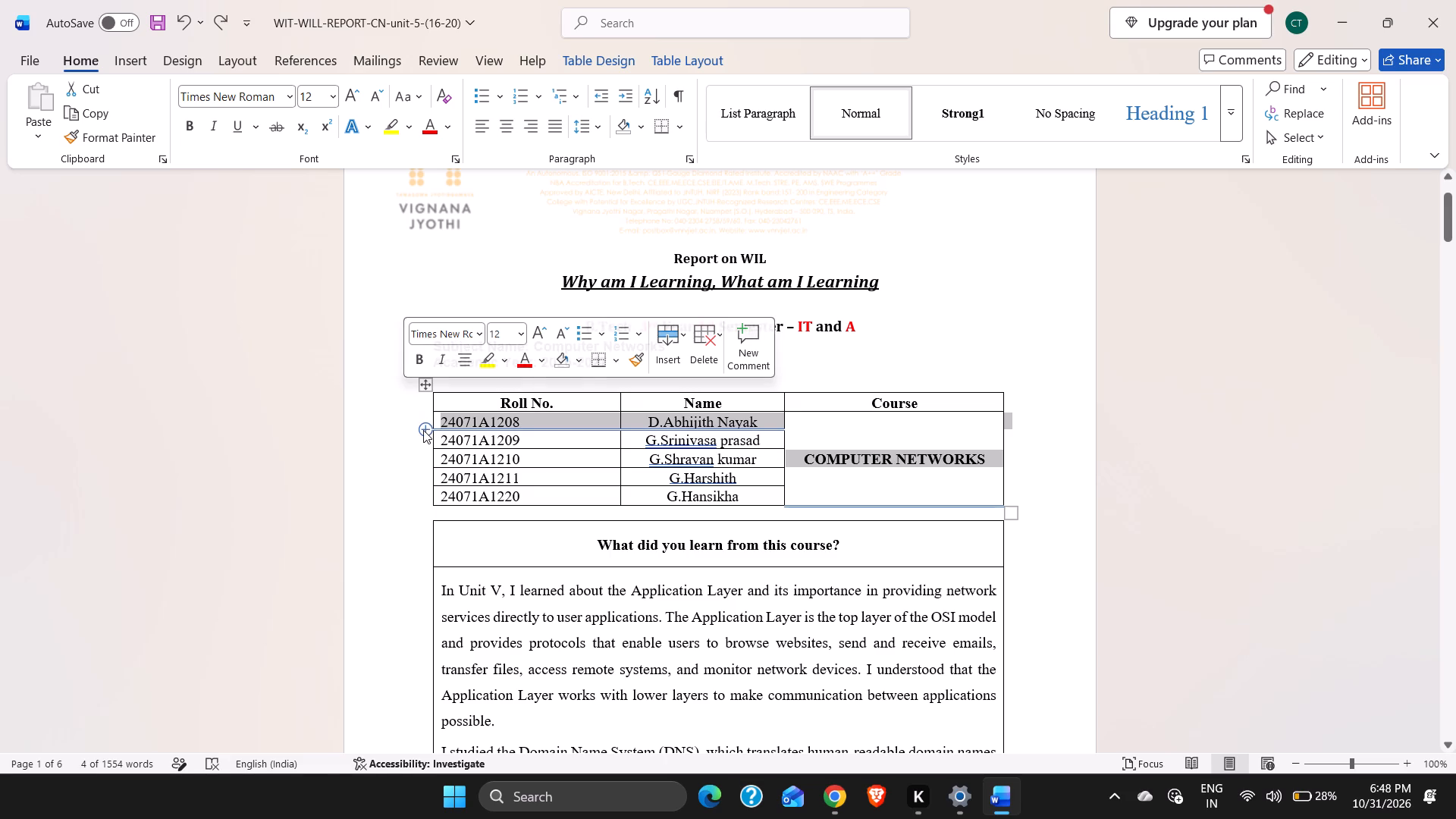
{"action": "left_click", "coordinate": [423, 430]}
{"action": "key", "text": "ctrl+z"}
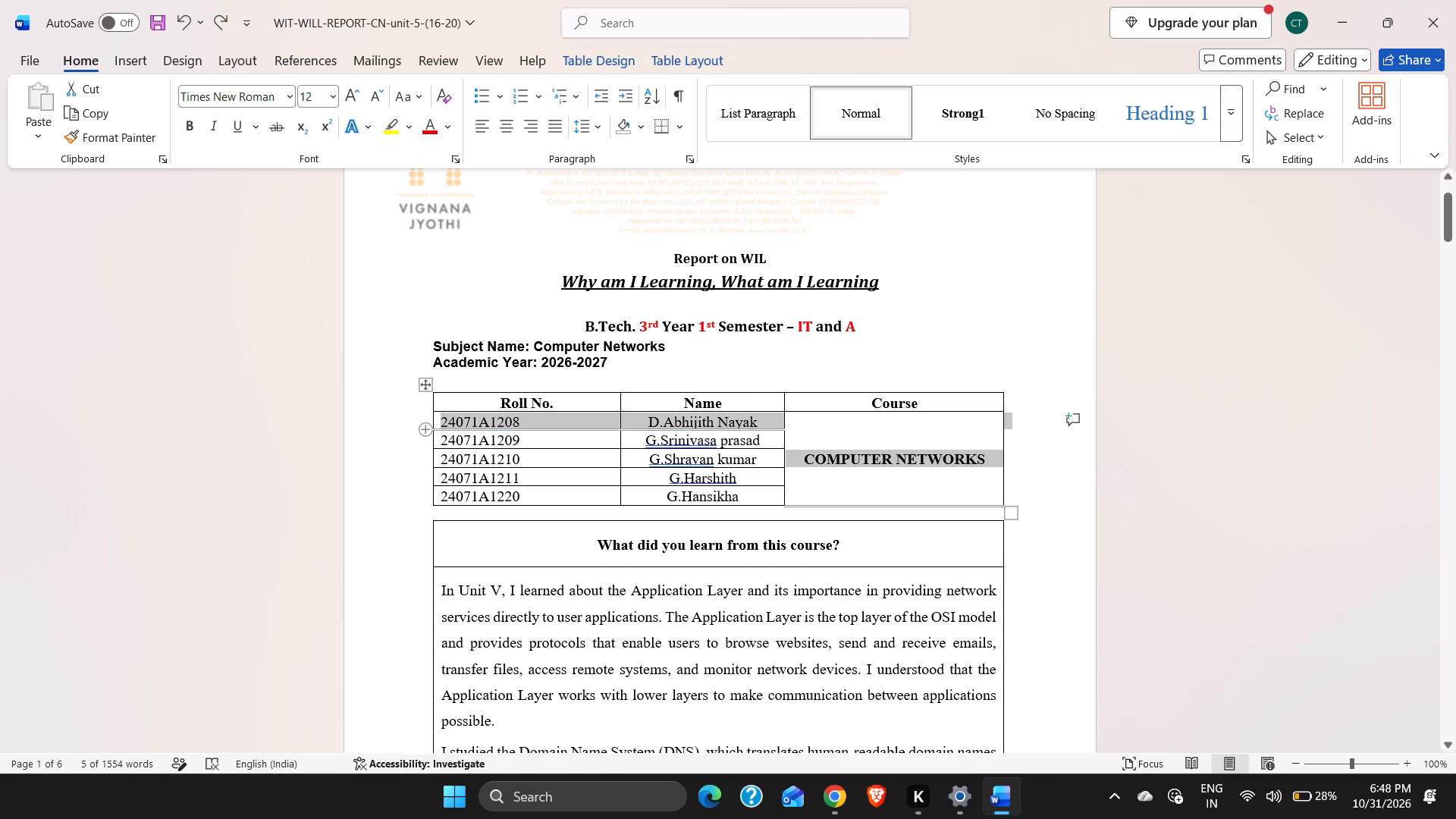
{"action": "left_click", "coordinate": [431, 422]}
{"action": "right_click", "coordinate": [431, 422]}
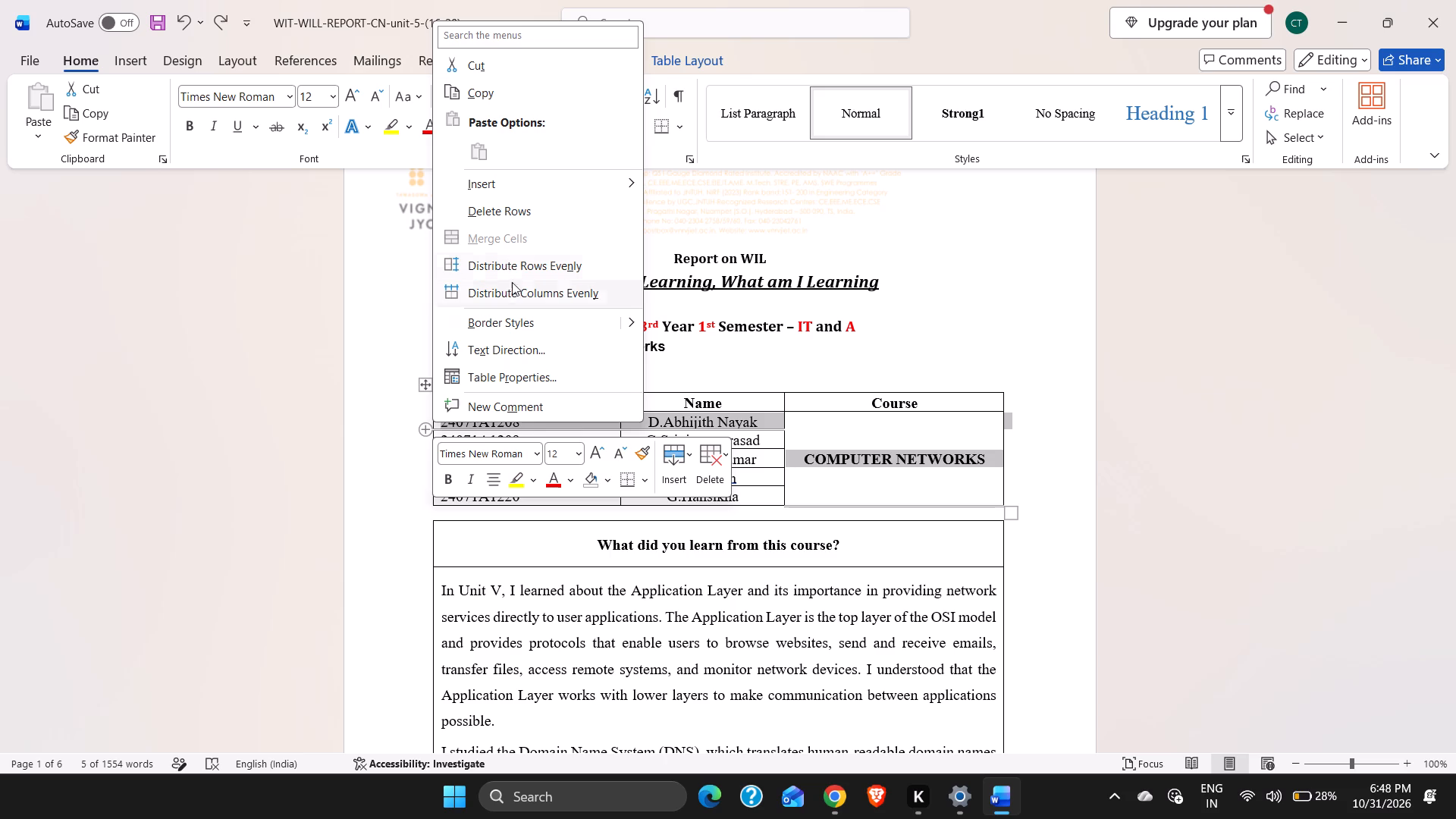
{"action": "left_click", "coordinate": [504, 215]}
{"action": "left_click", "coordinate": [849, 459]}
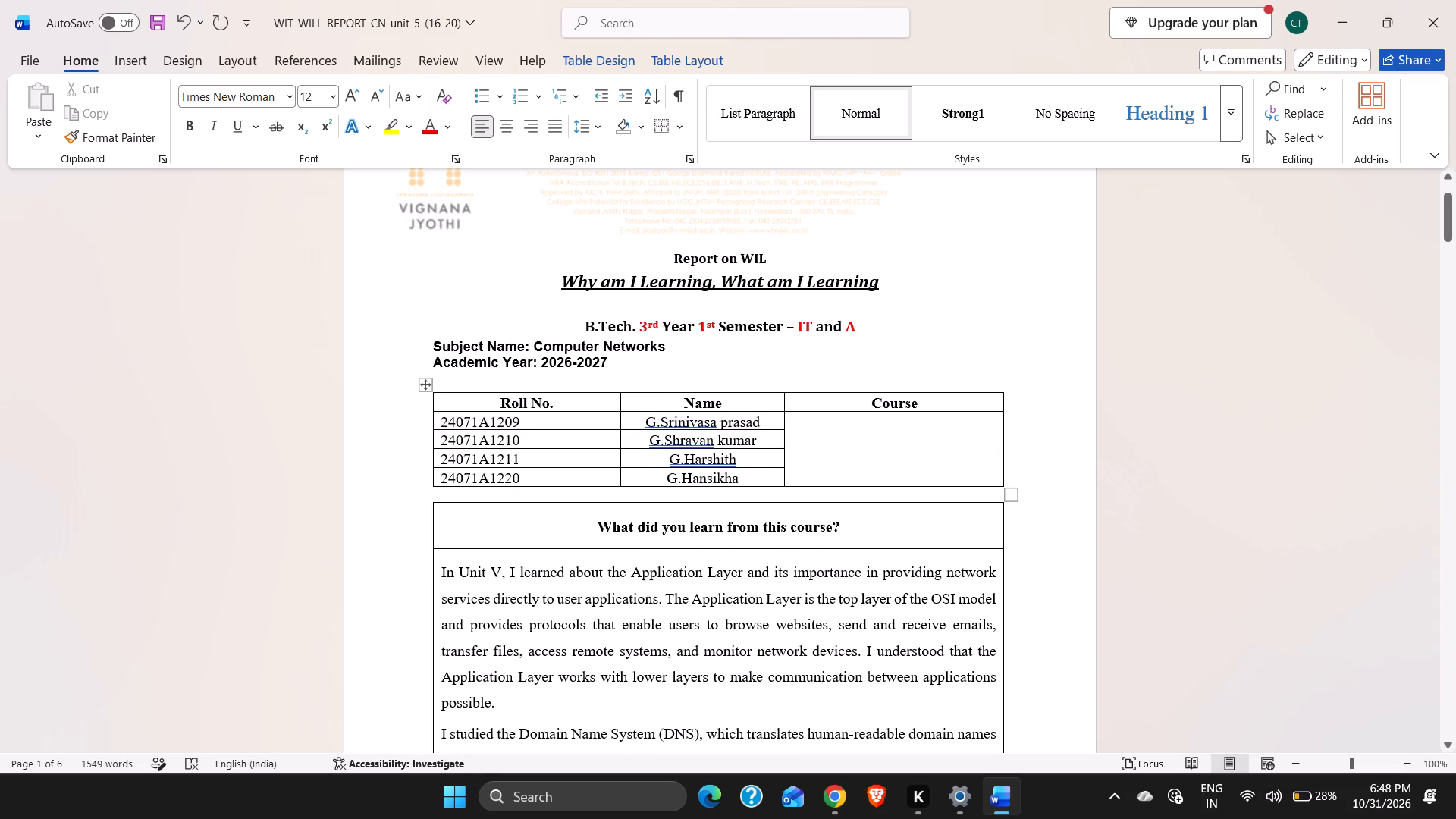
Change the last two digits of the final student's roll number to 12.
{"action": "left_click", "coordinate": [535, 419]}
{"action": "left_click", "coordinate": [536, 470]}
{"action": "key", "text": "BackSpace"}
{"action": "key", "text": "BackSpace"}
{"action": "type", "text": "12"}
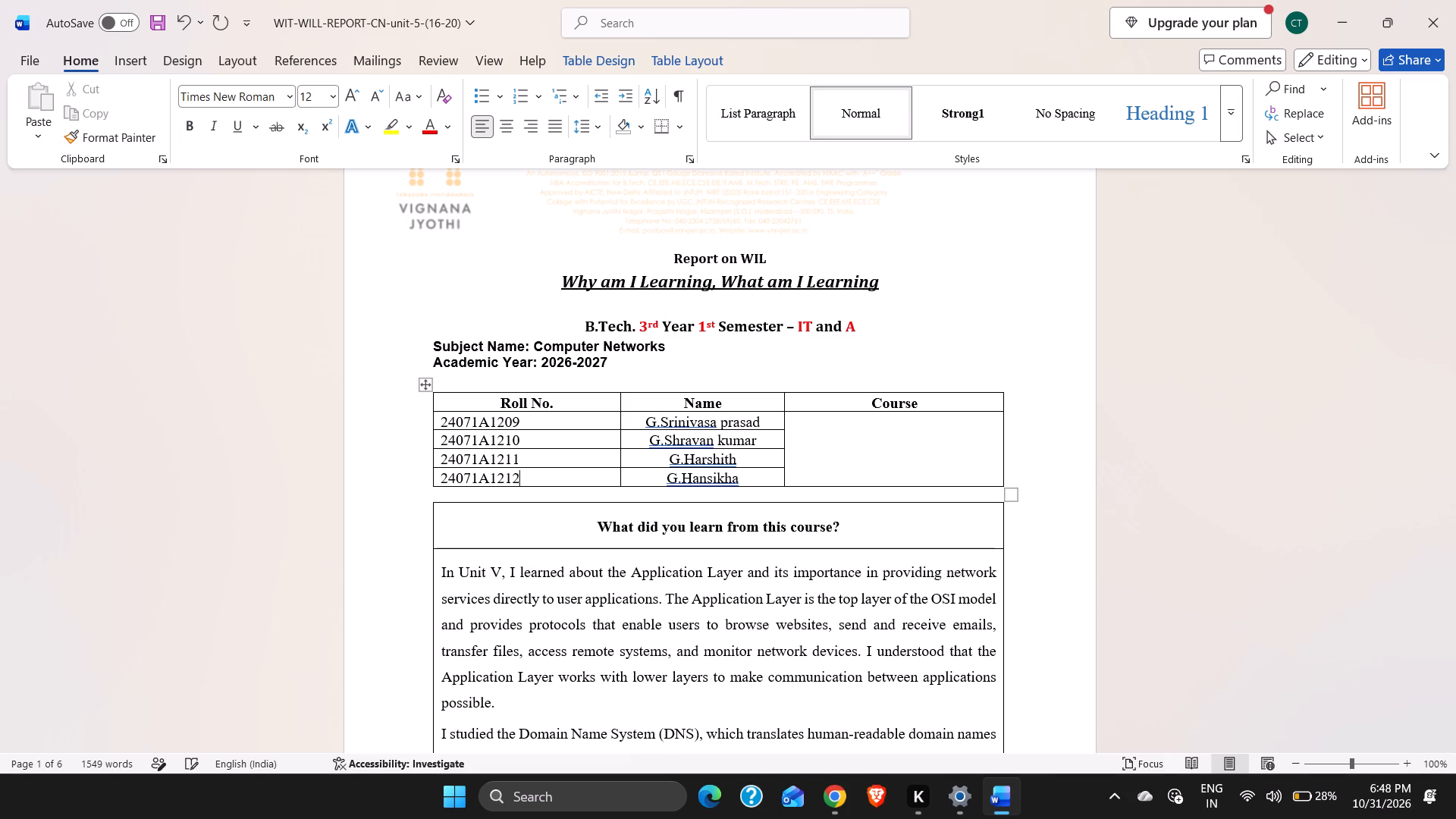
Replace the name beside the roll number ending in 09 with that student's given name.
{"action": "left_click", "coordinate": [776, 410]}
{"action": "left_click", "coordinate": [780, 427]}
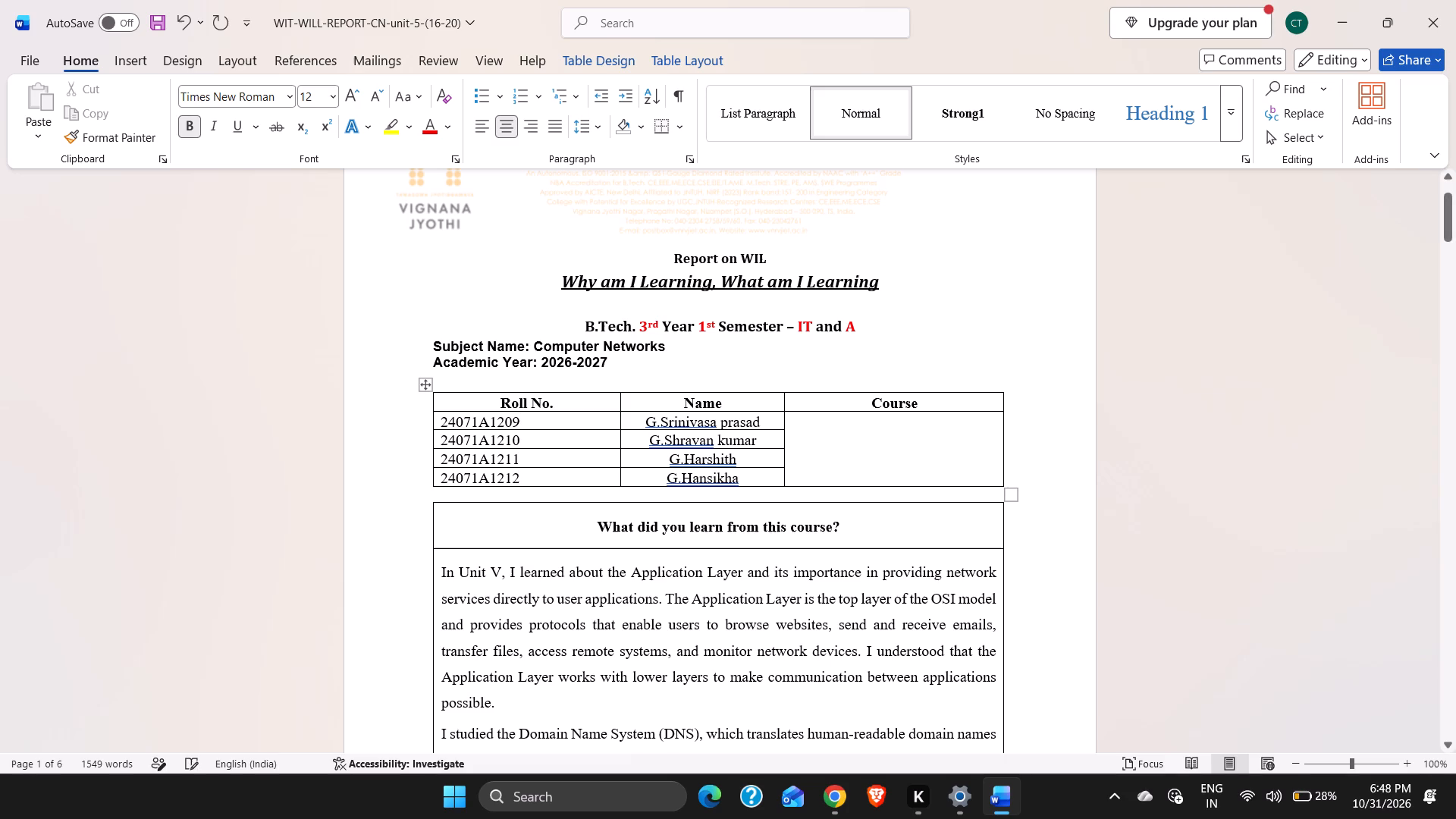
{"action": "key", "text": "BackSpace"}
{"action": "key", "text": "BackSpace"}
{"action": "key", "text": "BackSpace"}
{"action": "key", "text": "BackSpace"}
{"action": "key", "text": "BackSpace"}
{"action": "key", "text": "BackSpace"}
{"action": "key", "text": "BackSpace"}
{"action": "key", "text": "BackSpace"}
{"action": "key", "text": "BackSpace"}
{"action": "key", "text": "BackSpace"}
{"action": "key", "text": "BackSpace"}
{"action": "key", "text": "BackSpace"}
{"action": "key", "text": "BackSpace"}
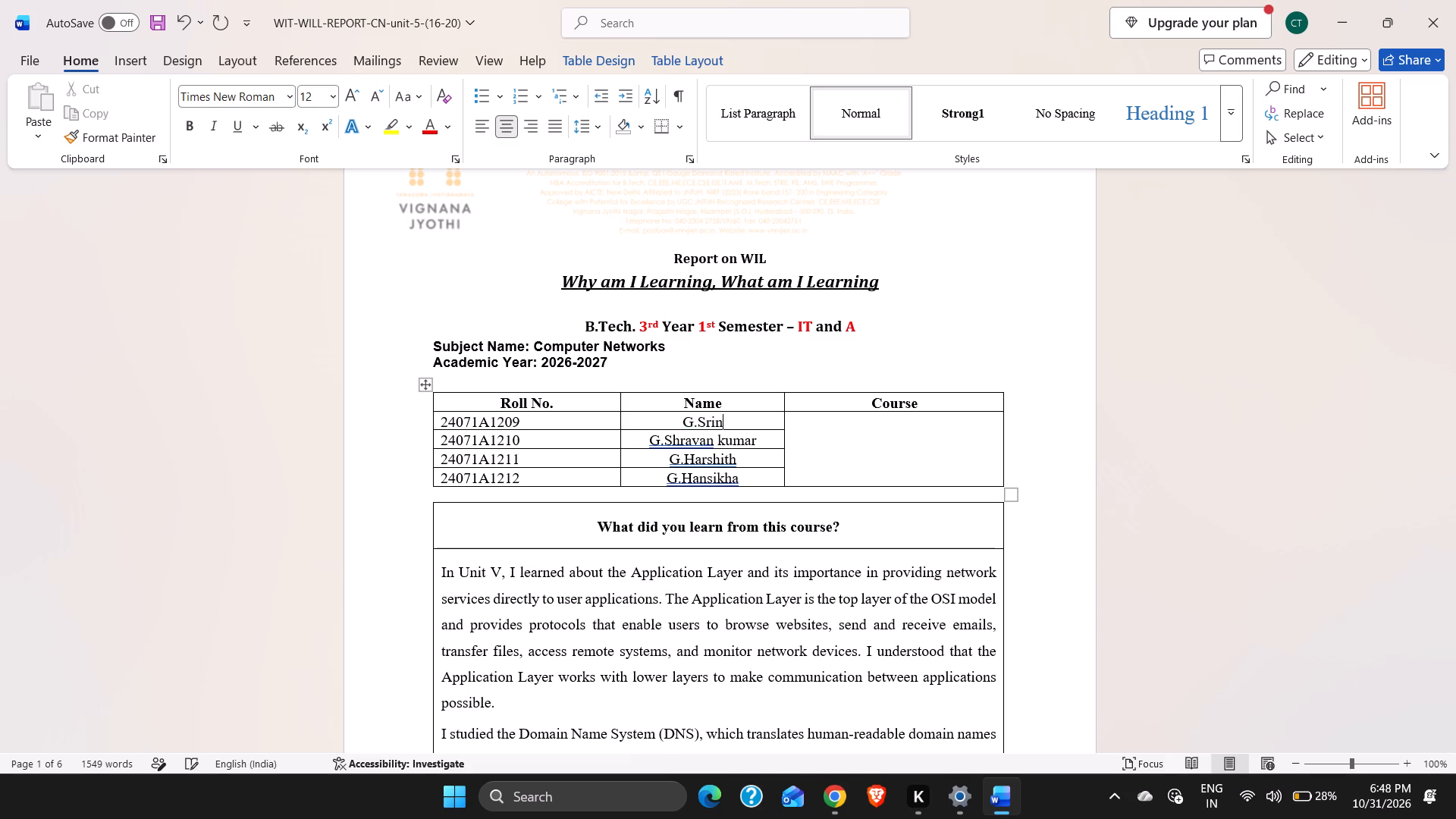
{"action": "key", "text": "BackSpace"}
{"action": "key", "text": "BackSpace"}
{"action": "key", "text": "BackSpace"}
{"action": "key", "text": "BackSpace"}
{"action": "key", "text": "BackSpace"}
{"action": "key", "text": "shift+s"}
{"action": "type", "text": "anjana"}
Replace the name beside the roll number ending in 10 with that student's initial and capitalised name.
{"action": "left_click", "coordinate": [773, 447]}
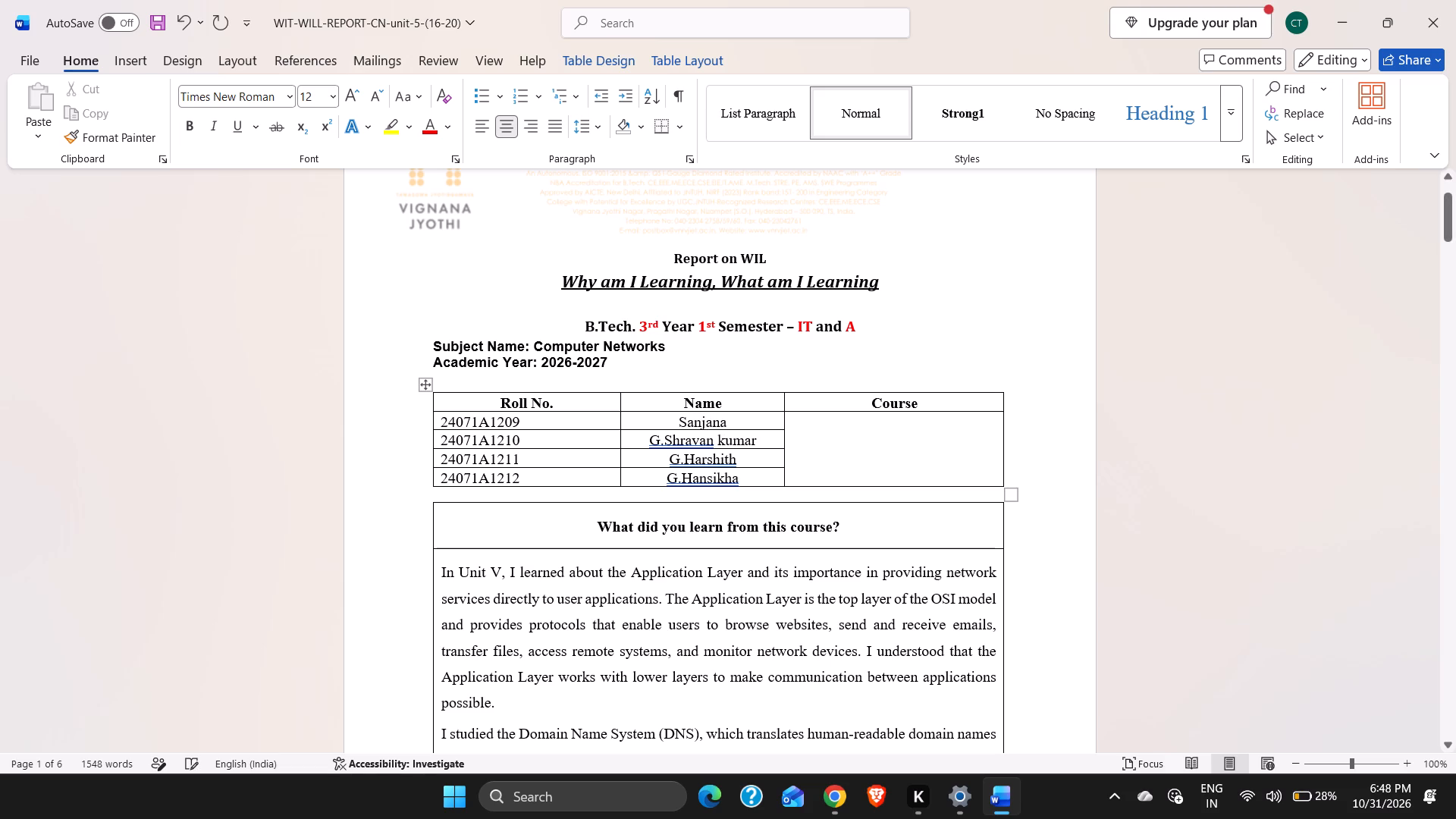
{"action": "key", "text": "BackSpace"}
{"action": "key", "text": "BackSpace"}
{"action": "key", "text": "BackSpace"}
{"action": "key", "text": "BackSpace"}
{"action": "key", "text": "BackSpace"}
{"action": "key", "text": "BackSpace"}
{"action": "key", "text": "BackSpace"}
{"action": "key", "text": "BackSpace"}
{"action": "key", "text": "BackSpace"}
{"action": "key", "text": "BackSpace"}
{"action": "key", "text": "BackSpace"}
{"action": "key", "text": "BackSpace"}
{"action": "key", "text": "BackSpace"}
{"action": "key", "text": "BackSpace"}
{"action": "key", "text": "BackSpace"}
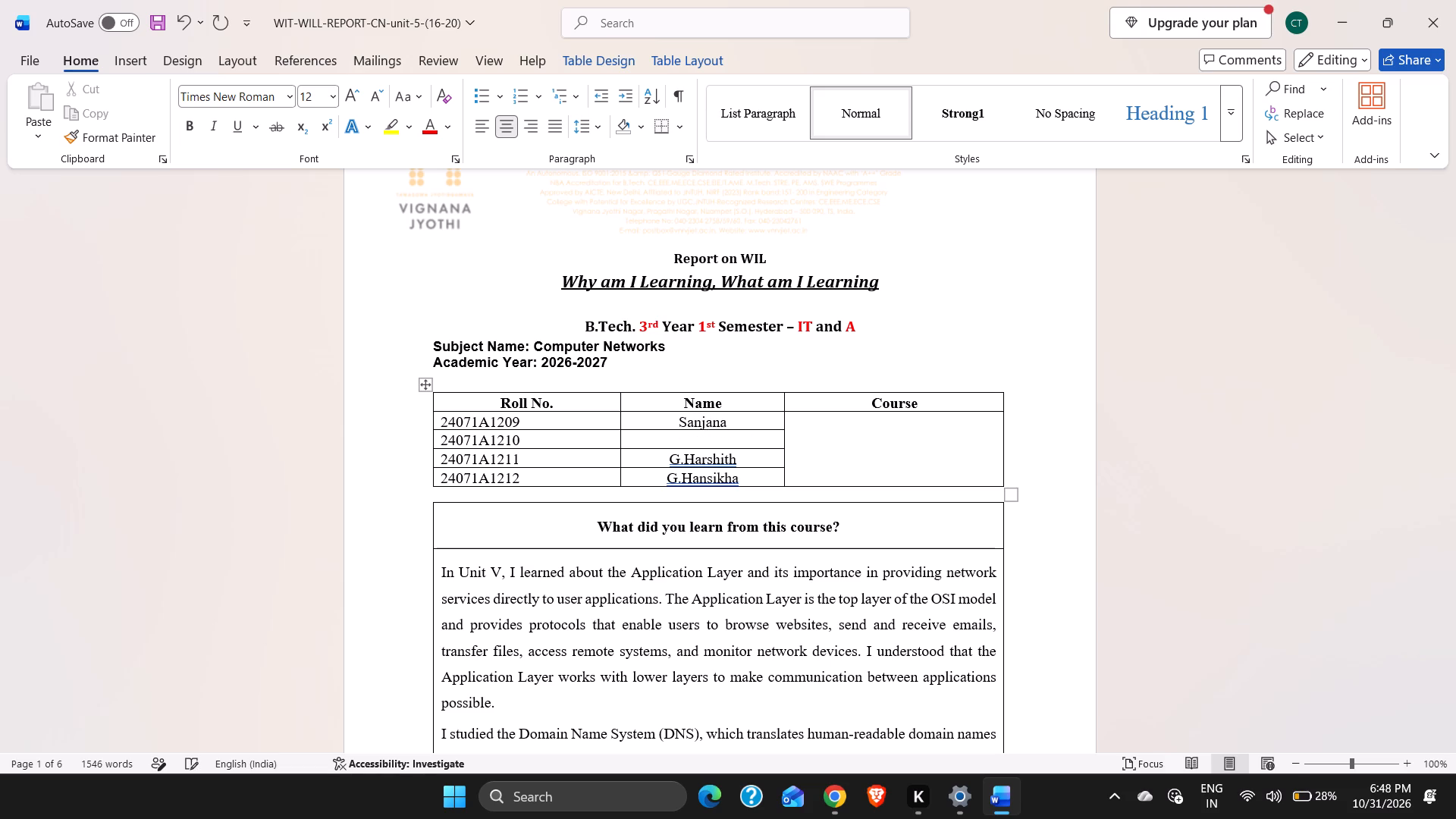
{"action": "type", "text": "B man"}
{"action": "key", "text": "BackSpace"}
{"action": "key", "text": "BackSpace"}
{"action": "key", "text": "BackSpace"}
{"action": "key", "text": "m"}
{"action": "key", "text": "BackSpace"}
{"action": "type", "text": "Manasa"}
Replace the name beside the roll number ending in 11 with that student's name, capitalising each word.
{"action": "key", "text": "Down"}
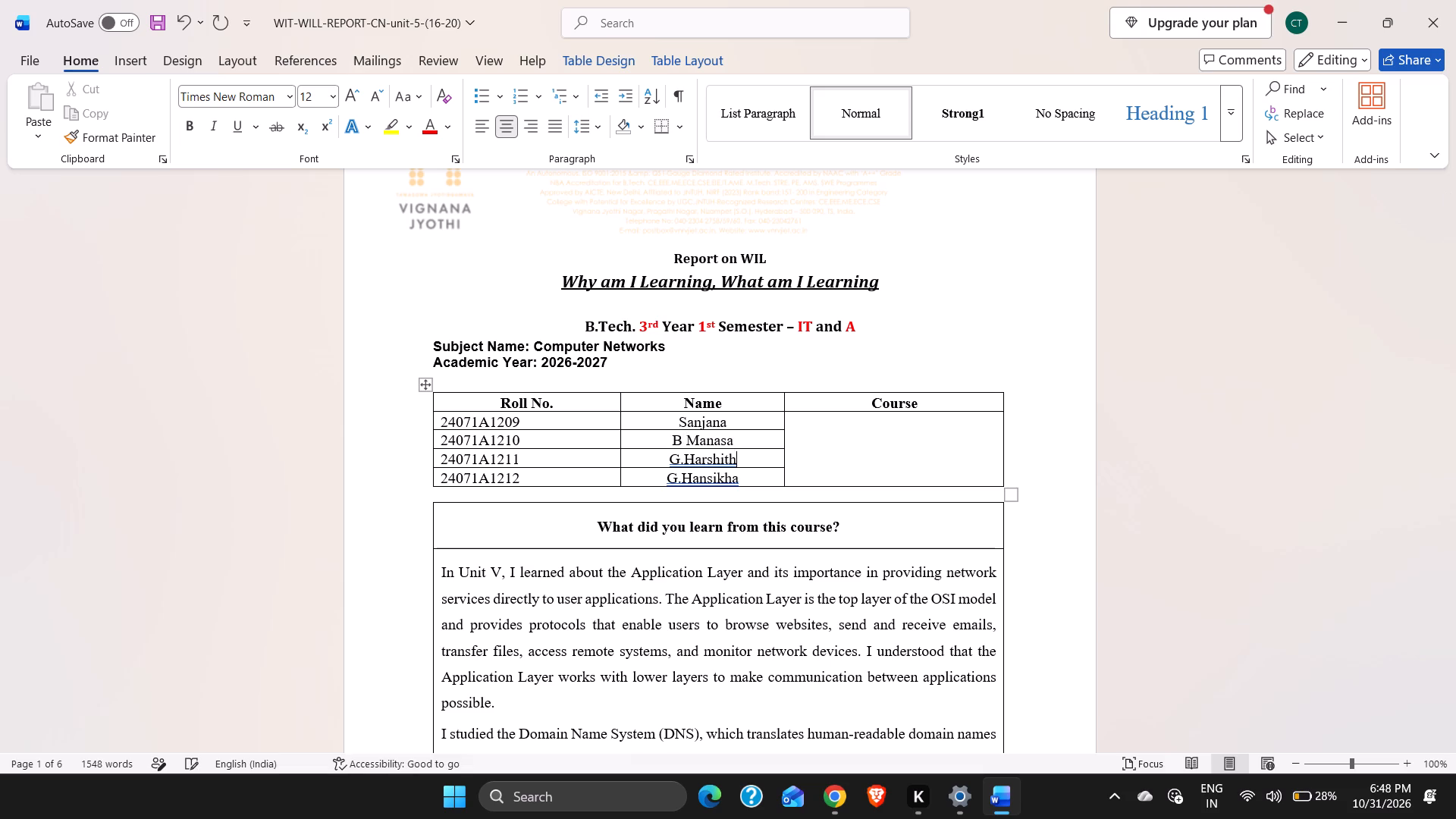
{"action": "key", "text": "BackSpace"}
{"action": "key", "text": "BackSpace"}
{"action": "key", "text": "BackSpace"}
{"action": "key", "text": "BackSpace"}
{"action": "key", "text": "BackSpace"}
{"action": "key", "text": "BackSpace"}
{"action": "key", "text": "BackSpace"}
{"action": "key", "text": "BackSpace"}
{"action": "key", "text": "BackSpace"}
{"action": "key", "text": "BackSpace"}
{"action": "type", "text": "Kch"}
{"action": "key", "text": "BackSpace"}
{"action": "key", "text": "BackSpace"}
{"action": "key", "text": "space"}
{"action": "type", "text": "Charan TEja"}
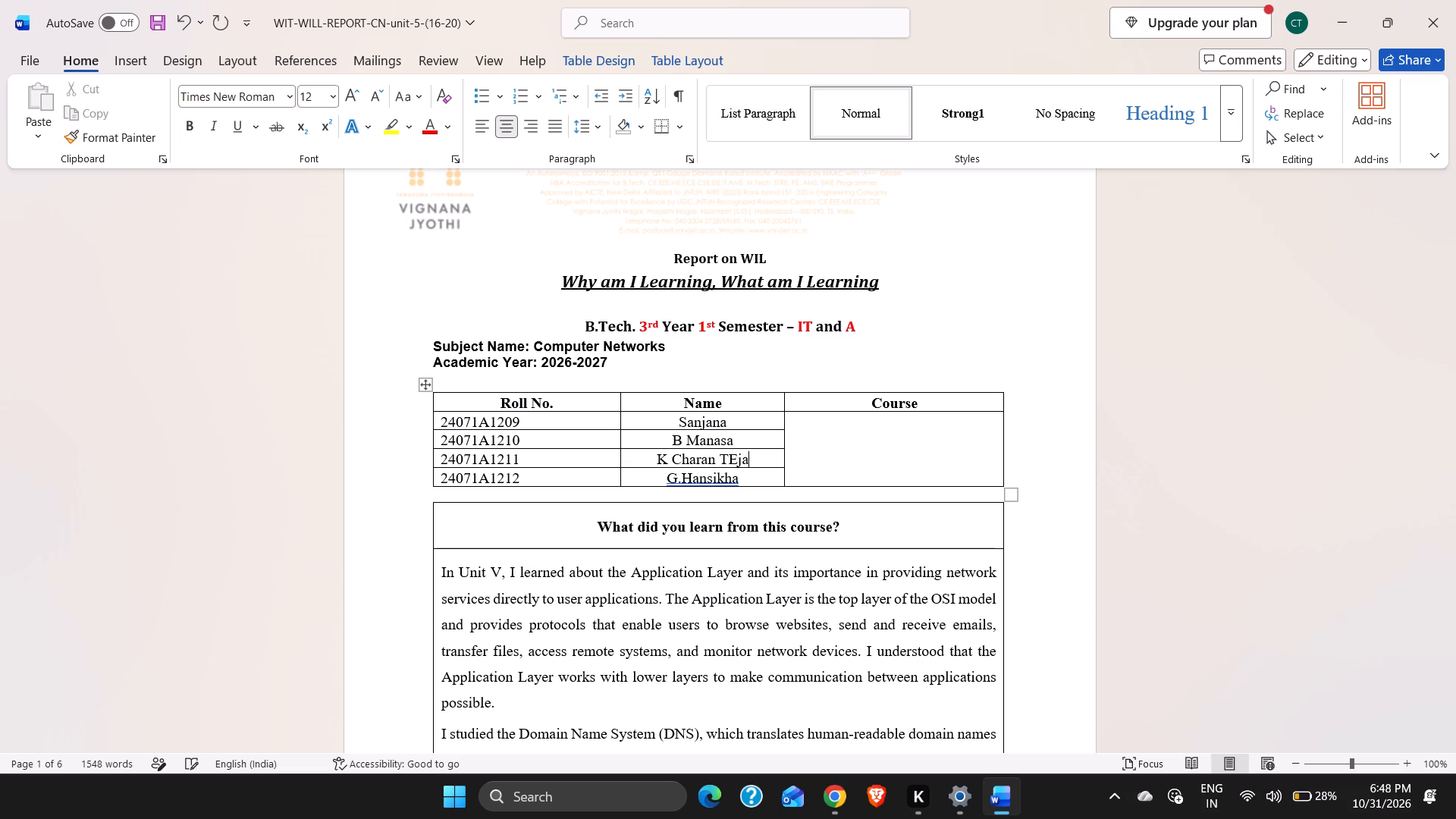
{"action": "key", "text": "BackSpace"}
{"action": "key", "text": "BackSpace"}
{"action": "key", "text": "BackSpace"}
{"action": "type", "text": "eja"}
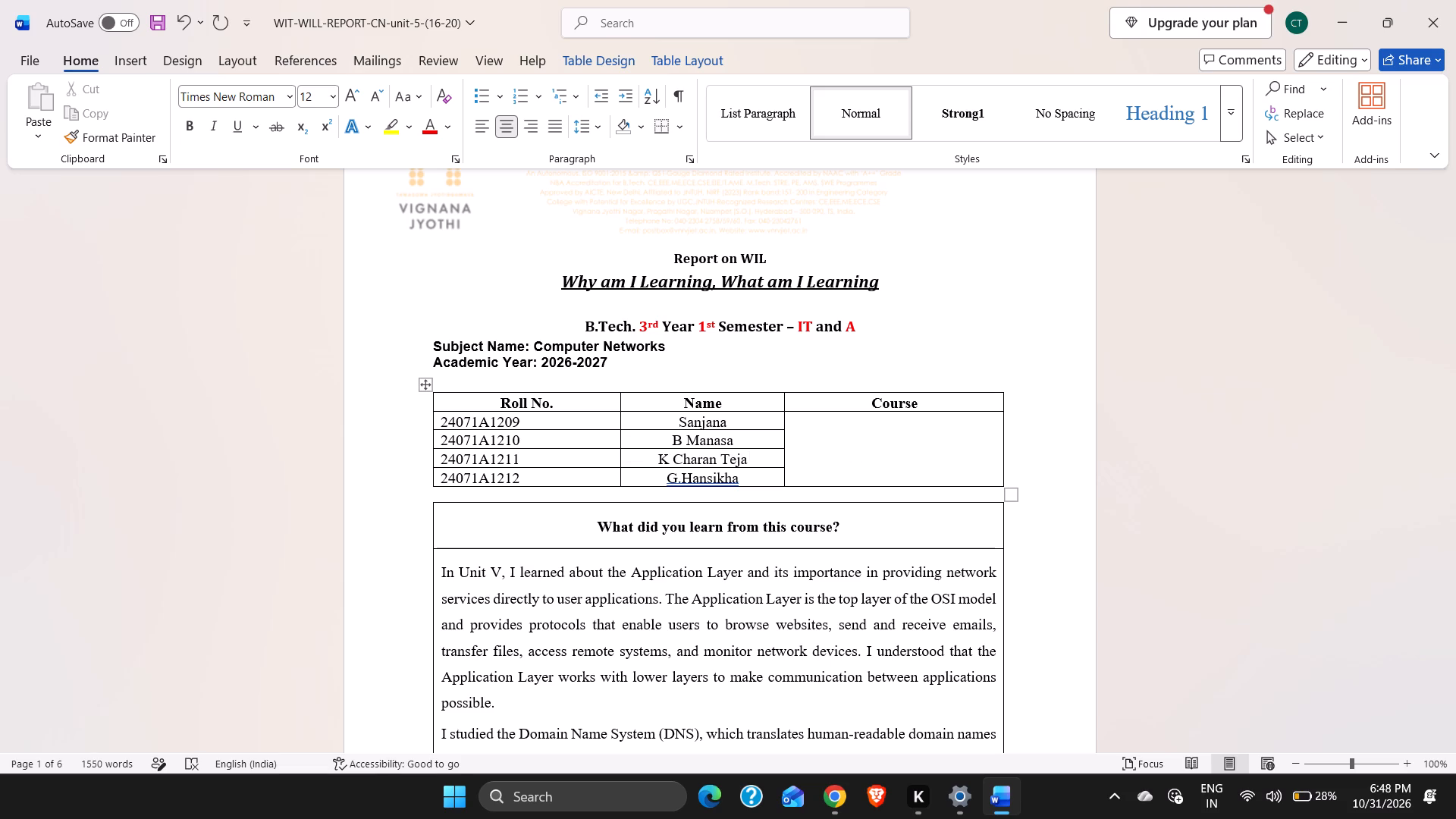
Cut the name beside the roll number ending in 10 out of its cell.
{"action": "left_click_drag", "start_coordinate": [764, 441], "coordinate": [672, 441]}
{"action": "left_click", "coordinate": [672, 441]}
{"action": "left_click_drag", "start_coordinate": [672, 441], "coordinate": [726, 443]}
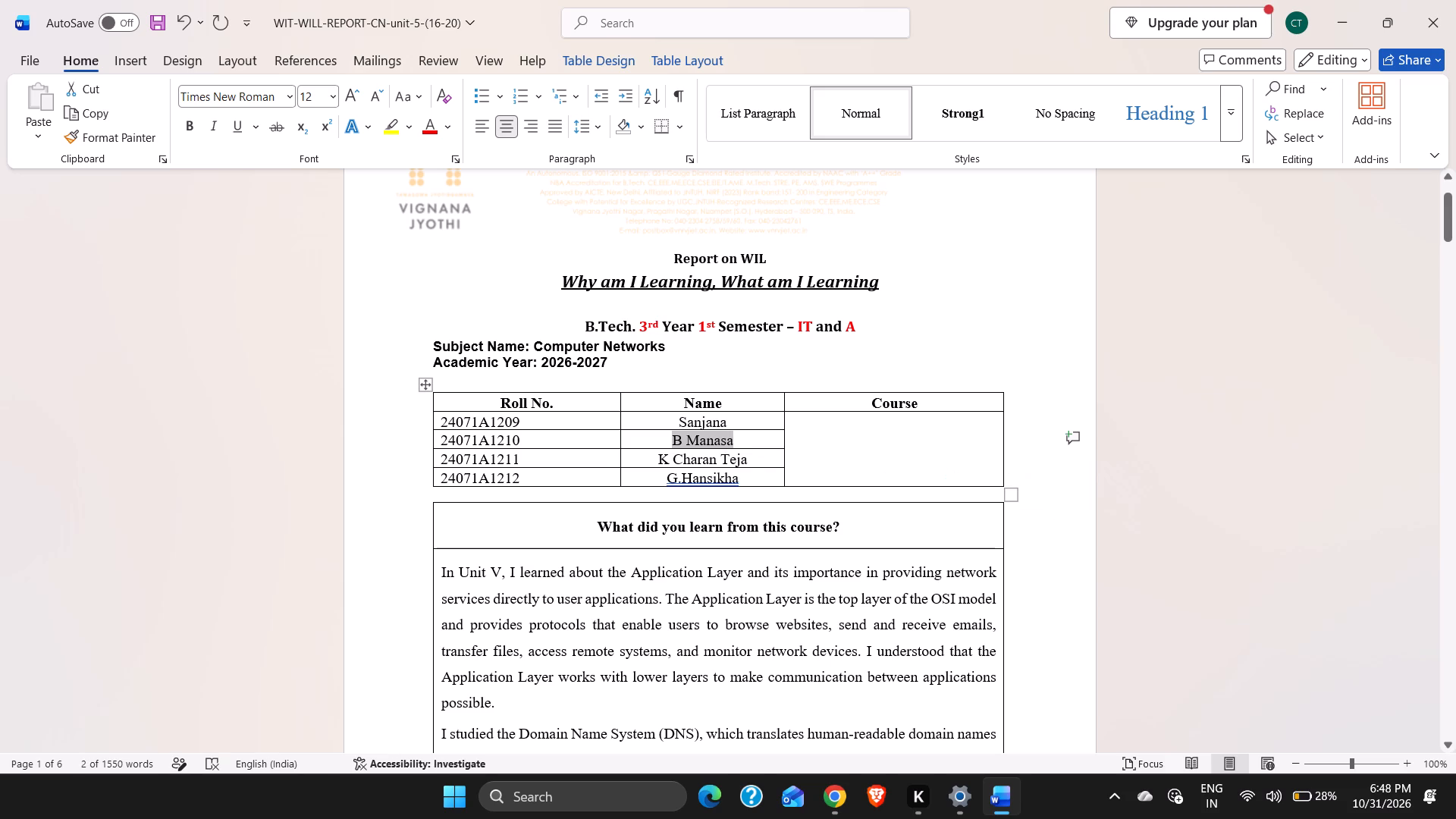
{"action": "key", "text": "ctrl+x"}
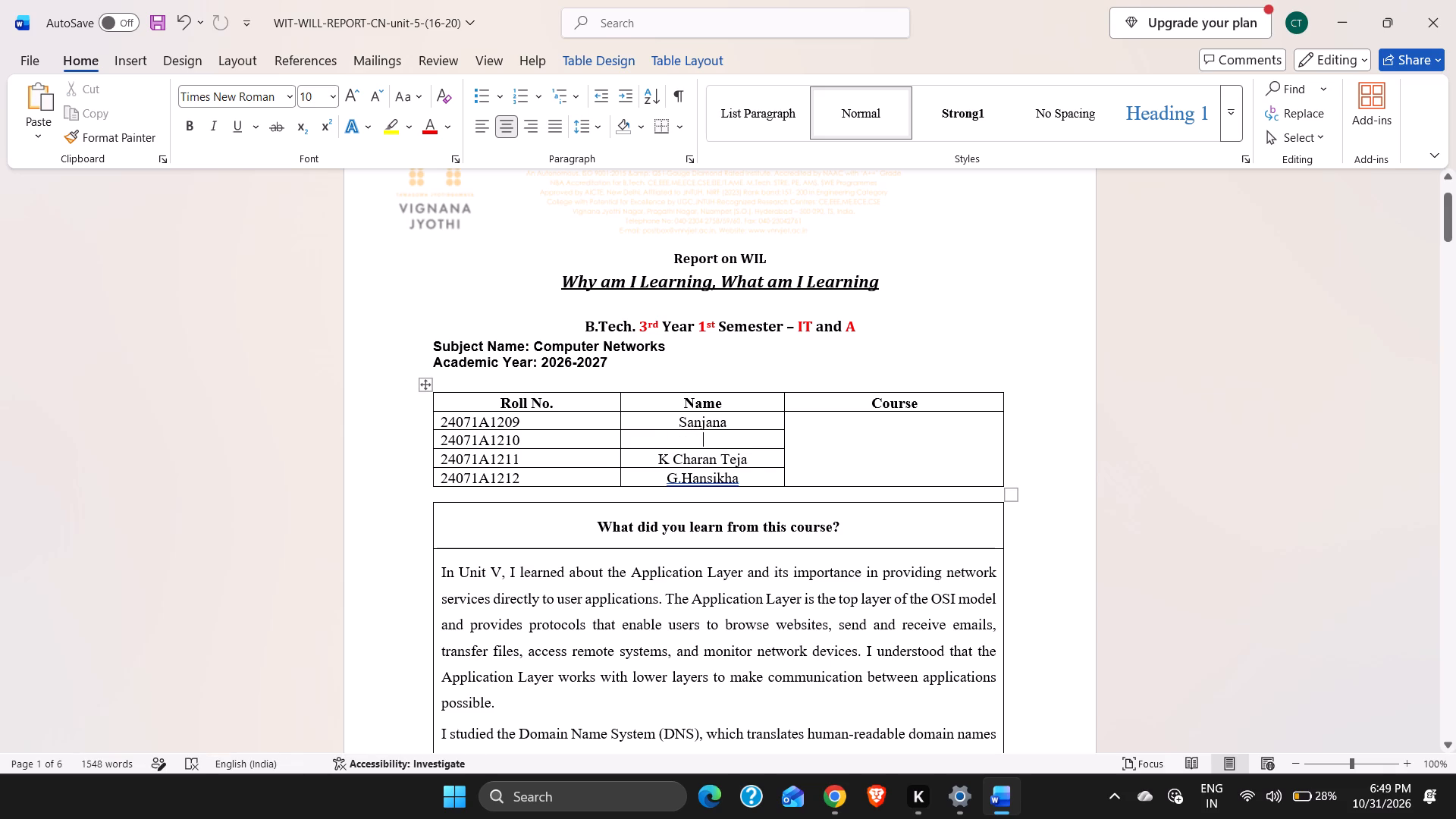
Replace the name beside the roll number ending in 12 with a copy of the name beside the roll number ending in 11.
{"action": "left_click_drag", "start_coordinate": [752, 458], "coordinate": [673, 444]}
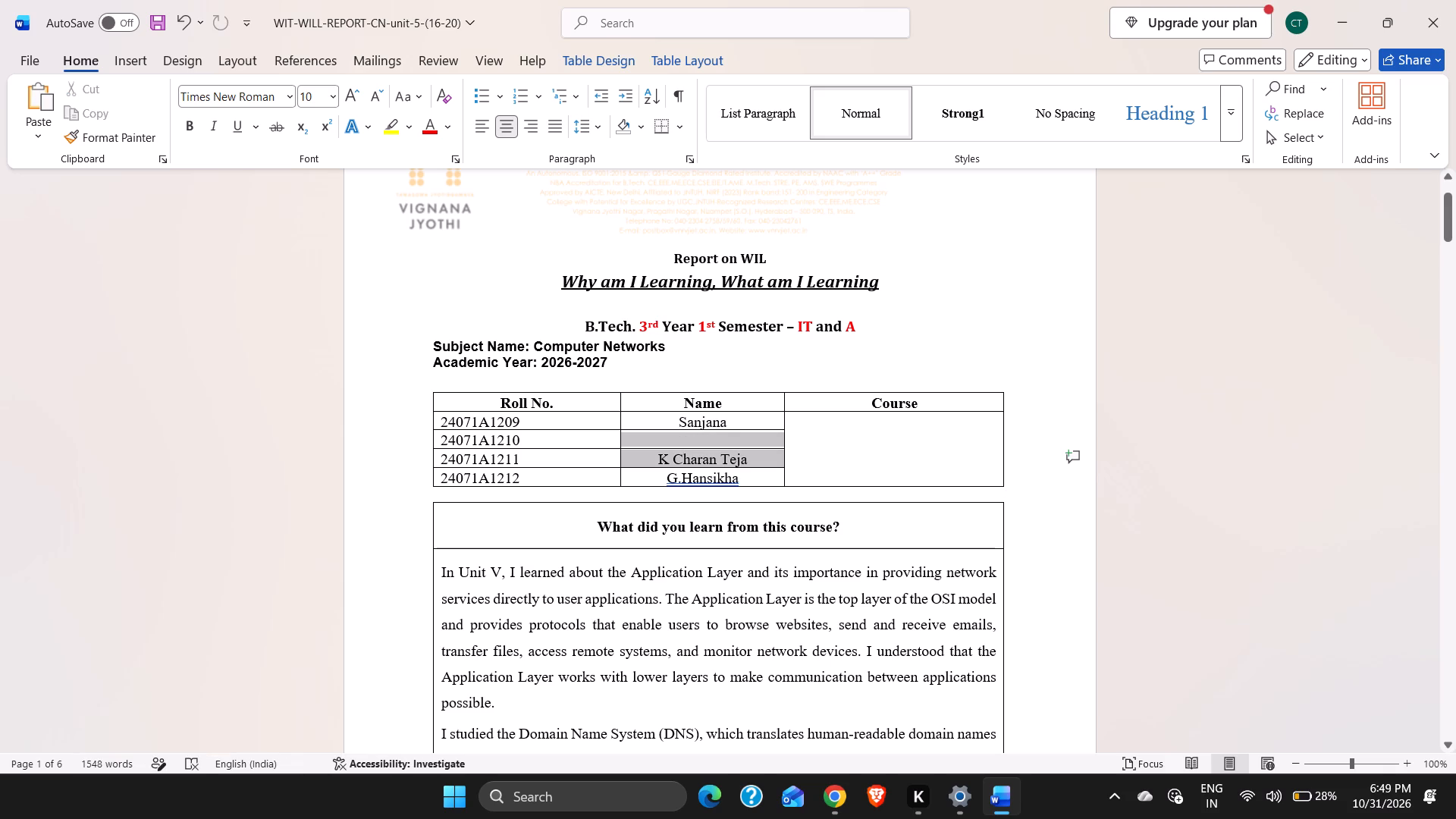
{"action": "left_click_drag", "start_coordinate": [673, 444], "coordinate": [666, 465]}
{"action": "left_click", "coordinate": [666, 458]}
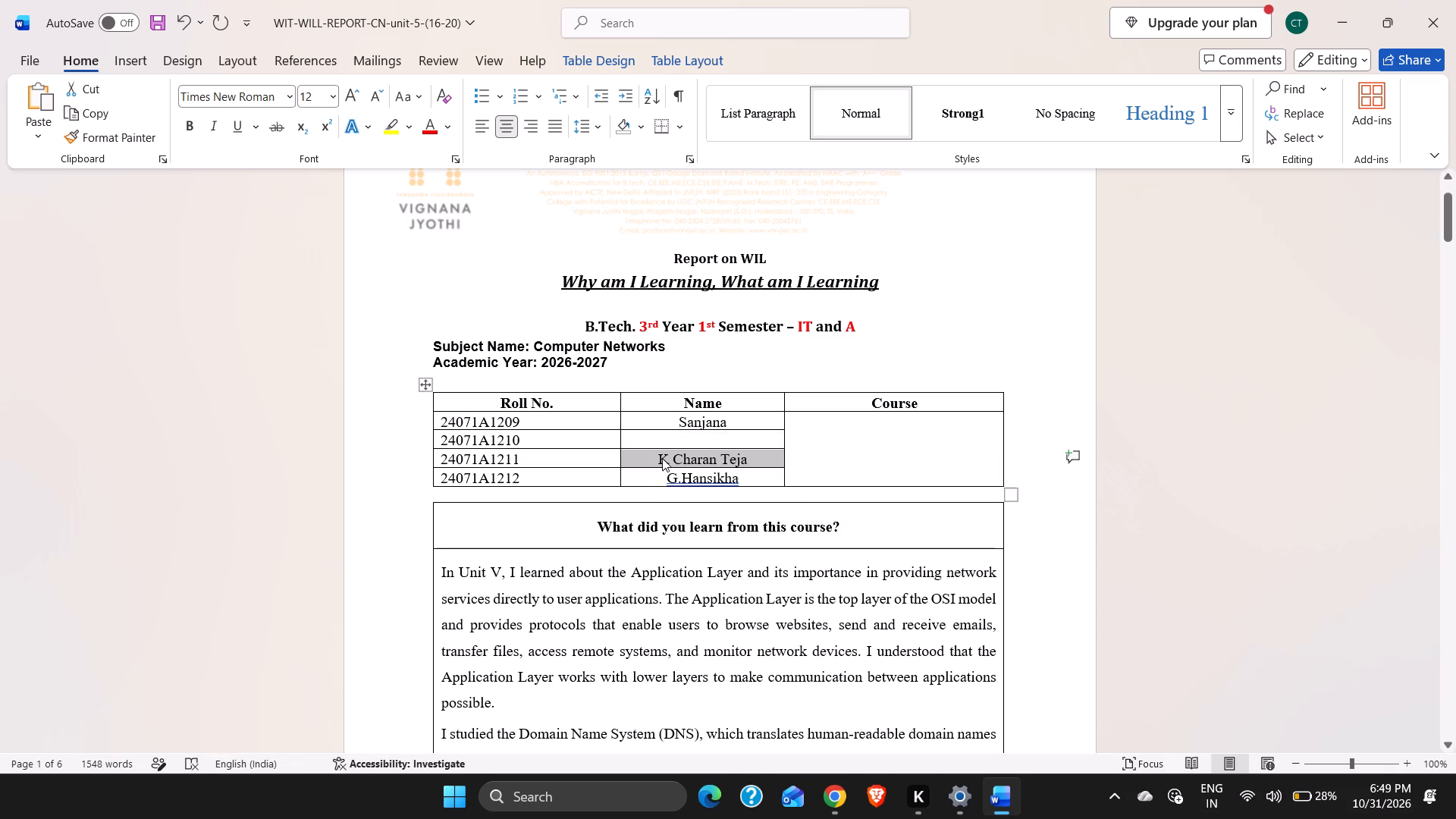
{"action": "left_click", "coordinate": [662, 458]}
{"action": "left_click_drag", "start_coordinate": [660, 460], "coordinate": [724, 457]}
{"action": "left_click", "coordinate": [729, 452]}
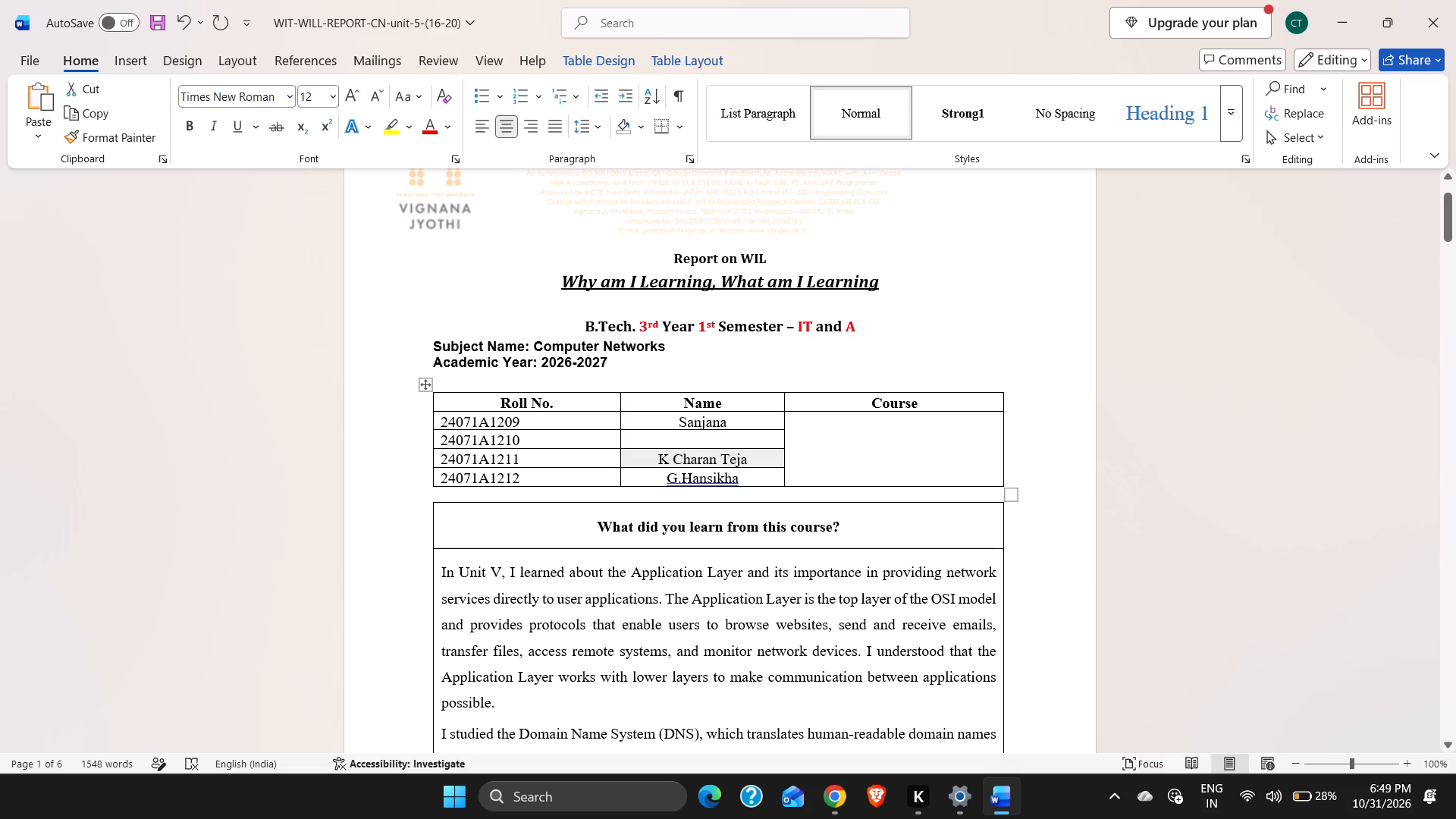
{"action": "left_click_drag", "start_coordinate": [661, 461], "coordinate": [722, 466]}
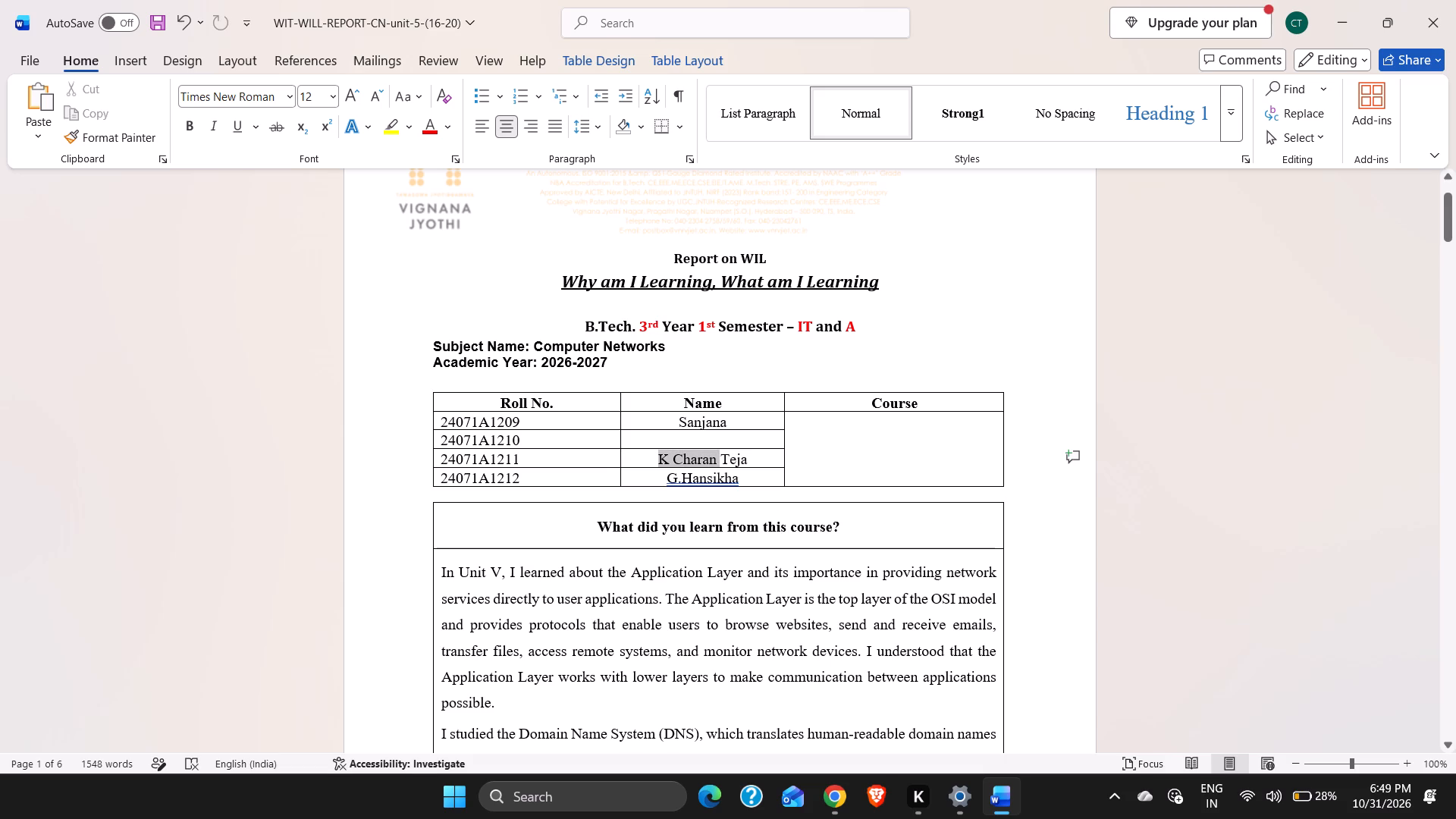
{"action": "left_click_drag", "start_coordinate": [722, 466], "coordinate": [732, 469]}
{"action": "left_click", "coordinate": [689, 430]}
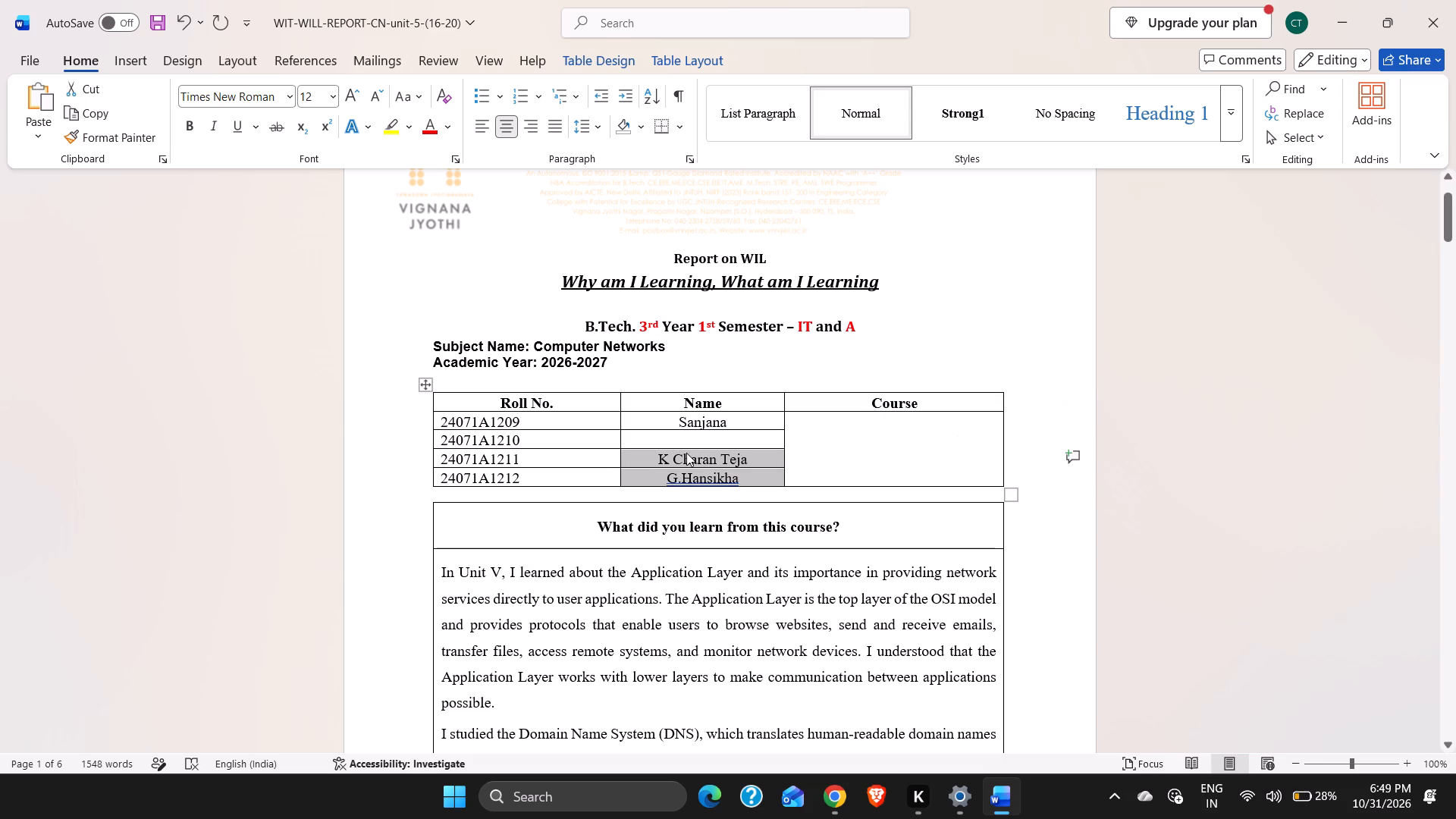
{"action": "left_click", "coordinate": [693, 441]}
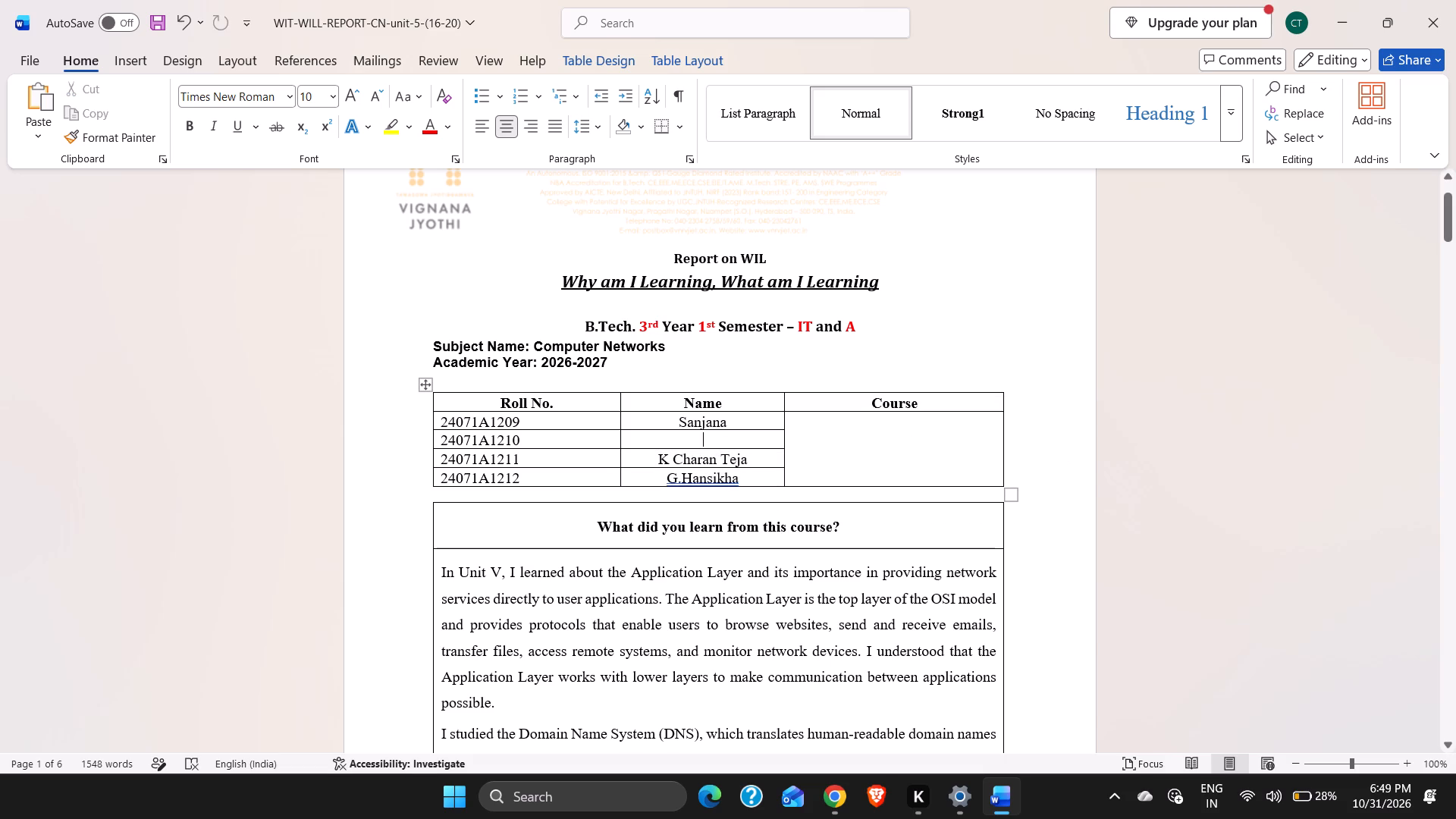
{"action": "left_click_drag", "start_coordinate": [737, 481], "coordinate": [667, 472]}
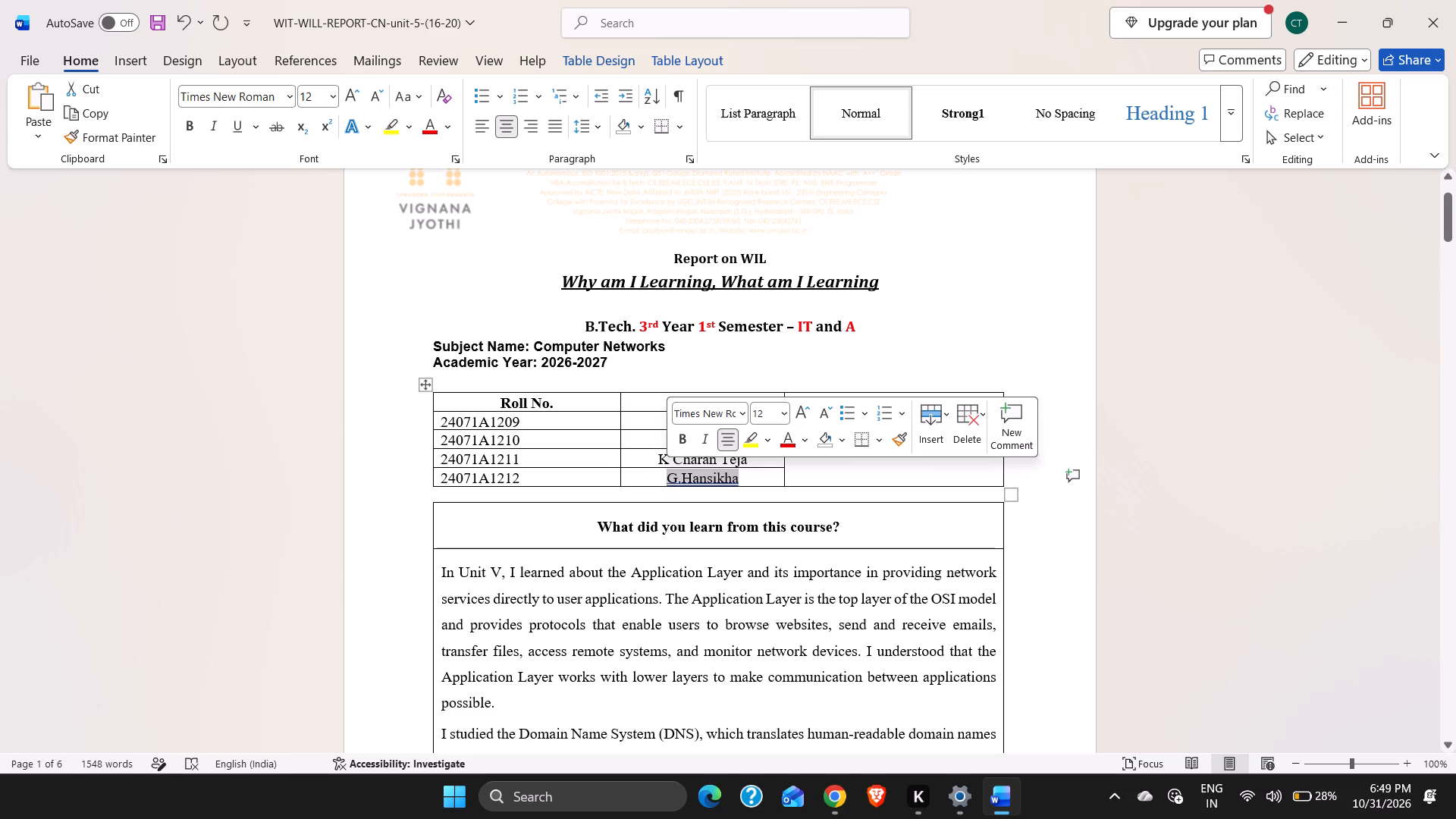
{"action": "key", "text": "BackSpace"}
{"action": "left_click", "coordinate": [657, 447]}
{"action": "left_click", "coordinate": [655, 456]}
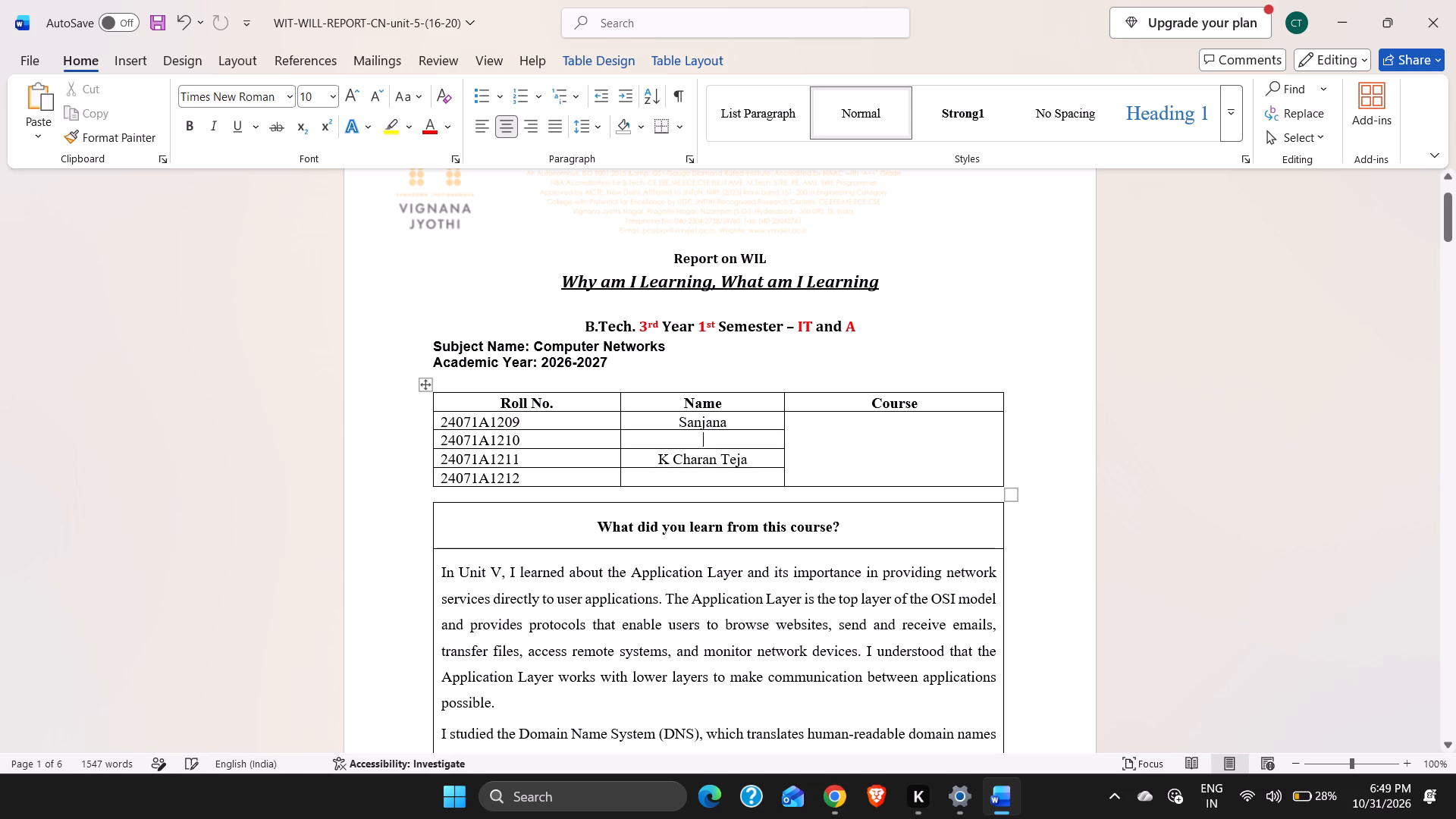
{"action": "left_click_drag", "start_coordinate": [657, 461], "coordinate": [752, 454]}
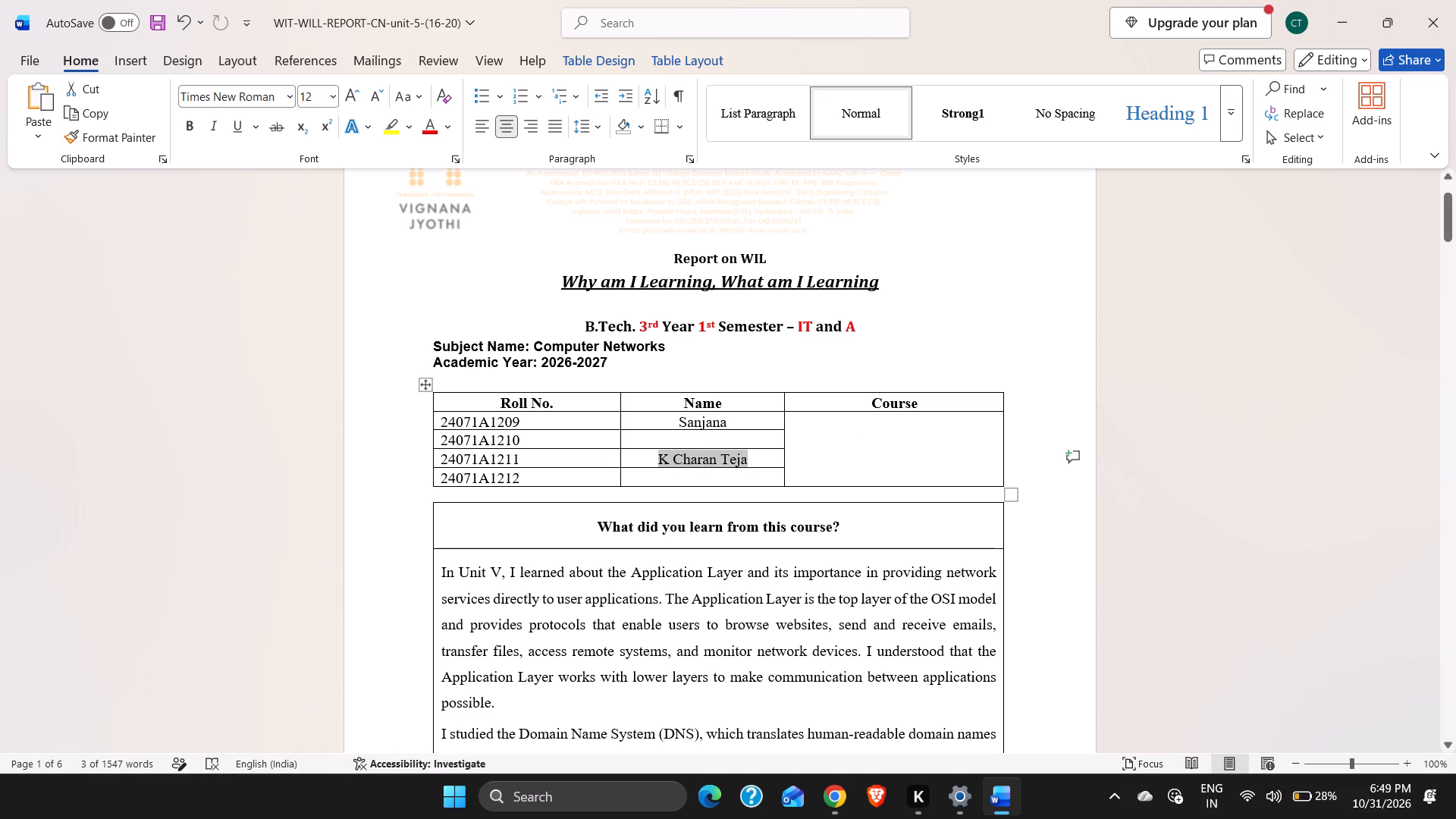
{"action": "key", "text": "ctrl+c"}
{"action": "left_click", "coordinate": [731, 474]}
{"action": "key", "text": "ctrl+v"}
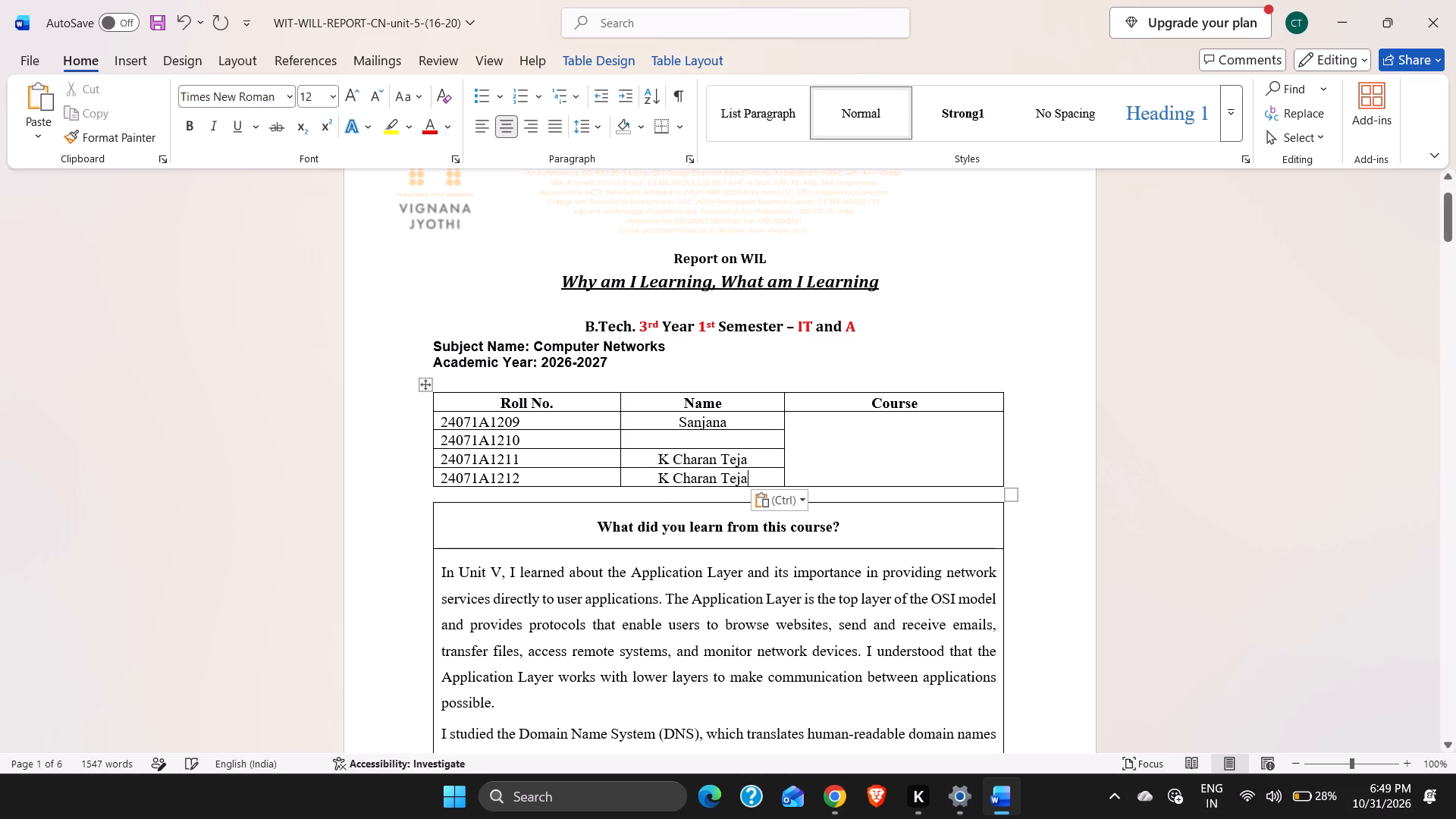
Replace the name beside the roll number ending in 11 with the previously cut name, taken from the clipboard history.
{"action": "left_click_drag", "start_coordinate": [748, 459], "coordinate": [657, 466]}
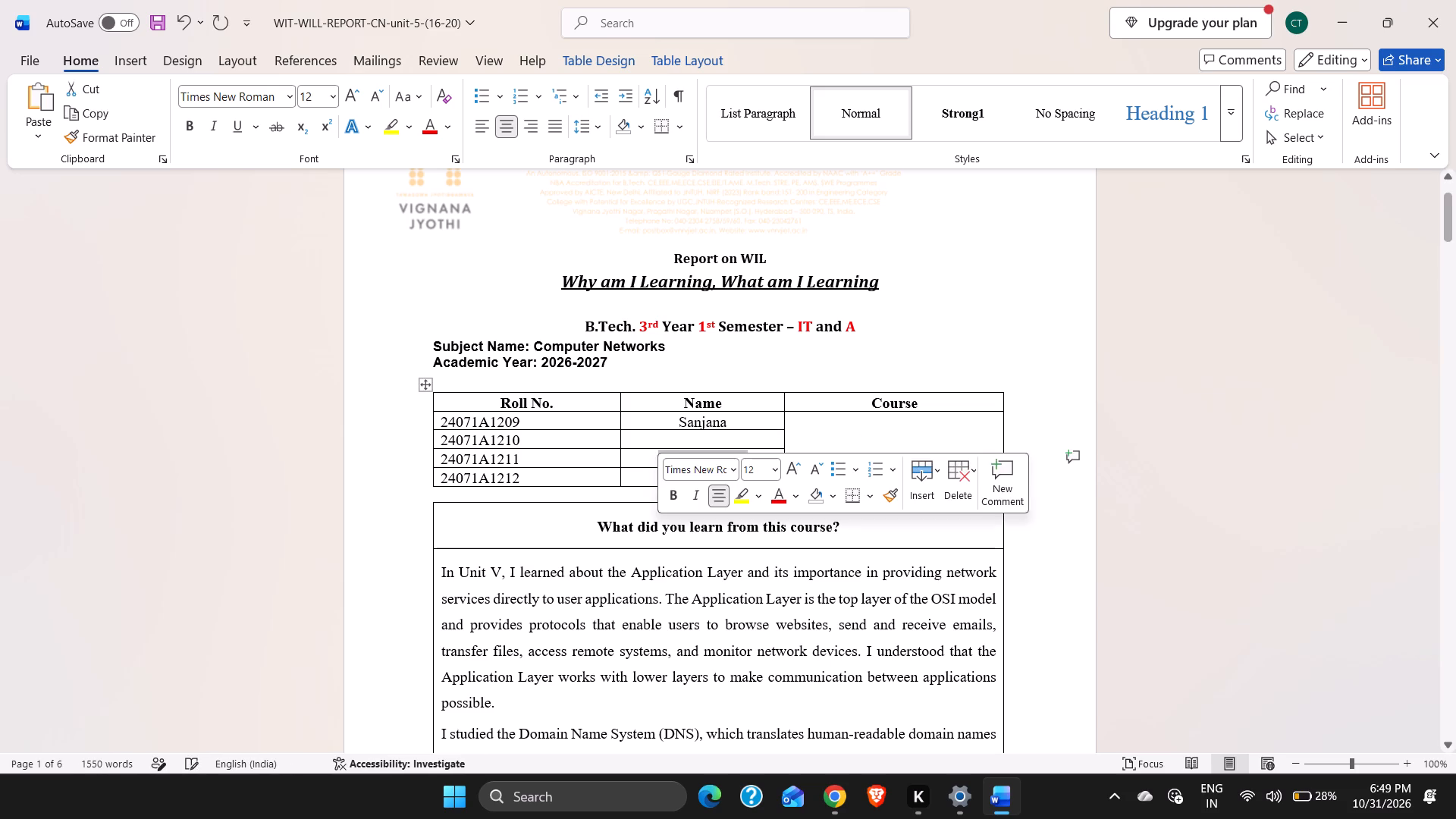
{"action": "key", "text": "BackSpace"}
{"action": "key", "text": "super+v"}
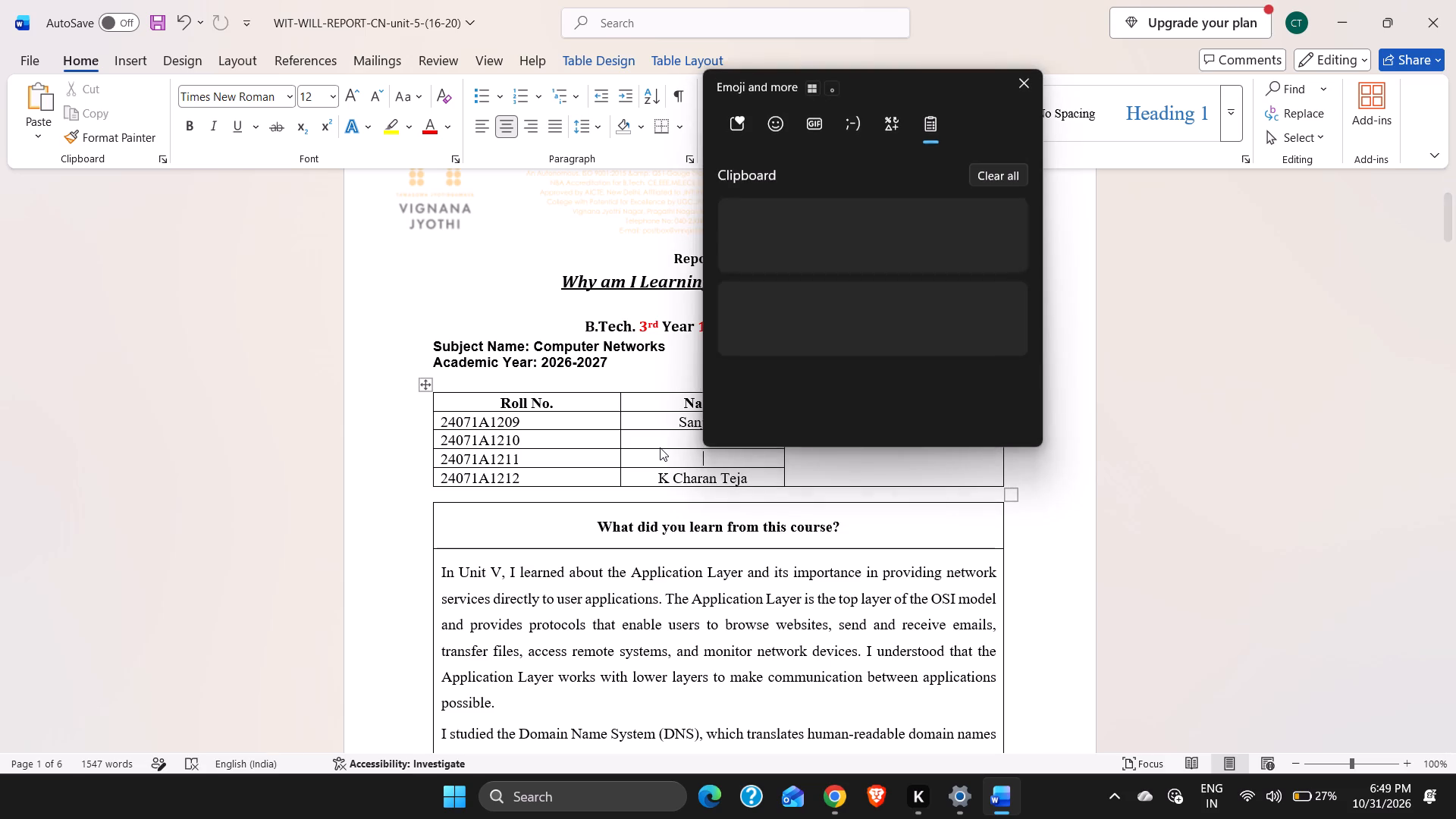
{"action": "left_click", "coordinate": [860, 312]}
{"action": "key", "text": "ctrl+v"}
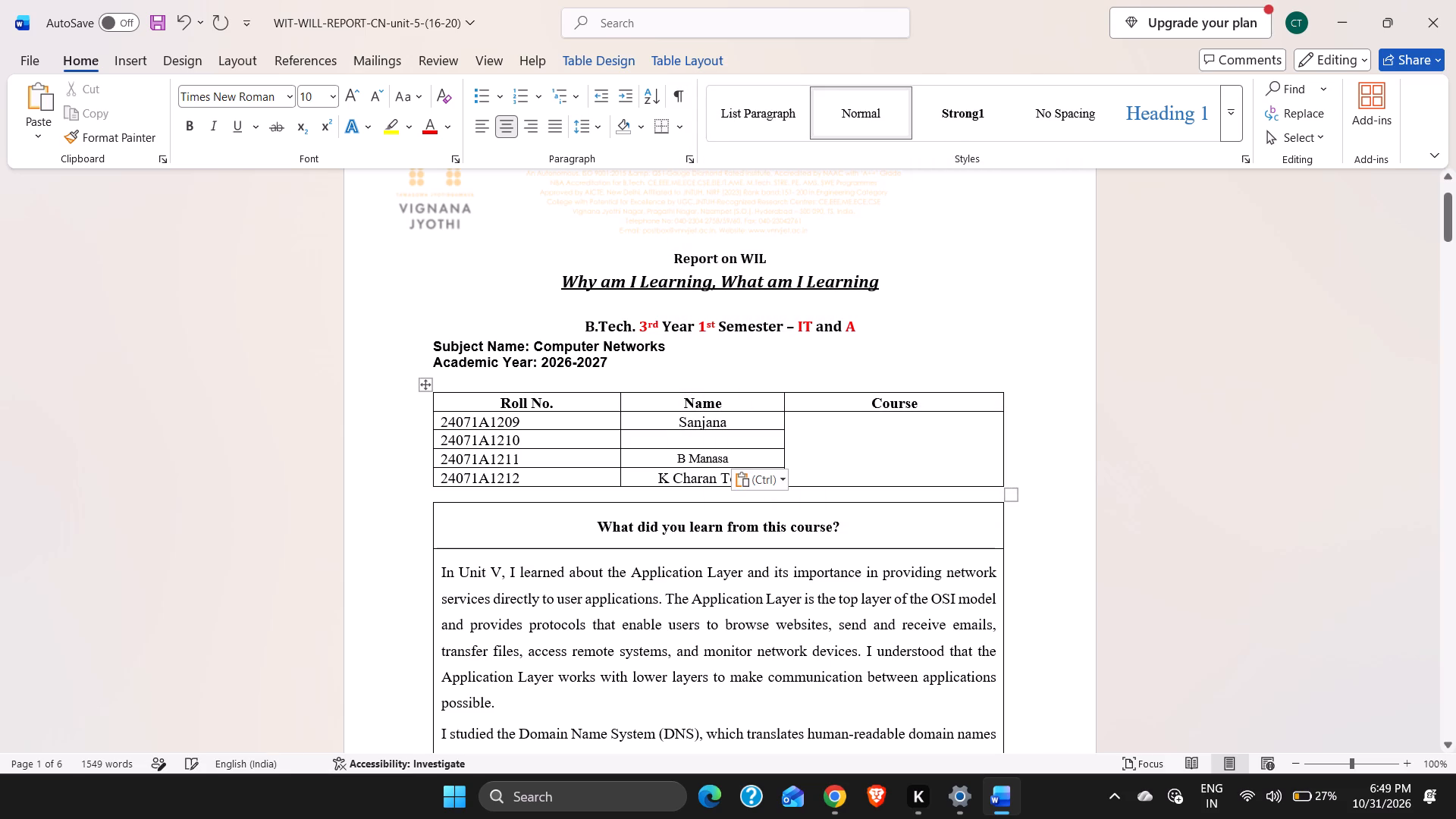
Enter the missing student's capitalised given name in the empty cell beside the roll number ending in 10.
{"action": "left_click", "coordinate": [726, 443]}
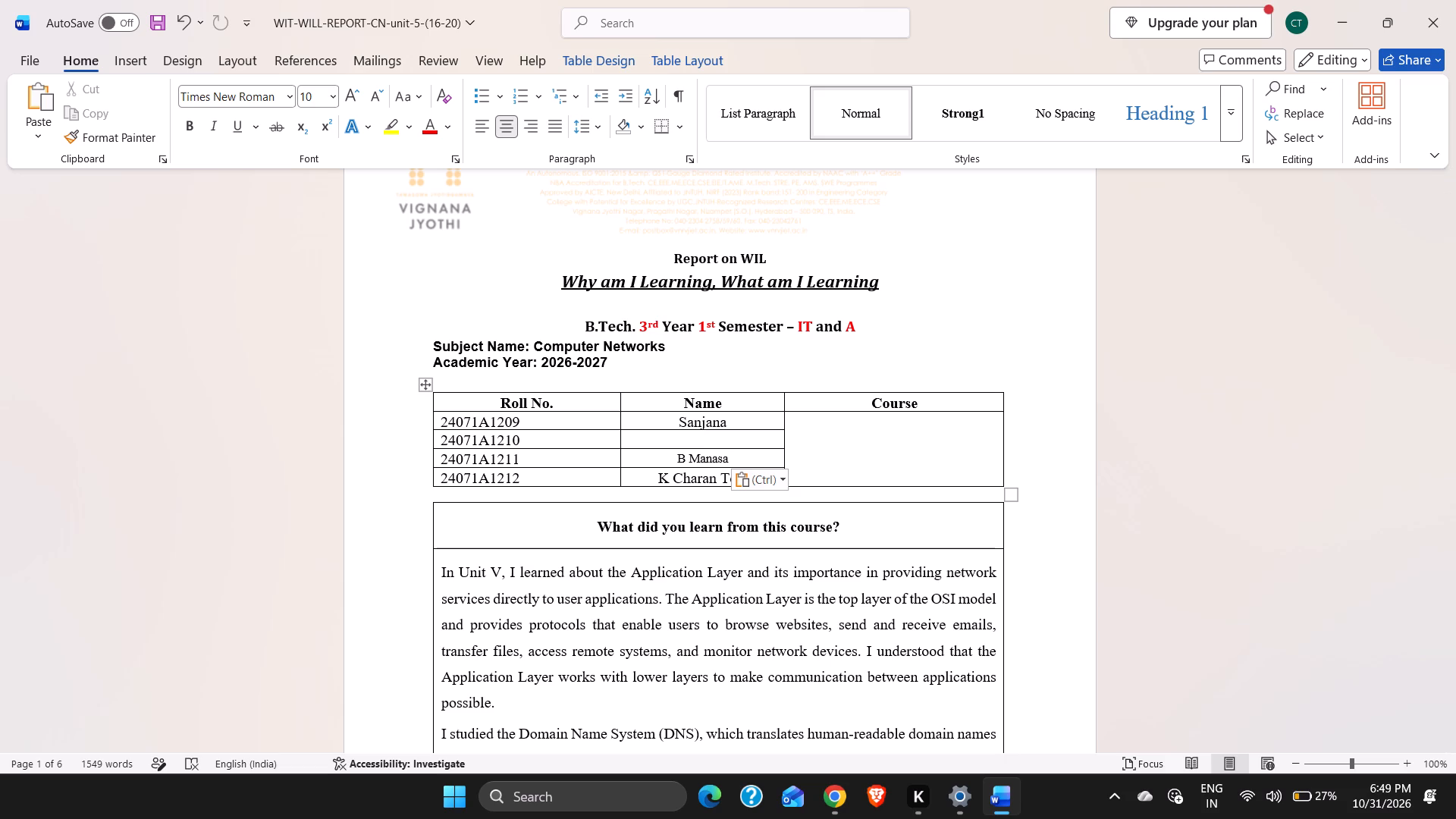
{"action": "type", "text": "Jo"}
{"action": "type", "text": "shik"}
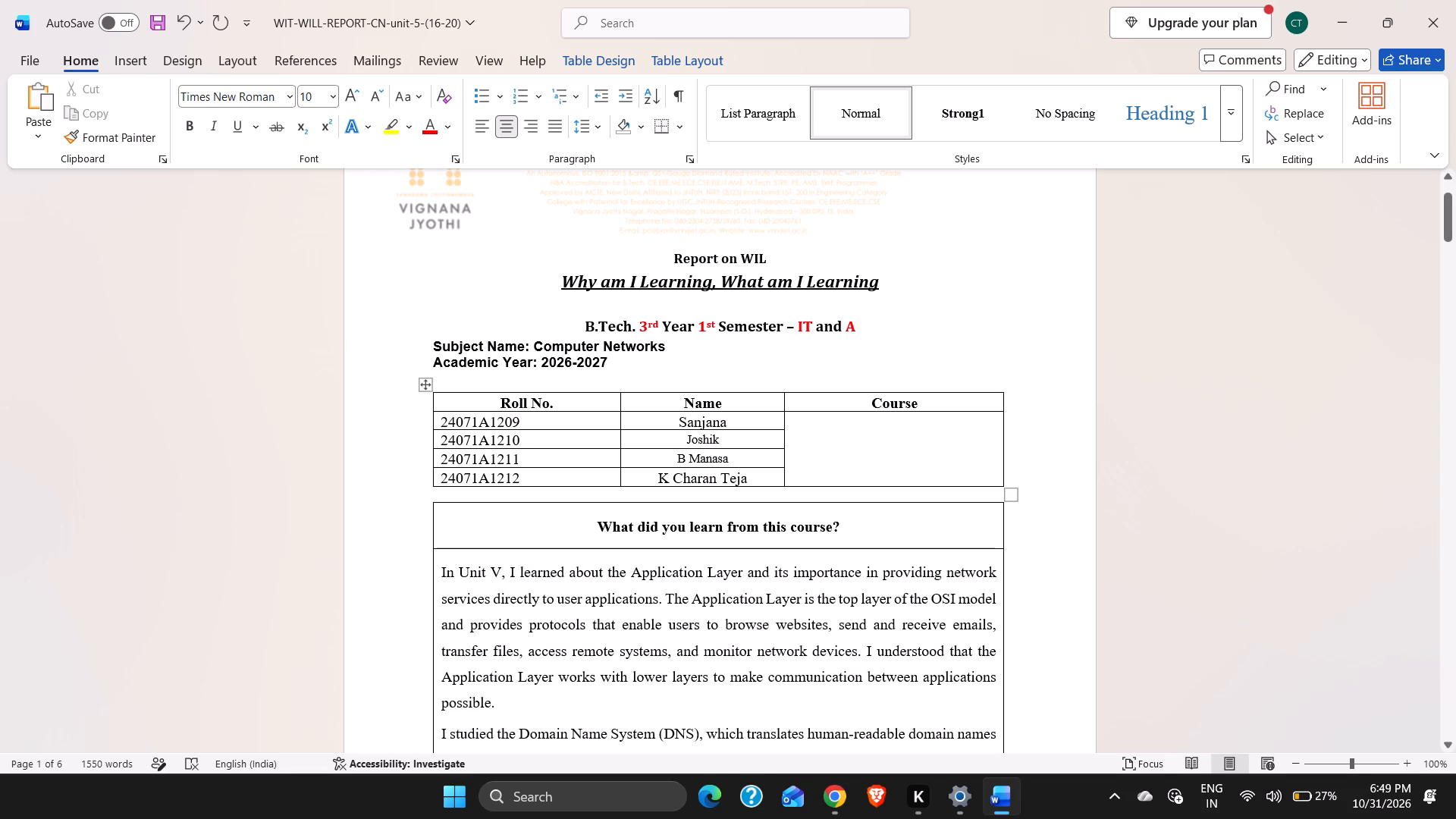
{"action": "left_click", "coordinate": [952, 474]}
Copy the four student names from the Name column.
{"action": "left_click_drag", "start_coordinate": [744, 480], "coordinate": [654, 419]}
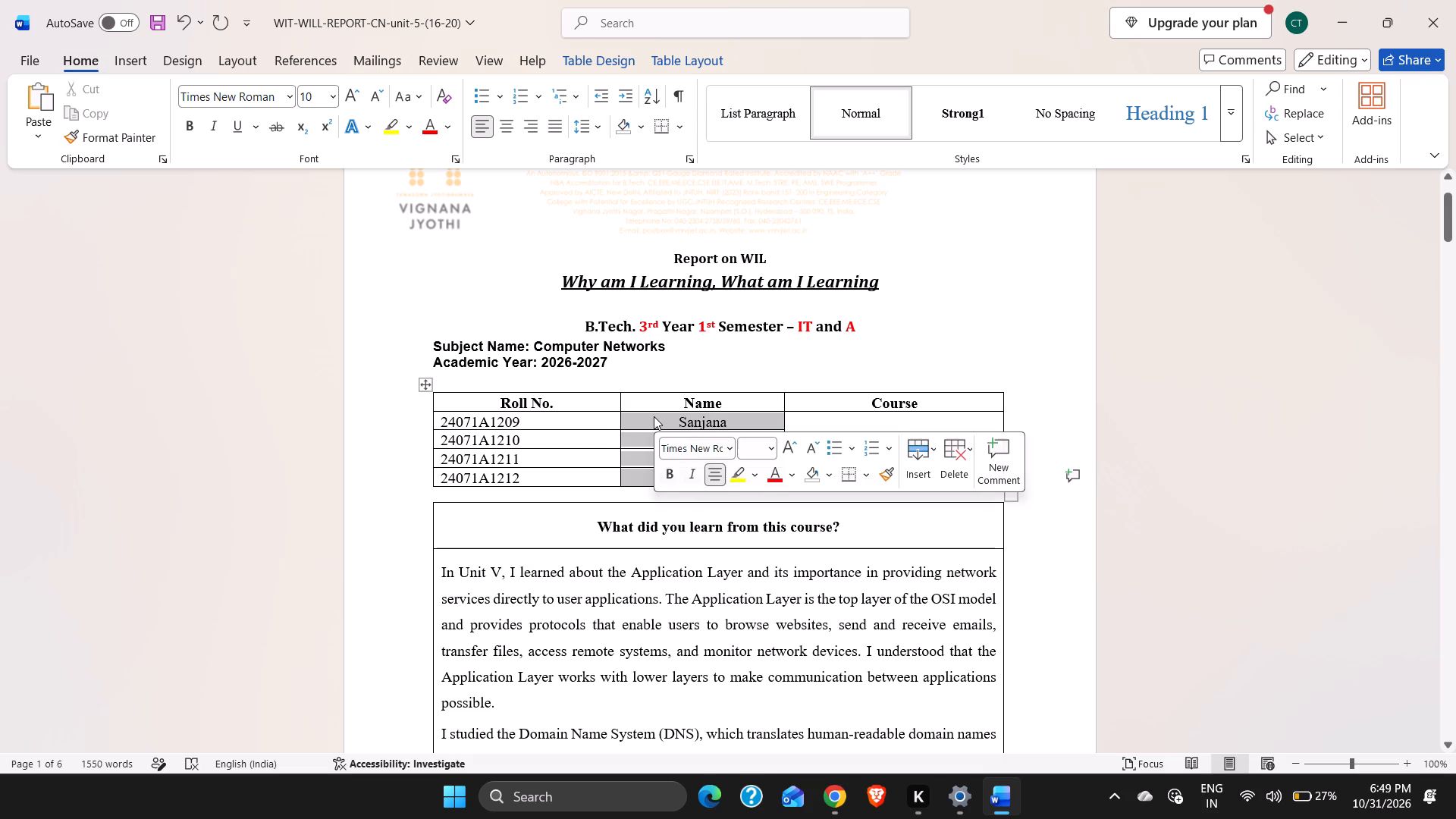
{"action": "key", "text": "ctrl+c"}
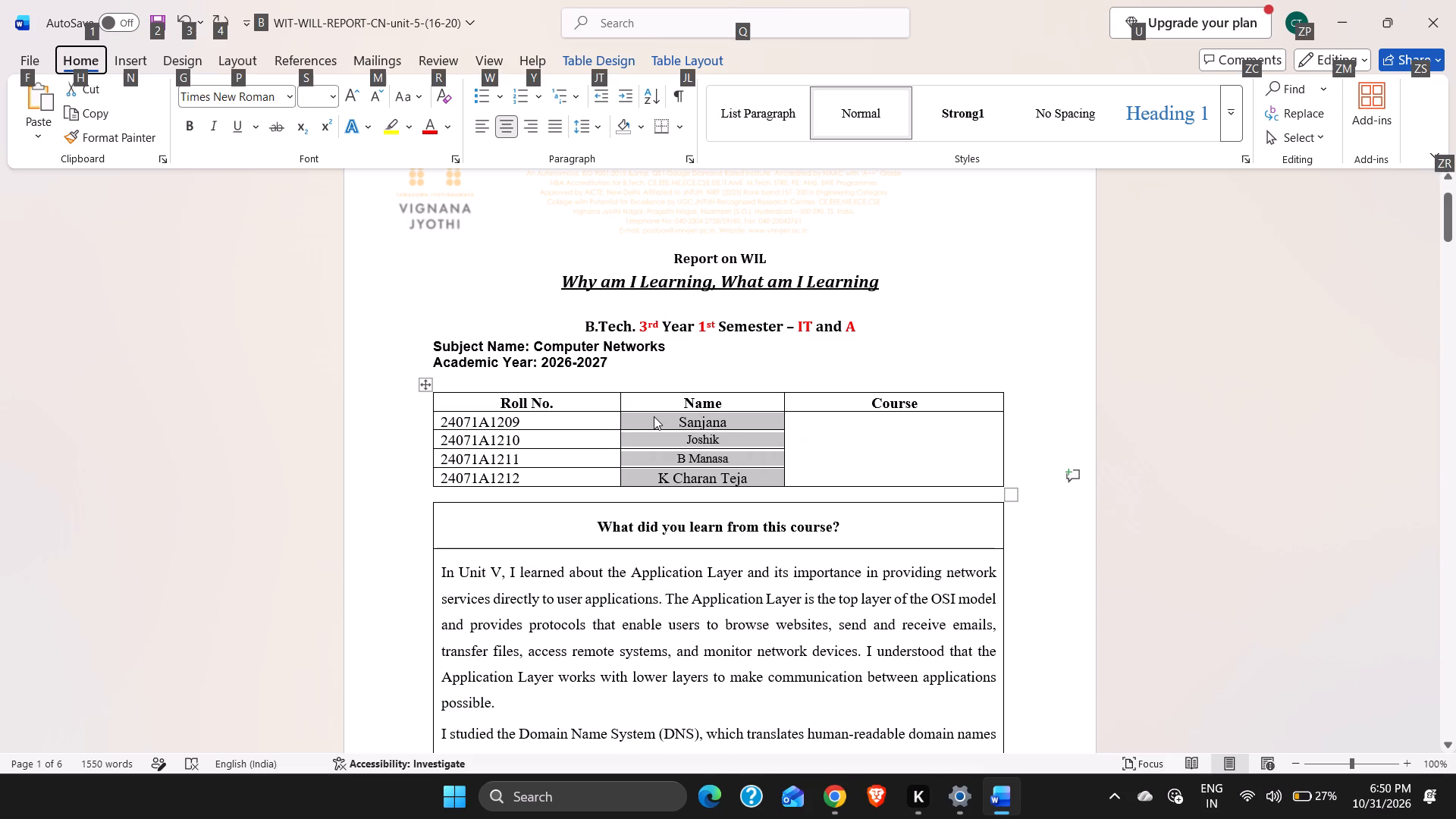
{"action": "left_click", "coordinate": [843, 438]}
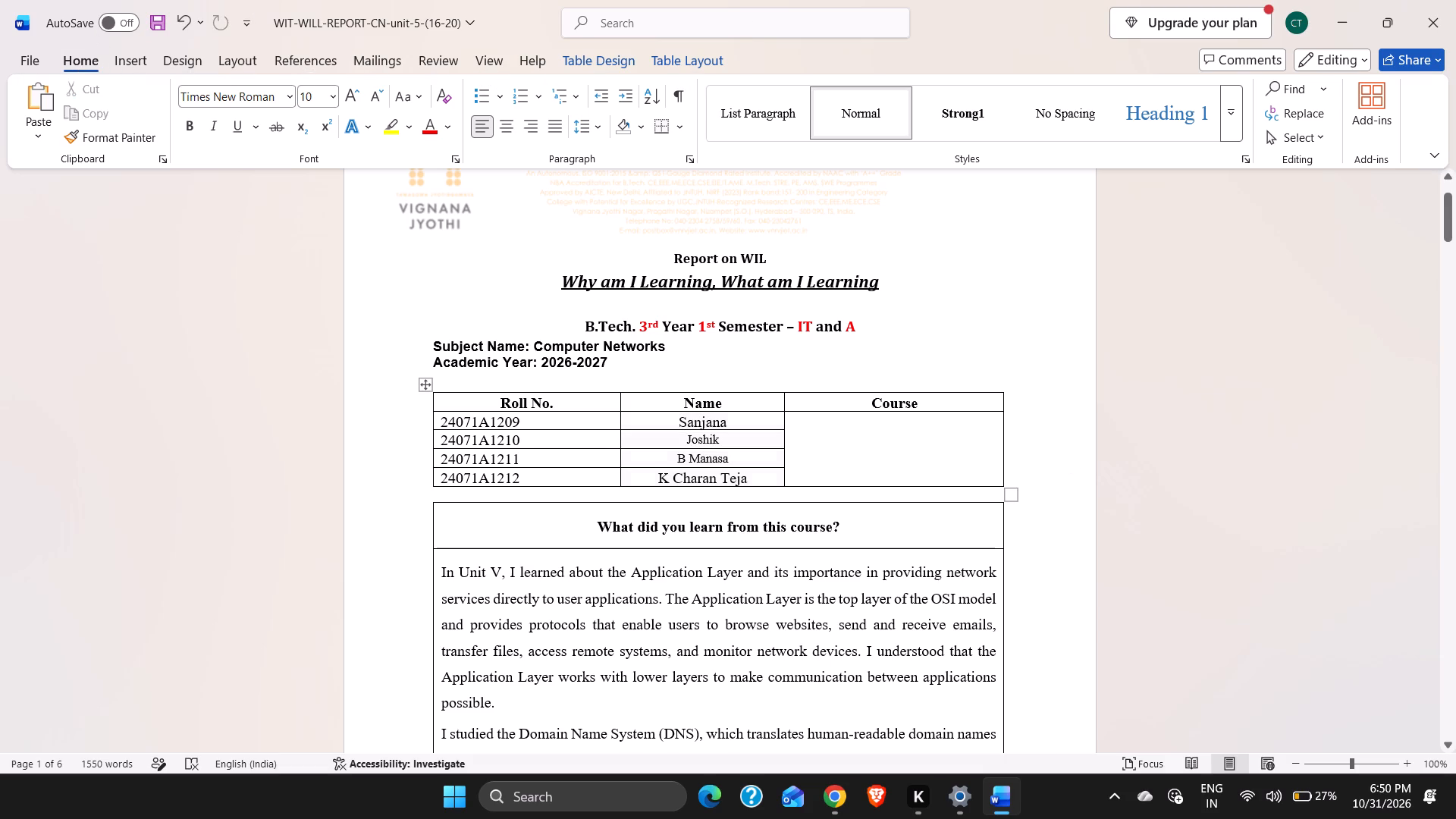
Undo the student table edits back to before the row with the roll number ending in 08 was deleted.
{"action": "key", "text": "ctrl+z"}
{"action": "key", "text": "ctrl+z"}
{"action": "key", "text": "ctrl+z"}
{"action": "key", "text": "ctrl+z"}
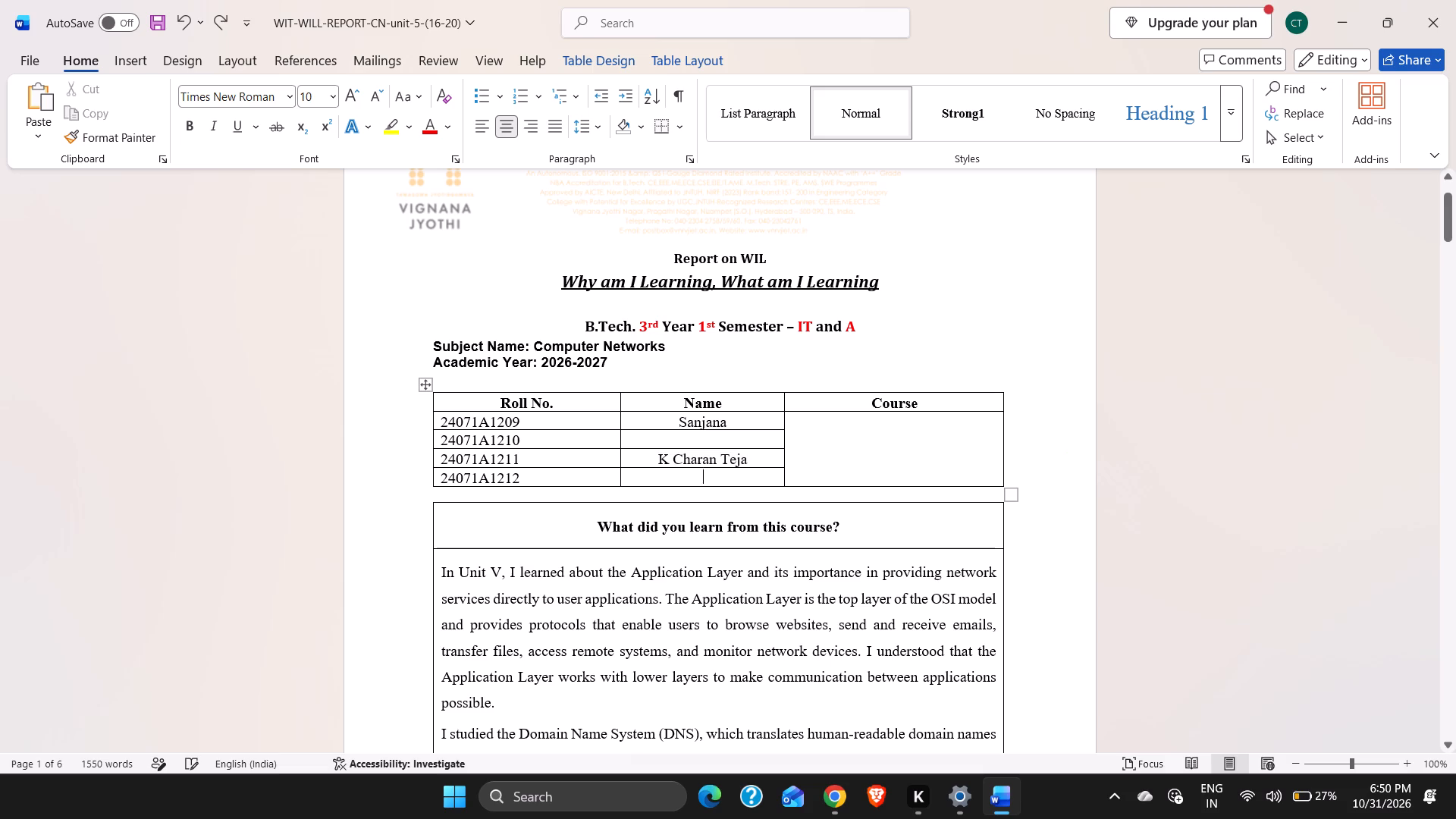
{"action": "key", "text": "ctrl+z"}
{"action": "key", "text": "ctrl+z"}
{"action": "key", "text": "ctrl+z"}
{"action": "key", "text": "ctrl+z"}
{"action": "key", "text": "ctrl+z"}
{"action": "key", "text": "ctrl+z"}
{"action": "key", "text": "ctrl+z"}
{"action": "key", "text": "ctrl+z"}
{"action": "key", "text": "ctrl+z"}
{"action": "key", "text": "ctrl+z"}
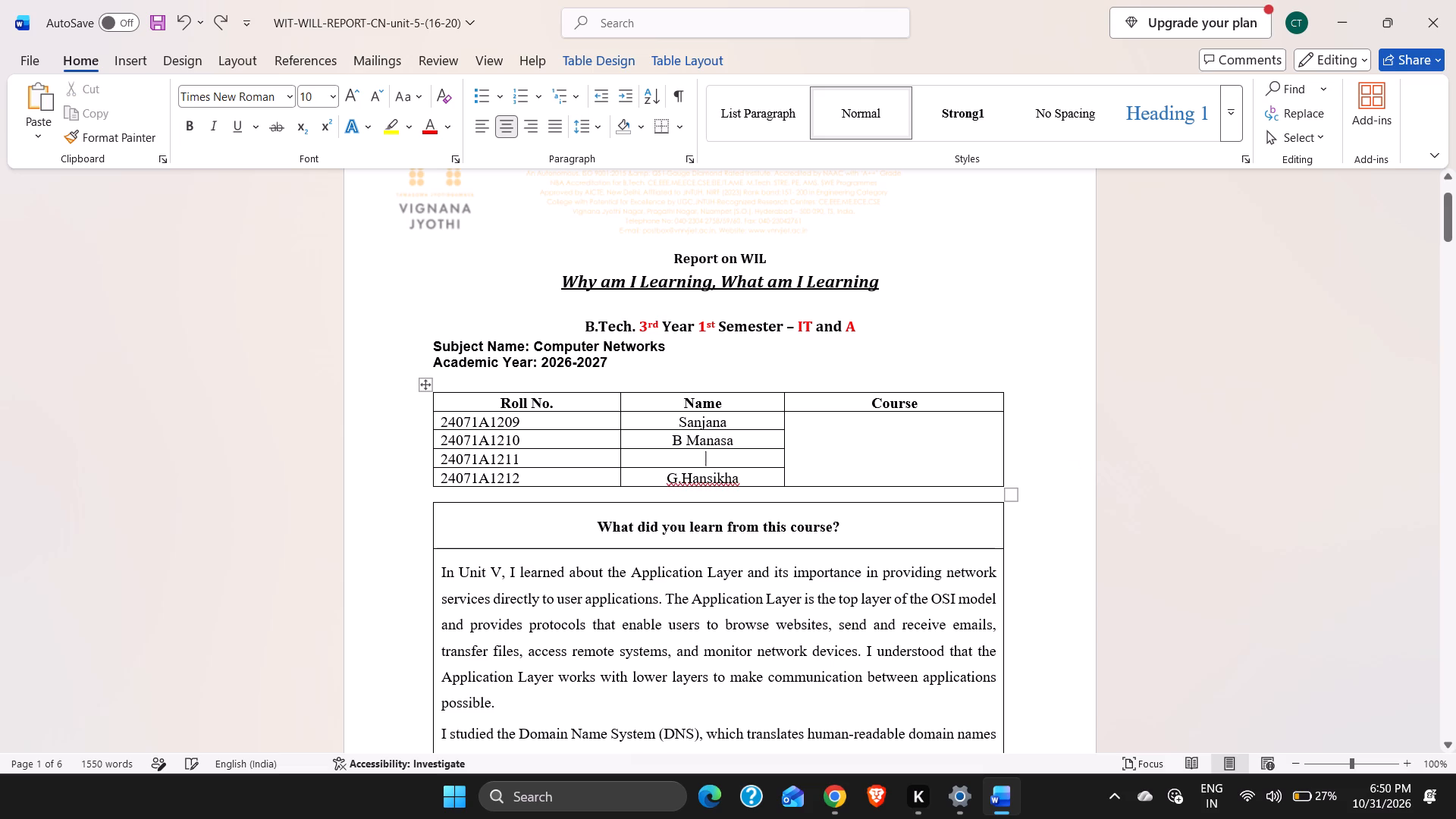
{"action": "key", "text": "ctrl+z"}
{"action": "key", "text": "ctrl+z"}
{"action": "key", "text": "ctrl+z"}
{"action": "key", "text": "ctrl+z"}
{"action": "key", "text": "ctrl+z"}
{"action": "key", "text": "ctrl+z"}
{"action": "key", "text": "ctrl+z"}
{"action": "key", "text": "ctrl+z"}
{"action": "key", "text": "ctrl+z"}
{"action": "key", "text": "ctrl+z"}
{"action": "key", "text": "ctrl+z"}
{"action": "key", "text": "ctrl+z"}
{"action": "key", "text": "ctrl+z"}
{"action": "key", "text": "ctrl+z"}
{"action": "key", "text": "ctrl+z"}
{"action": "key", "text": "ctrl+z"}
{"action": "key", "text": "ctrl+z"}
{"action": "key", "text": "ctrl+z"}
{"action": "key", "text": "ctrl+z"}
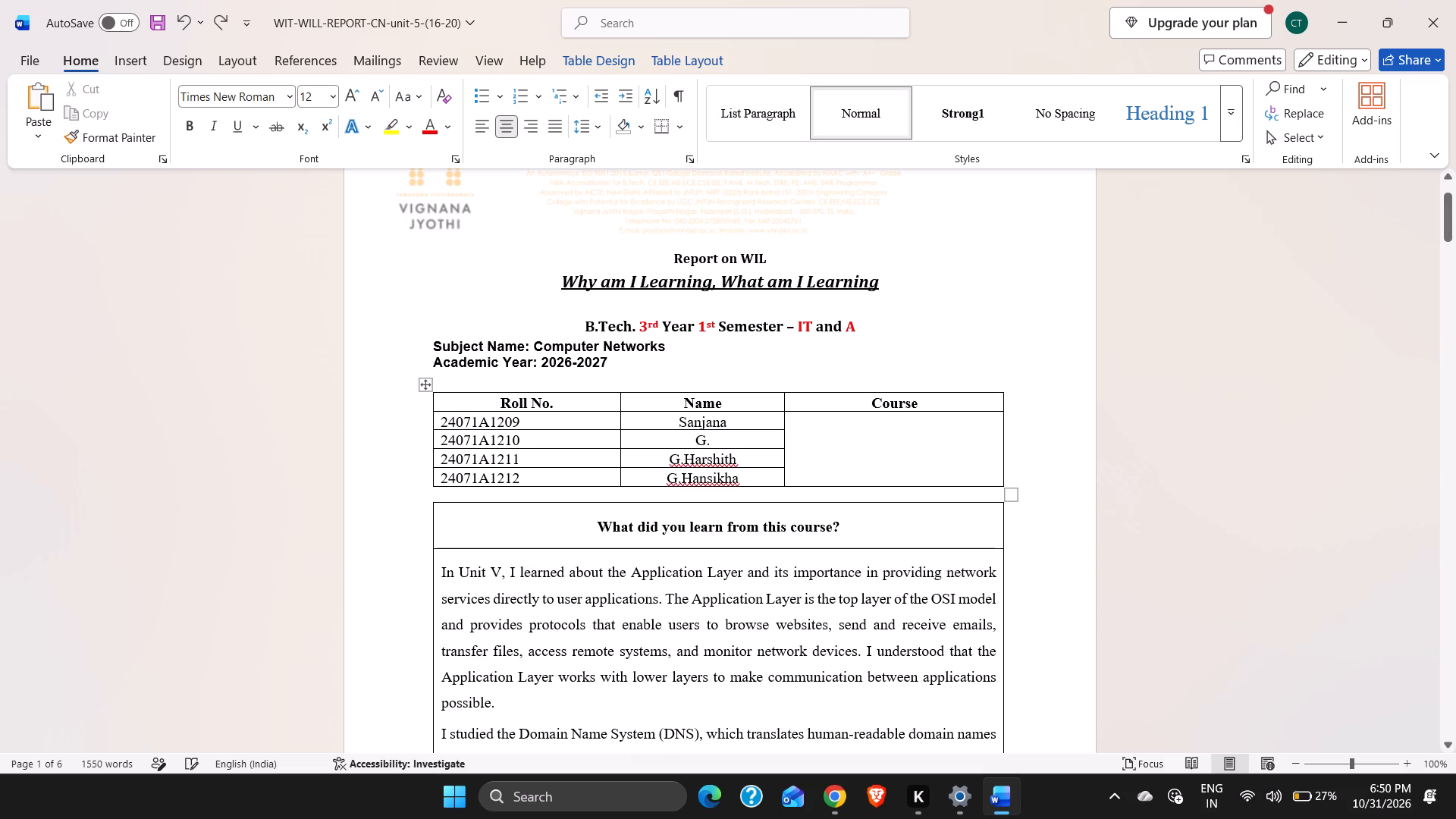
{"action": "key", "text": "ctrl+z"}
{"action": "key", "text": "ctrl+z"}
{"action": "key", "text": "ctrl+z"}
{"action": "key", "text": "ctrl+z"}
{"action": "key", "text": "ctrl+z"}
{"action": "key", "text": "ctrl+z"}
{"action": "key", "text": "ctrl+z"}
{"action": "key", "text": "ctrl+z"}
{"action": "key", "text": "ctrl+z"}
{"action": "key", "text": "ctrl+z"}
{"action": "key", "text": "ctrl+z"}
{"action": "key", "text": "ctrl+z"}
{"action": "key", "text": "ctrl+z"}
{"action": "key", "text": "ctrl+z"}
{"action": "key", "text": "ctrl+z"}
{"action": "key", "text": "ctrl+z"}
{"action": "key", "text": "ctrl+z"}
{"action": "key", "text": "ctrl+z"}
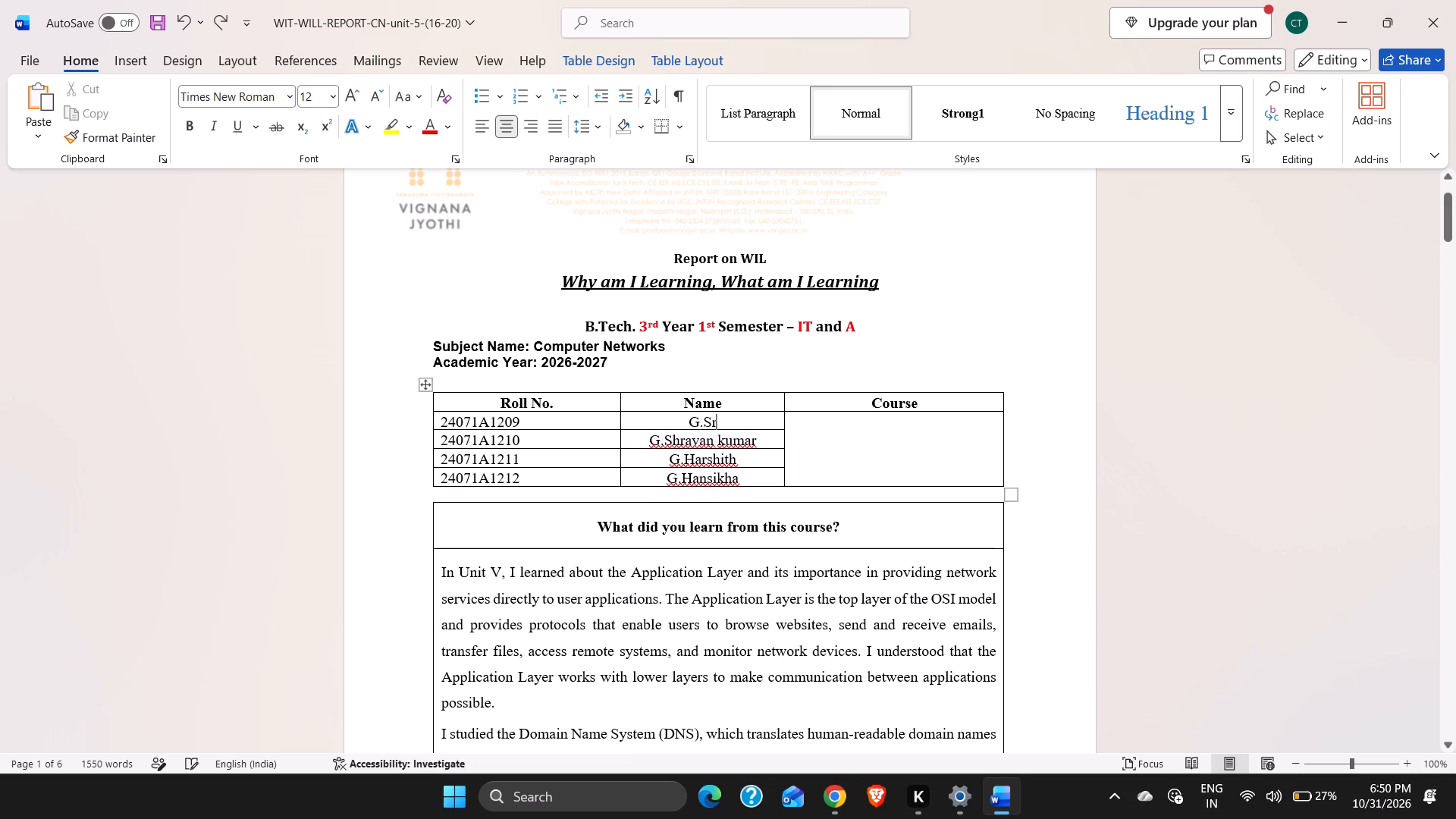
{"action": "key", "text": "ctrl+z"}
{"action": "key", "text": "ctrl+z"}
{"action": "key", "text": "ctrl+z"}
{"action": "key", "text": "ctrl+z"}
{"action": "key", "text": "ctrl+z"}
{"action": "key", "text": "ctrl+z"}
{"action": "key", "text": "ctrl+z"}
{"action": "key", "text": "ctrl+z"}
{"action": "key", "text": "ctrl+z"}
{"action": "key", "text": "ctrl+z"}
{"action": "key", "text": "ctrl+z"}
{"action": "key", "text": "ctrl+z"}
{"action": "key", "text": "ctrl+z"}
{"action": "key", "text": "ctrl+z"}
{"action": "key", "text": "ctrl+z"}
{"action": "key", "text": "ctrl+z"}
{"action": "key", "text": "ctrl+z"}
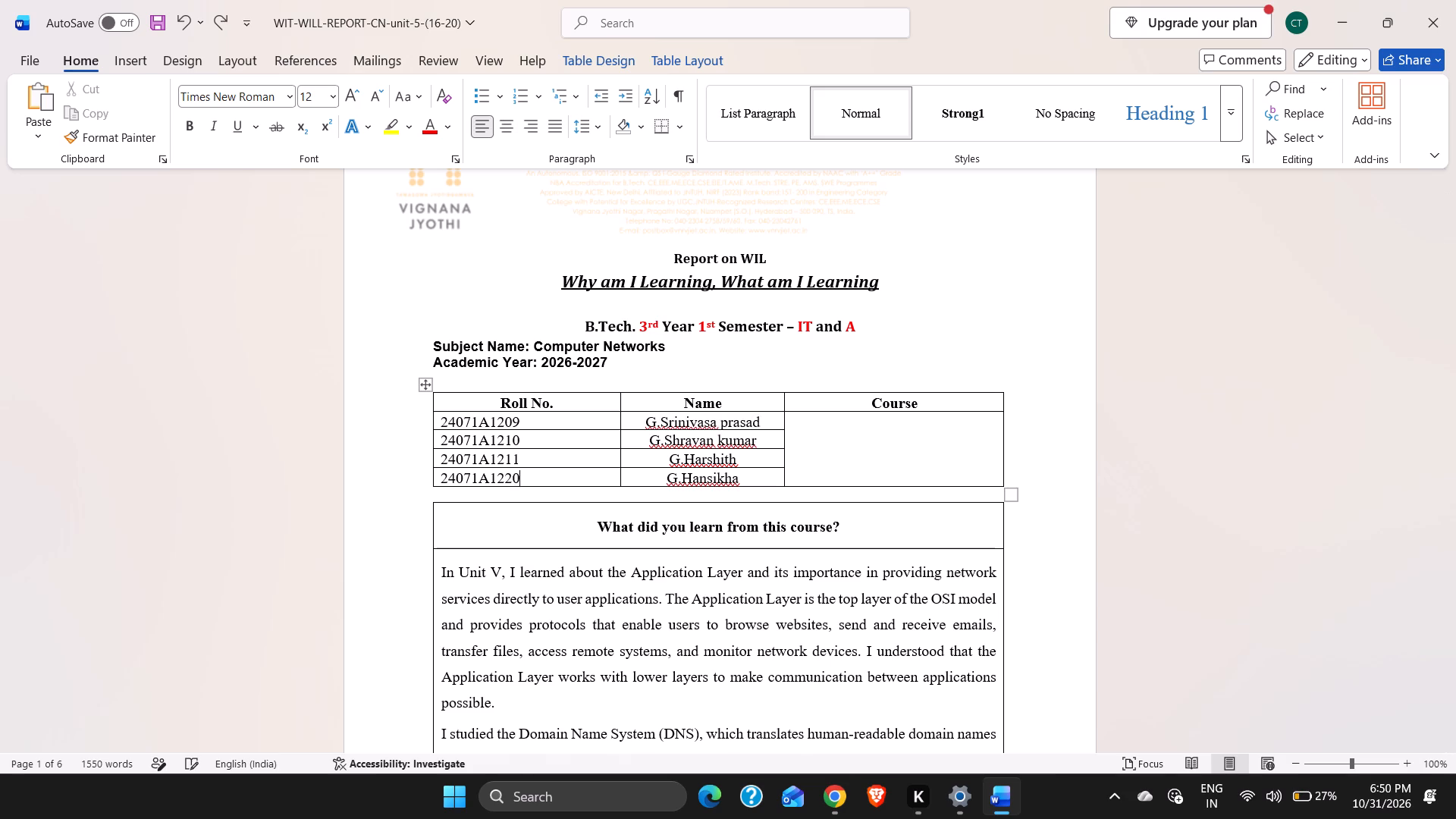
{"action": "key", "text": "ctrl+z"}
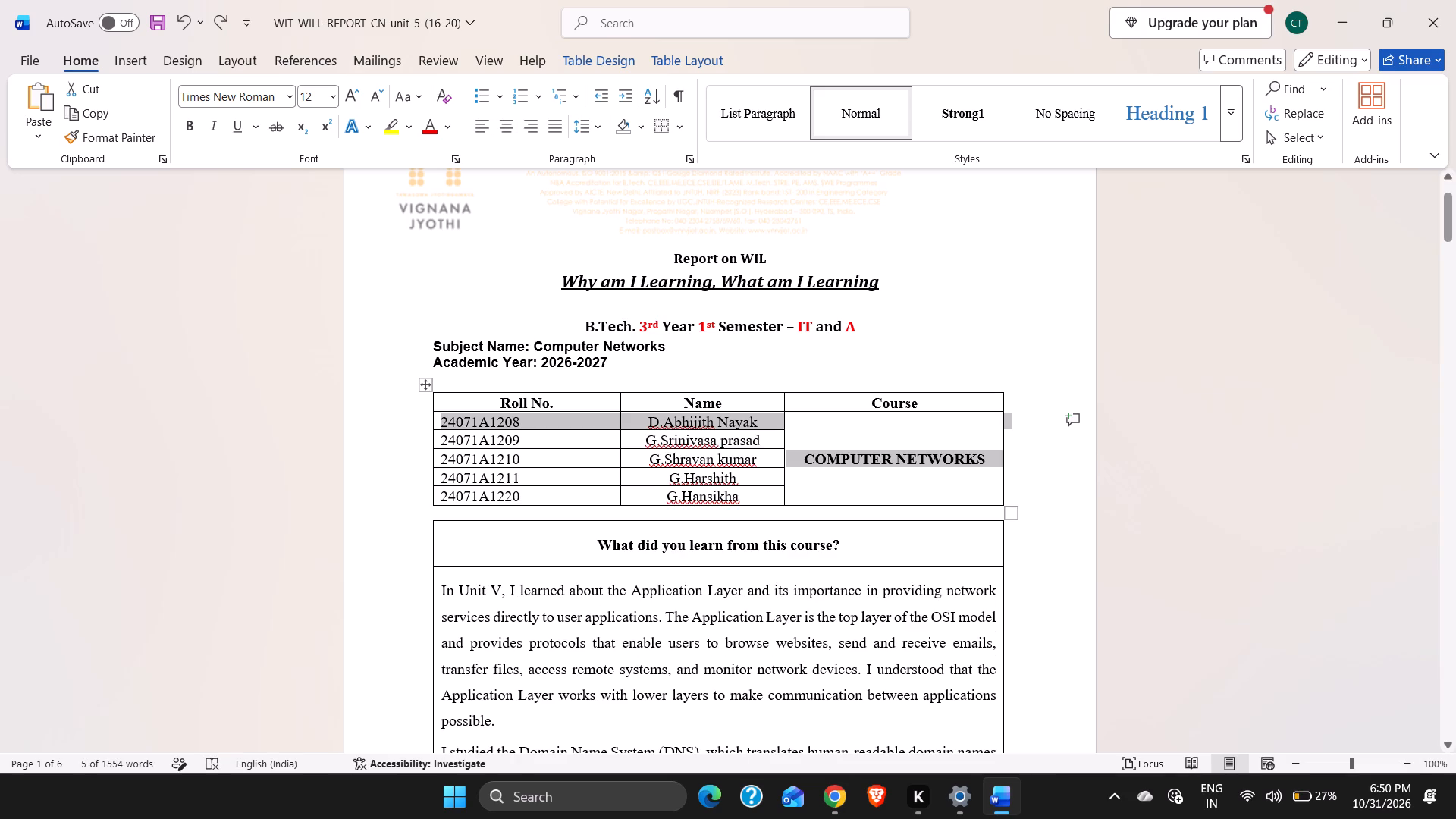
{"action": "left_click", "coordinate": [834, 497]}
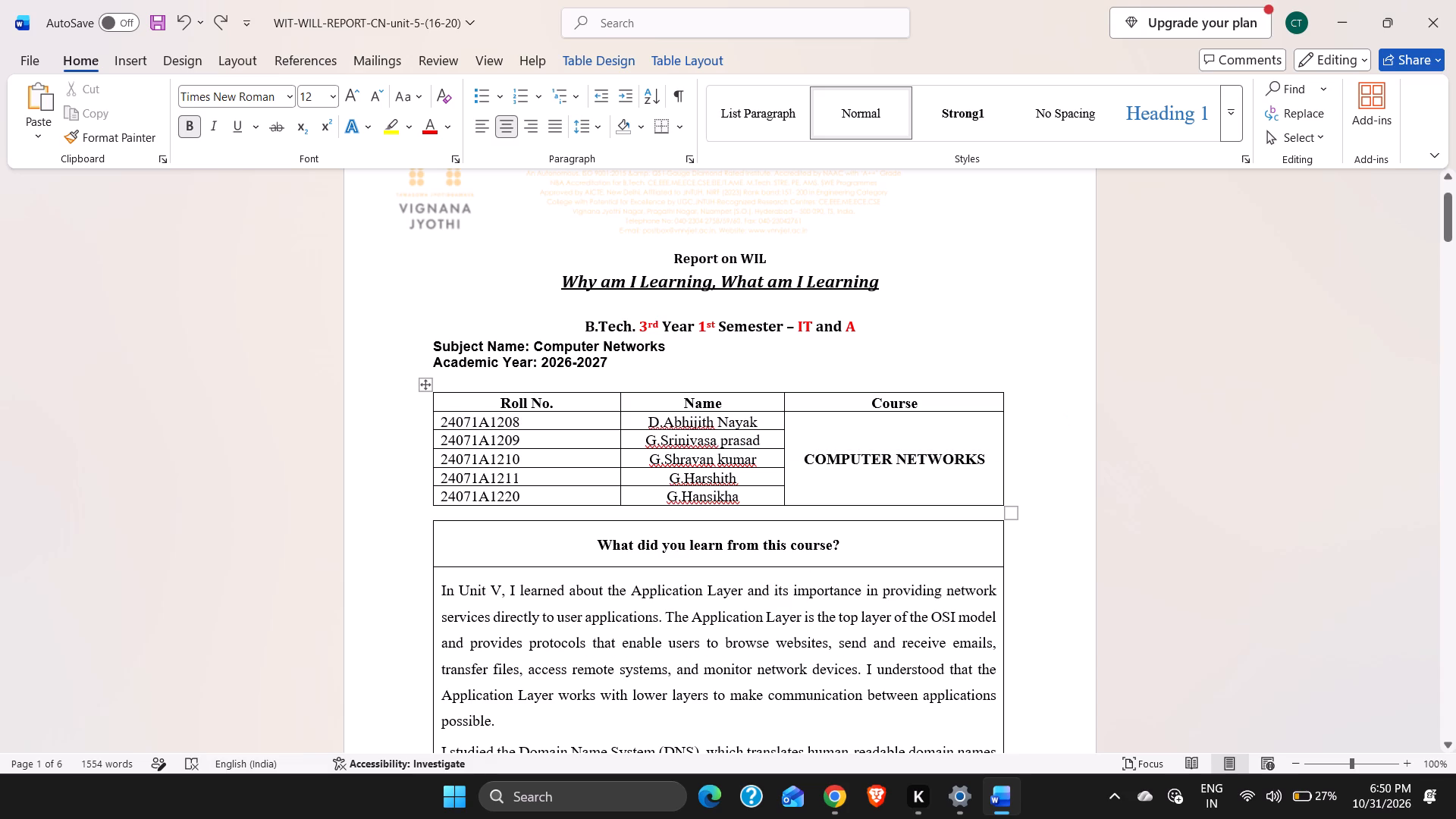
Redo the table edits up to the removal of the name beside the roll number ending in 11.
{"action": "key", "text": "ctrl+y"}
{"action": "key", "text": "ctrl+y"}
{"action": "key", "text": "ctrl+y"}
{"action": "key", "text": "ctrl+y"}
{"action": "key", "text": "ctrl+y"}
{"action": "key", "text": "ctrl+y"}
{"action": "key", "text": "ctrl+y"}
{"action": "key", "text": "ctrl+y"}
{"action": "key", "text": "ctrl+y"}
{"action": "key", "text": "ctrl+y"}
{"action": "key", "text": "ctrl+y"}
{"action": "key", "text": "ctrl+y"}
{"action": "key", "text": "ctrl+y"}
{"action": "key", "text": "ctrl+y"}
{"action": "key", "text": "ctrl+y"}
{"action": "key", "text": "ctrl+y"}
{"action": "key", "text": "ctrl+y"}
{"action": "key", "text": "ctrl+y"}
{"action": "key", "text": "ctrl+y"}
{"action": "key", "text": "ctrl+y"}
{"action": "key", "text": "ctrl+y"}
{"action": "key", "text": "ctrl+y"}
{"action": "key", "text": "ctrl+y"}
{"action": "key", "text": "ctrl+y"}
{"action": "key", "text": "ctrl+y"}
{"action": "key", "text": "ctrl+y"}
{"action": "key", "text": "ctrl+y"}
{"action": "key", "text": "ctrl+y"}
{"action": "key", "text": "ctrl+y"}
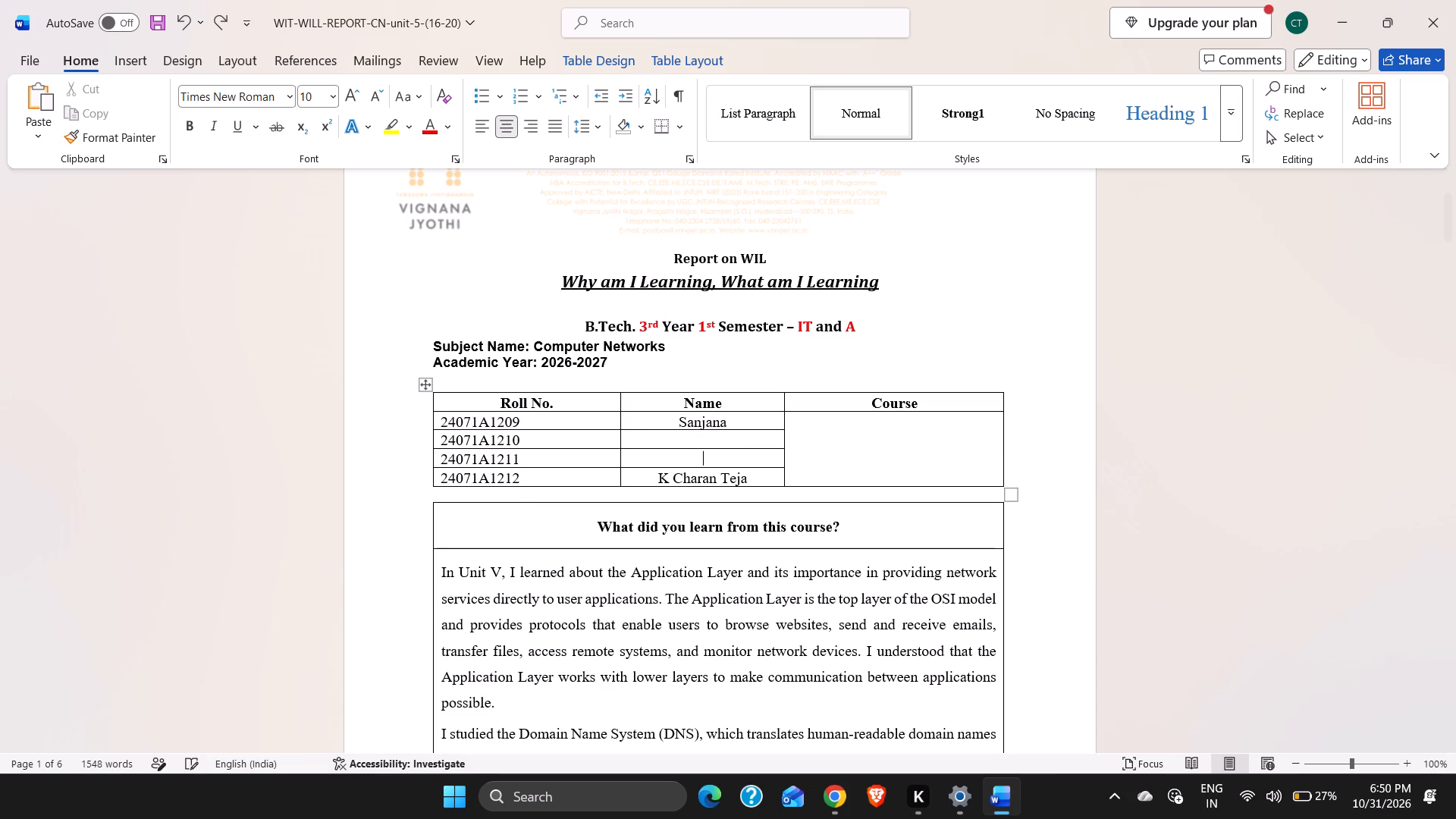
Undo all student table edits back to the original five rows with roll numbers ending in 16 to 20.
{"action": "key", "text": "ctrl+z"}
{"action": "key", "text": "ctrl+z"}
{"action": "key", "text": "ctrl+z"}
{"action": "key", "text": "ctrl+z"}
{"action": "key", "text": "ctrl+z"}
{"action": "key", "text": "ctrl+z"}
{"action": "key", "text": "ctrl+z"}
{"action": "key", "text": "ctrl+z"}
{"action": "key", "text": "ctrl+z"}
{"action": "key", "text": "ctrl+z"}
{"action": "key", "text": "ctrl+z"}
{"action": "key", "text": "ctrl+z"}
{"action": "key", "text": "ctrl+z"}
{"action": "key", "text": "ctrl+z"}
{"action": "key", "text": "ctrl+z"}
{"action": "key", "text": "ctrl+z"}
{"action": "key", "text": "ctrl+z"}
{"action": "key", "text": "ctrl+z"}
{"action": "key", "text": "ctrl+z"}
{"action": "key", "text": "ctrl+z"}
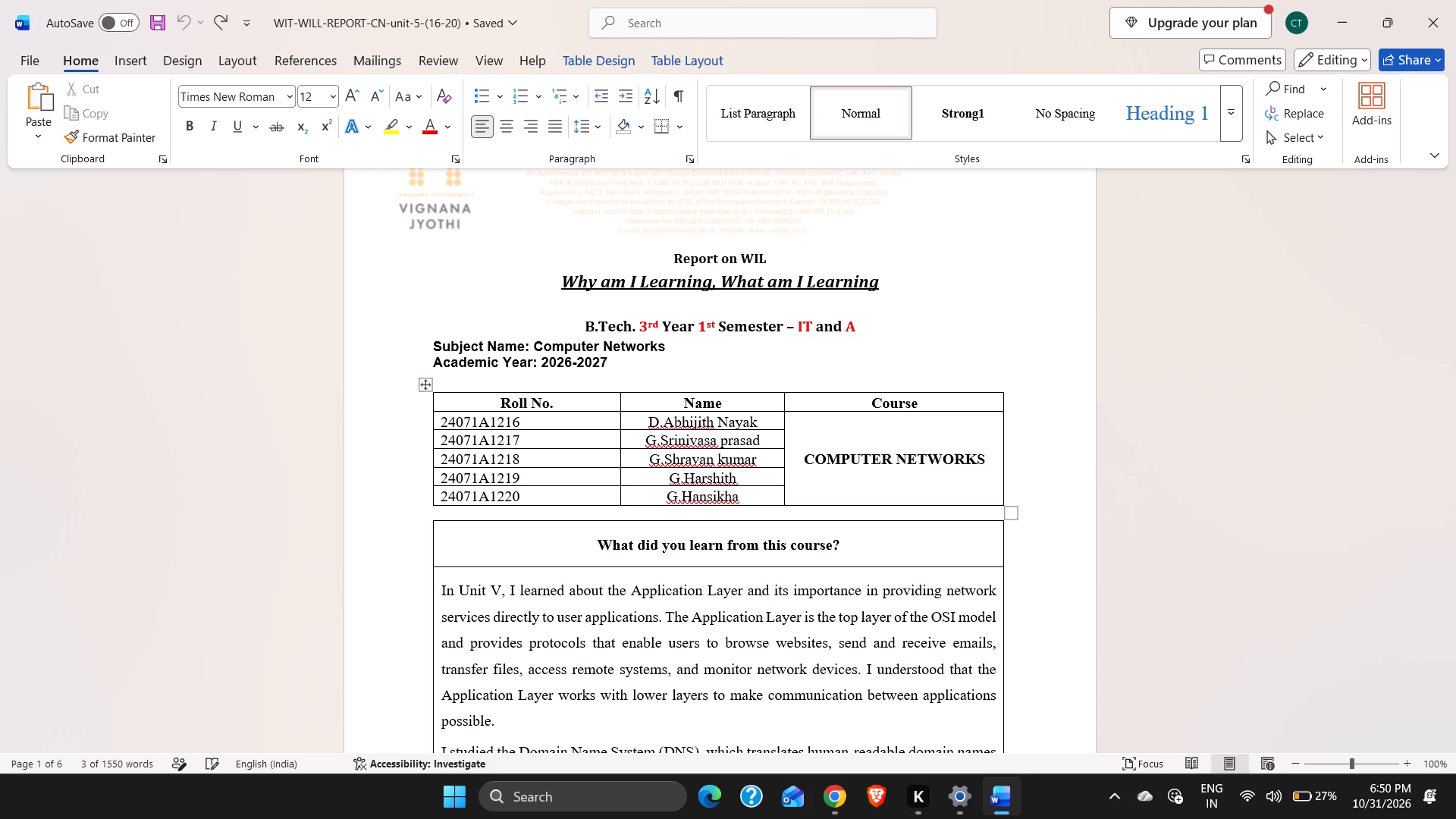
Copy the text COMPUTER NETWORKS from the Course cell of the student table.
{"action": "left_click_drag", "start_coordinate": [804, 458], "coordinate": [806, 458]}
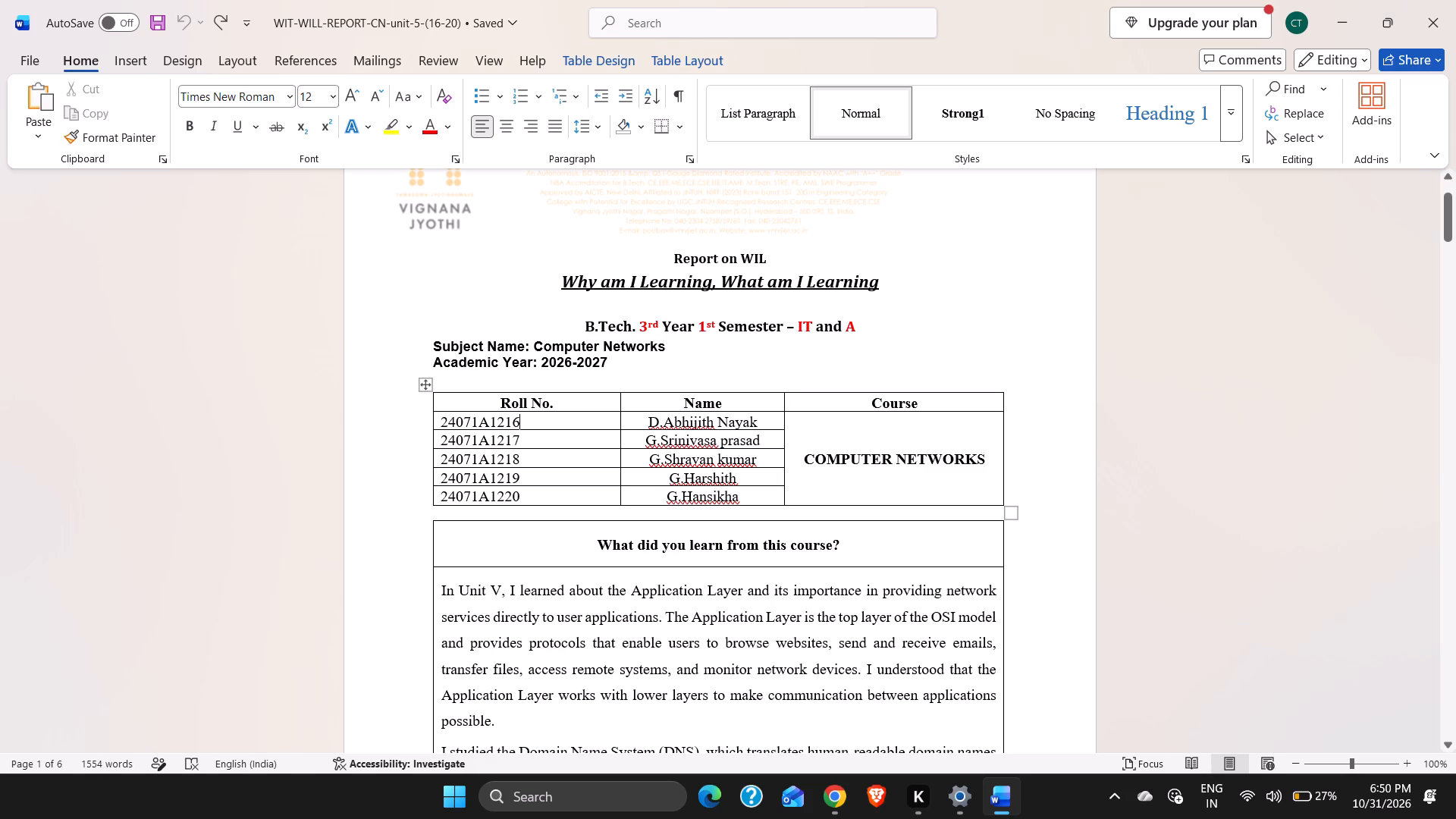
{"action": "left_click_drag", "start_coordinate": [806, 458], "coordinate": [970, 474]}
{"action": "key", "text": "ctrl+c"}
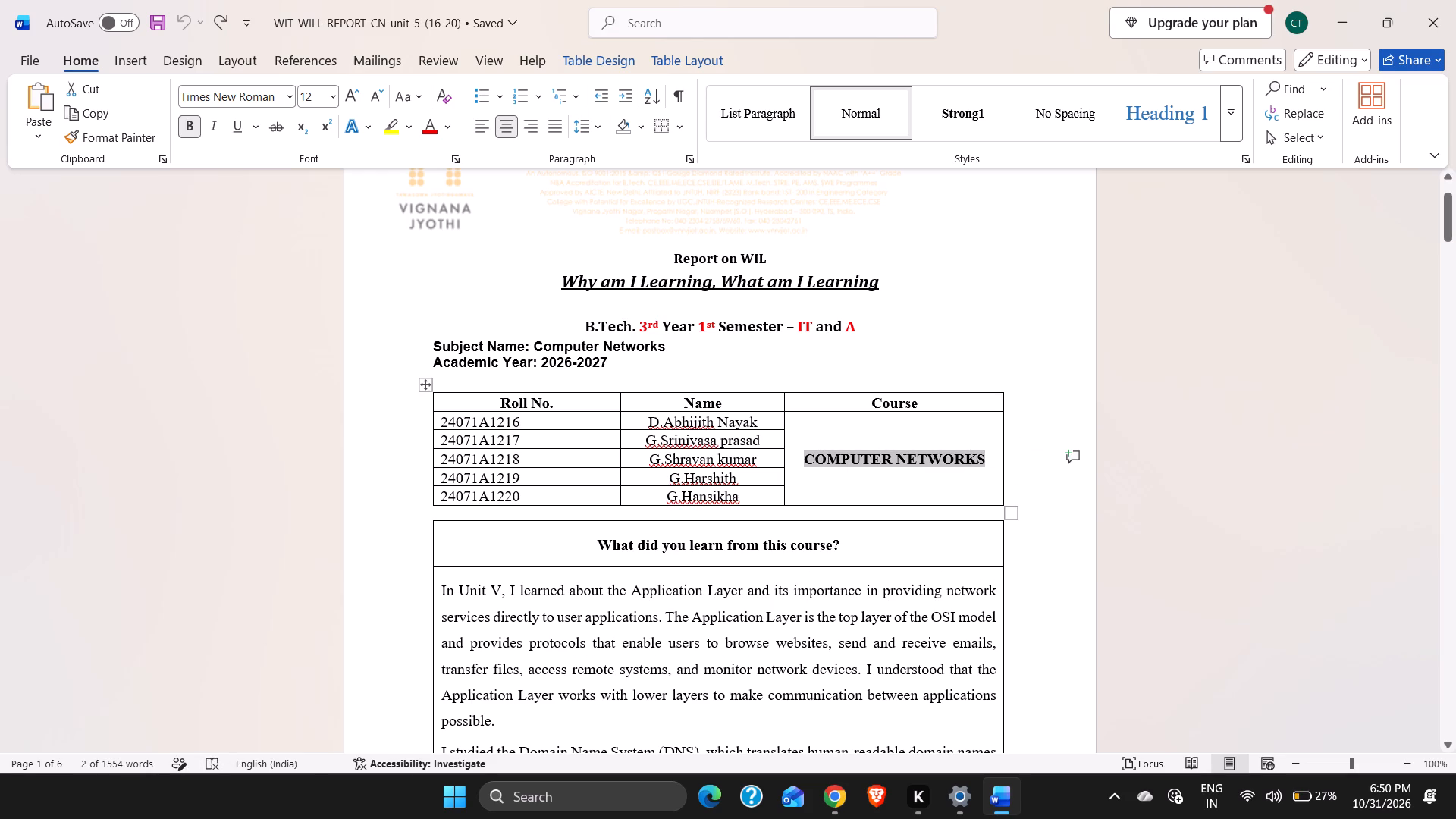
Redo all student table edits up to the four rows with roll numbers ending in 09 to 12 and their names.
{"action": "key", "text": "ctrl+y"}
{"action": "key", "text": "ctrl+y"}
{"action": "key", "text": "ctrl+y"}
{"action": "key", "text": "ctrl+y"}
{"action": "key", "text": "ctrl+y"}
{"action": "key", "text": "ctrl+y"}
{"action": "key", "text": "ctrl+y"}
{"action": "key", "text": "ctrl+y"}
{"action": "key", "text": "ctrl+y"}
{"action": "key", "text": "ctrl+y"}
{"action": "key", "text": "ctrl+y"}
{"action": "key", "text": "ctrl+y"}
{"action": "key", "text": "ctrl+y"}
{"action": "key", "text": "ctrl+y"}
{"action": "key", "text": "ctrl+y"}
{"action": "key", "text": "ctrl+y"}
{"action": "key", "text": "ctrl+y"}
{"action": "key", "text": "ctrl+y"}
{"action": "key", "text": "ctrl+y"}
{"action": "key", "text": "ctrl+y"}
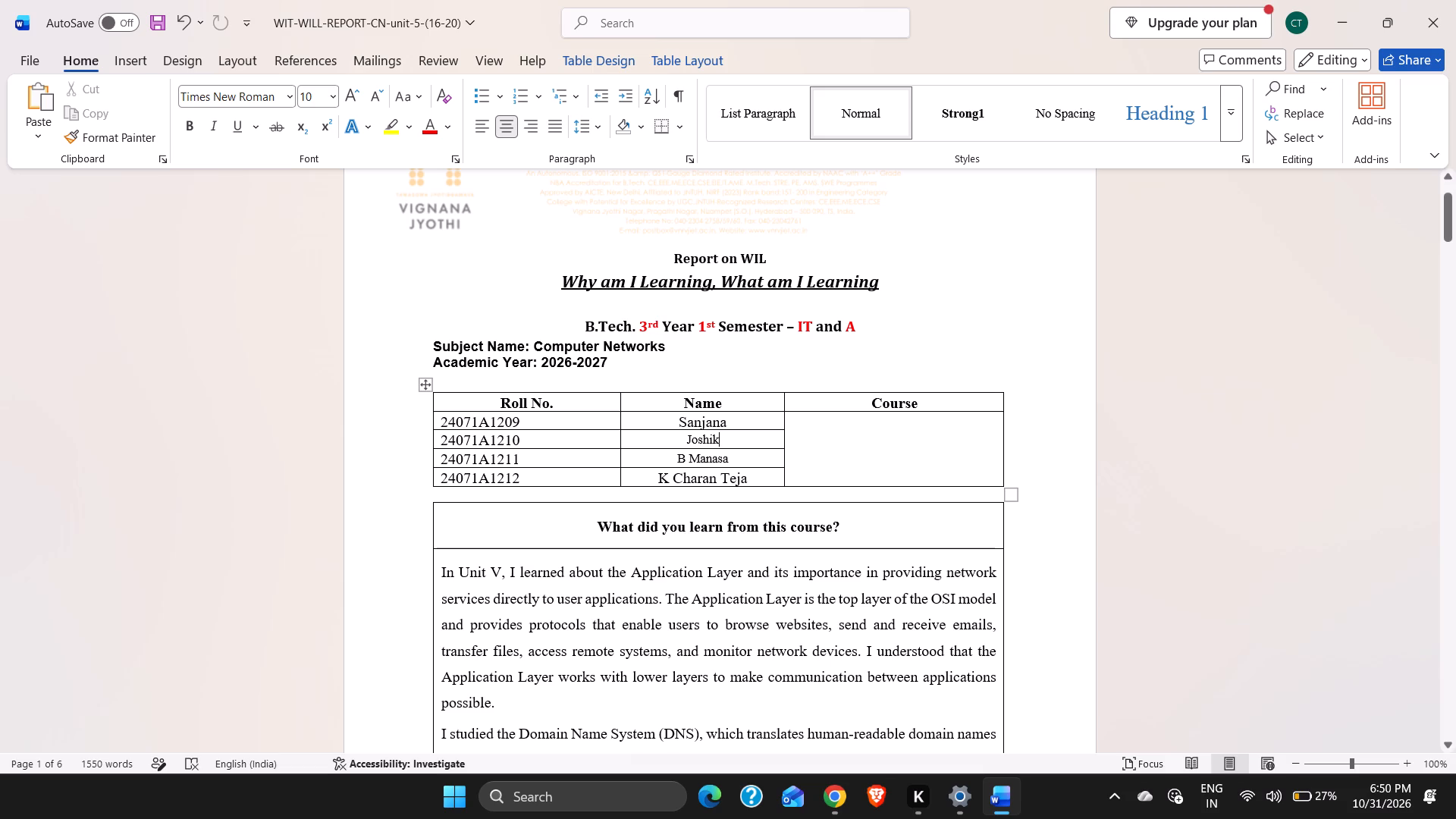
Add the initial B and a space before the name beside the roll number ending in 10.
{"action": "left_click", "coordinate": [683, 435]}
{"action": "type", "text": "b"}
{"action": "key", "text": "space"}
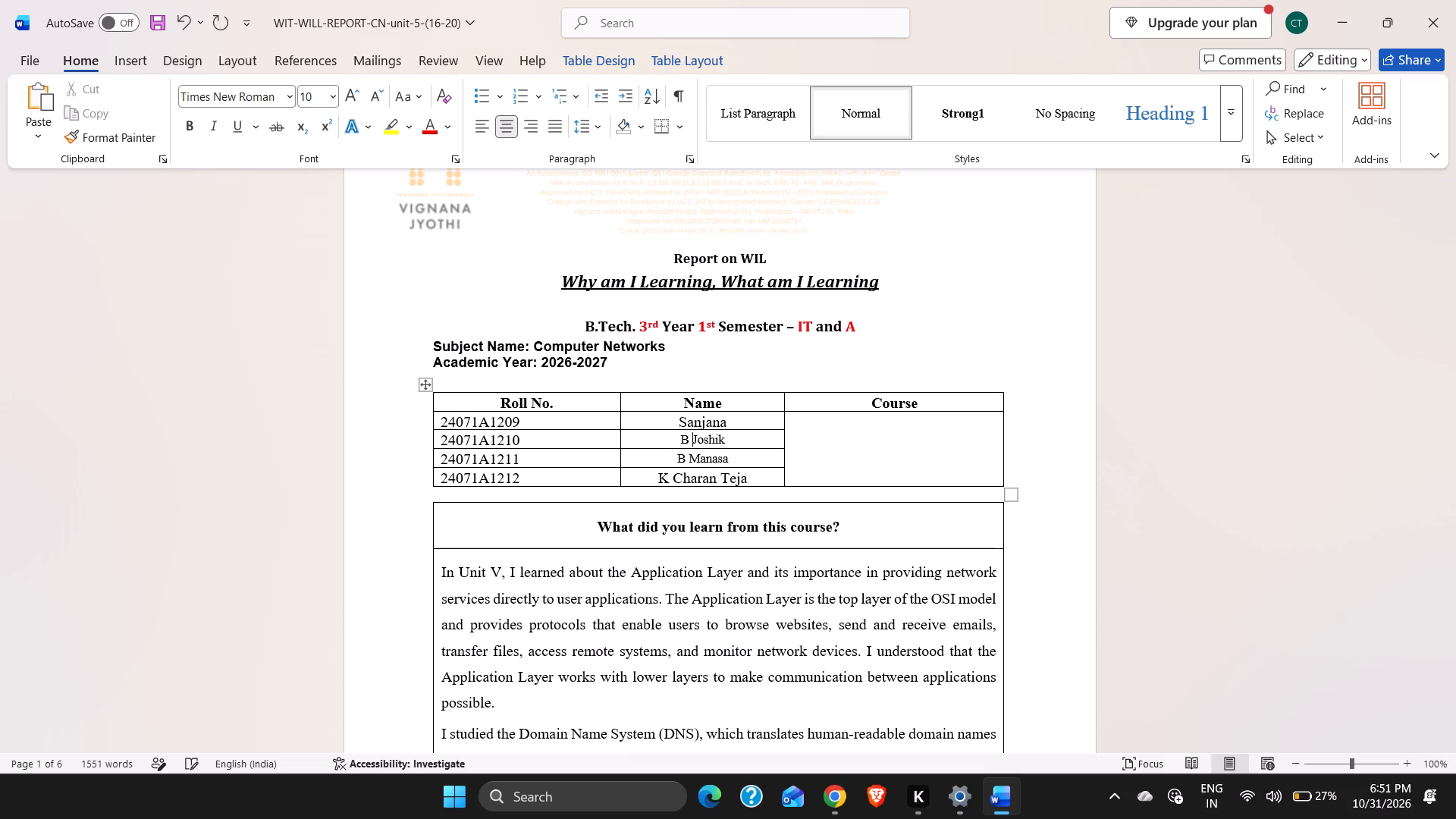
Paste the copied text COMPUTER NETWORKS into the empty Course cell of the student table.
{"action": "left_click", "coordinate": [841, 444]}
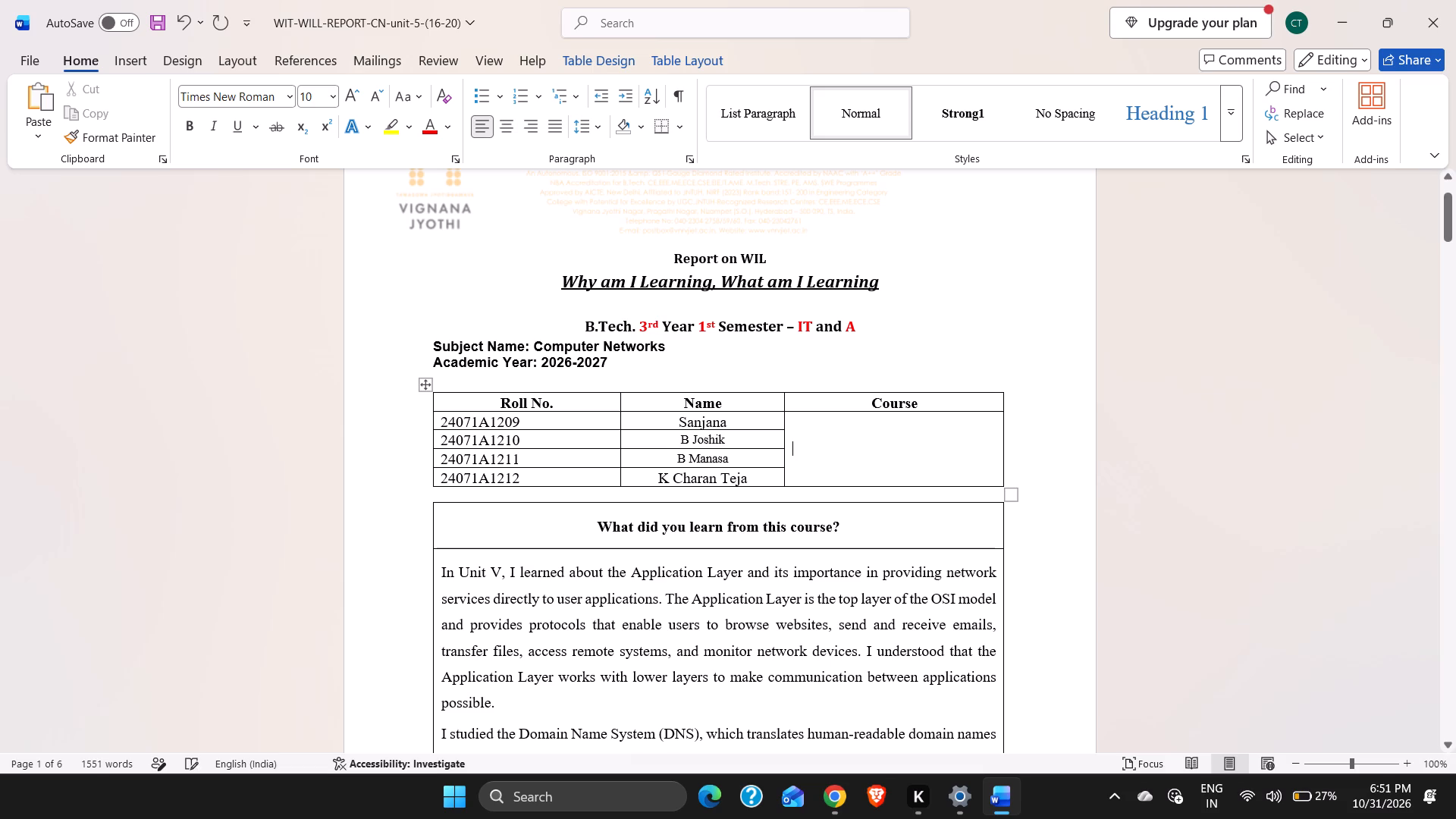
{"action": "key", "text": "ctrl+v"}
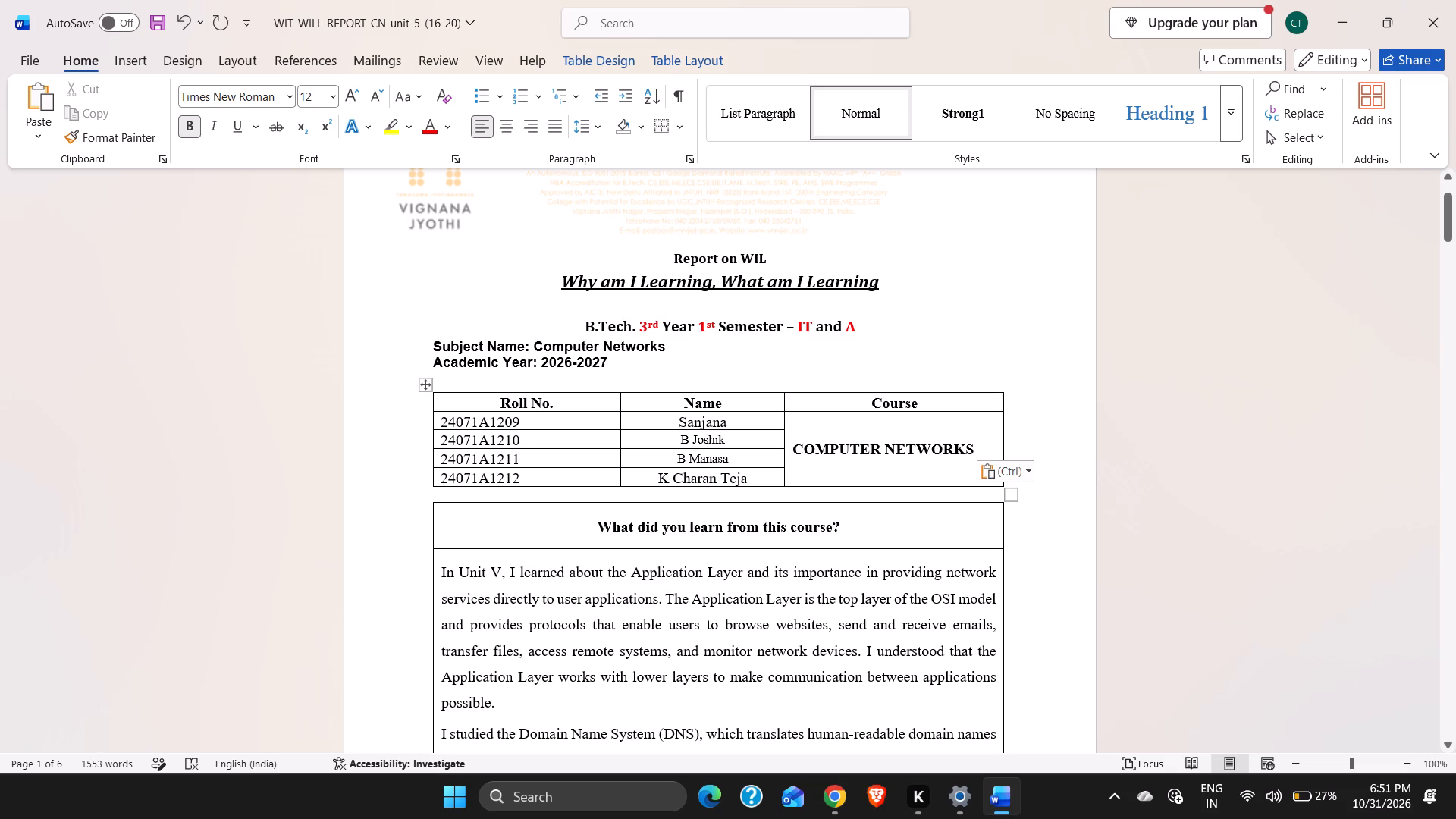
{"action": "left_click", "coordinate": [1160, 381]}
Shift COMPUTER NETWORKS toward the middle of the Course cell by inserting two spaces before it.
{"action": "scroll", "coordinate": [1131, 398], "scroll_direction": "down", "scroll_amount": 14}
{"action": "scroll", "coordinate": [1100, 441], "scroll_direction": "up", "scroll_amount": 3}
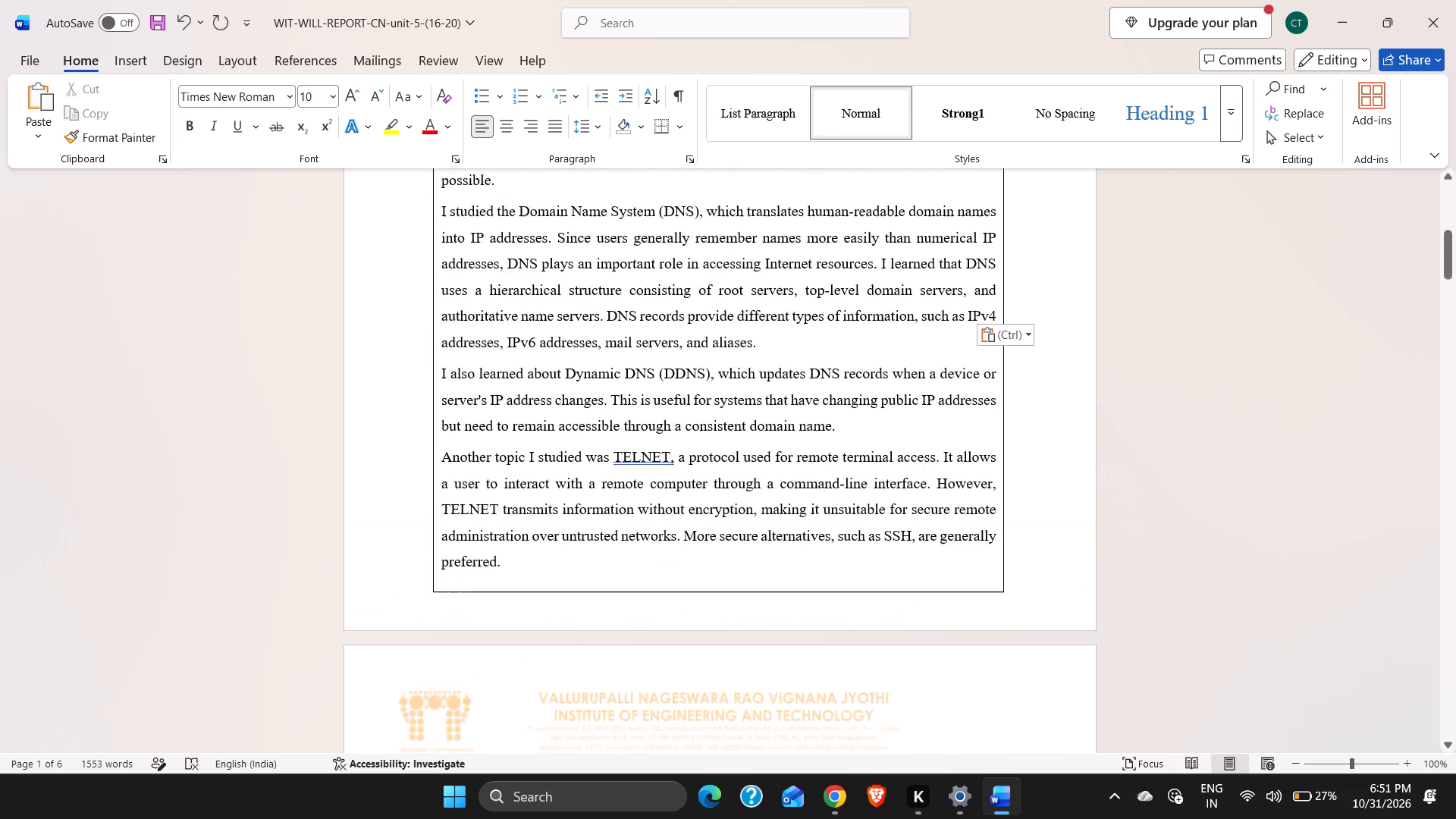
{"action": "scroll", "coordinate": [1100, 441], "scroll_direction": "up", "scroll_amount": 15}
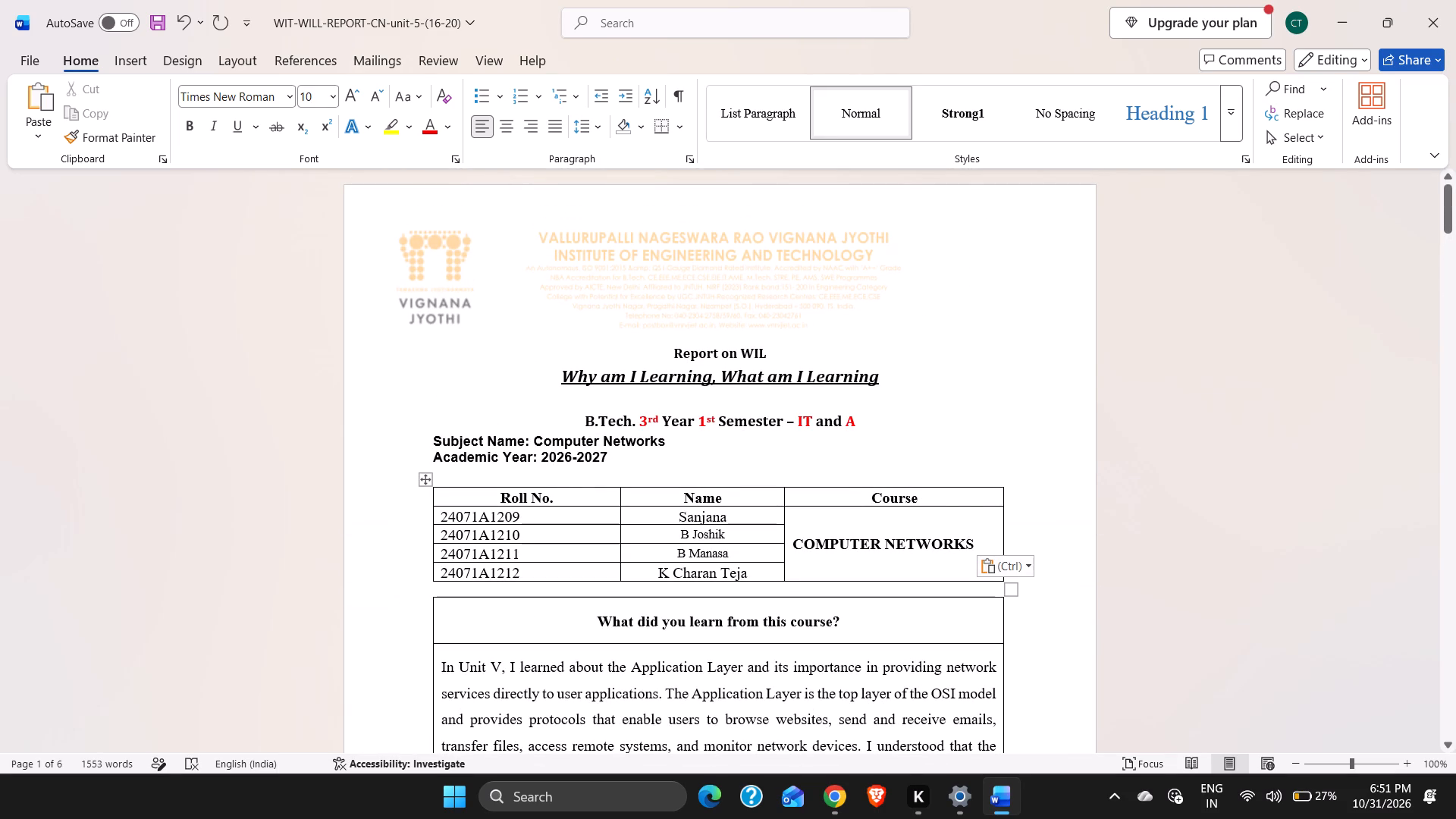
{"action": "left_click", "coordinate": [795, 538]}
{"action": "key", "text": "space"}
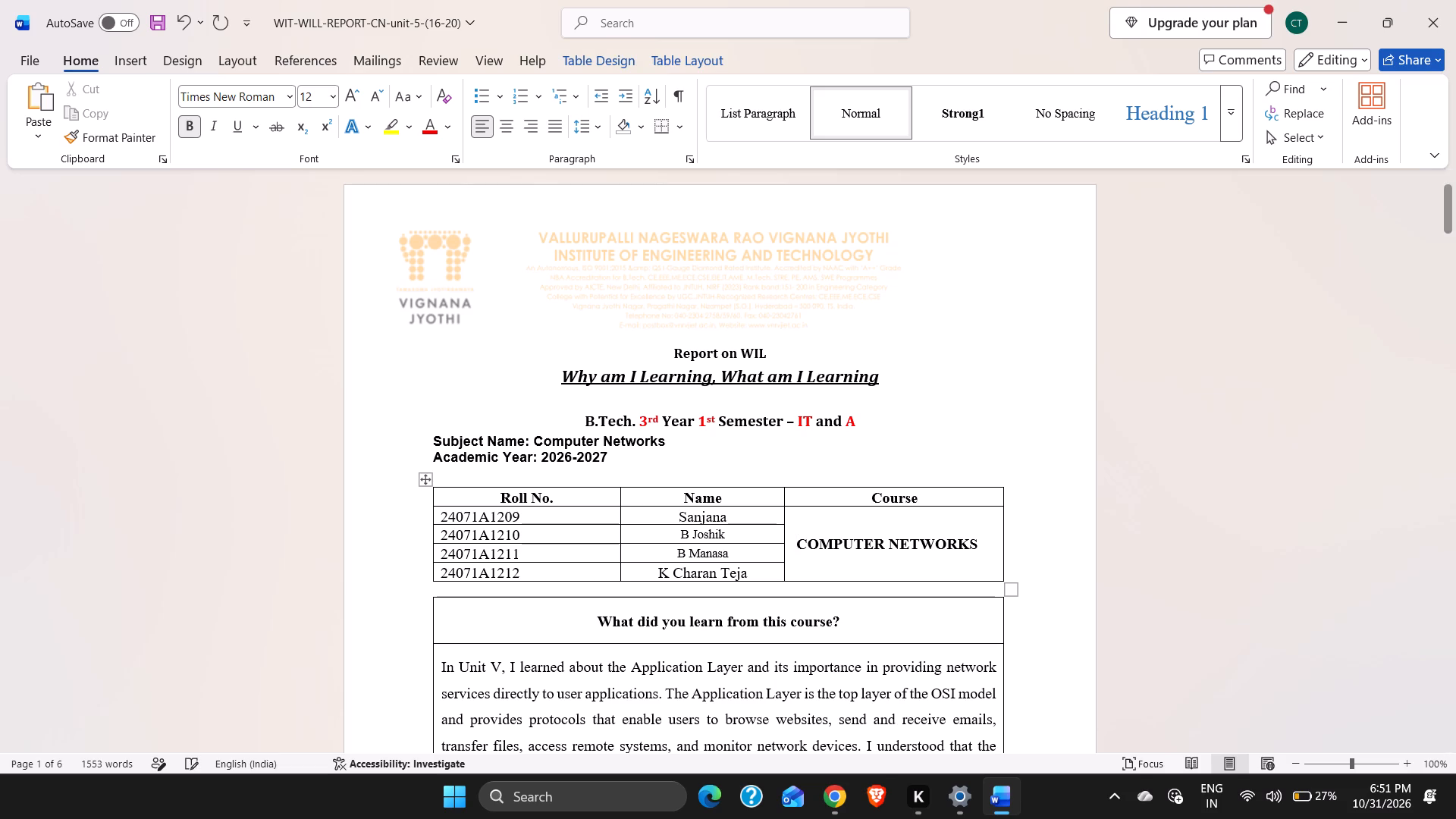
{"action": "key", "text": "space"}
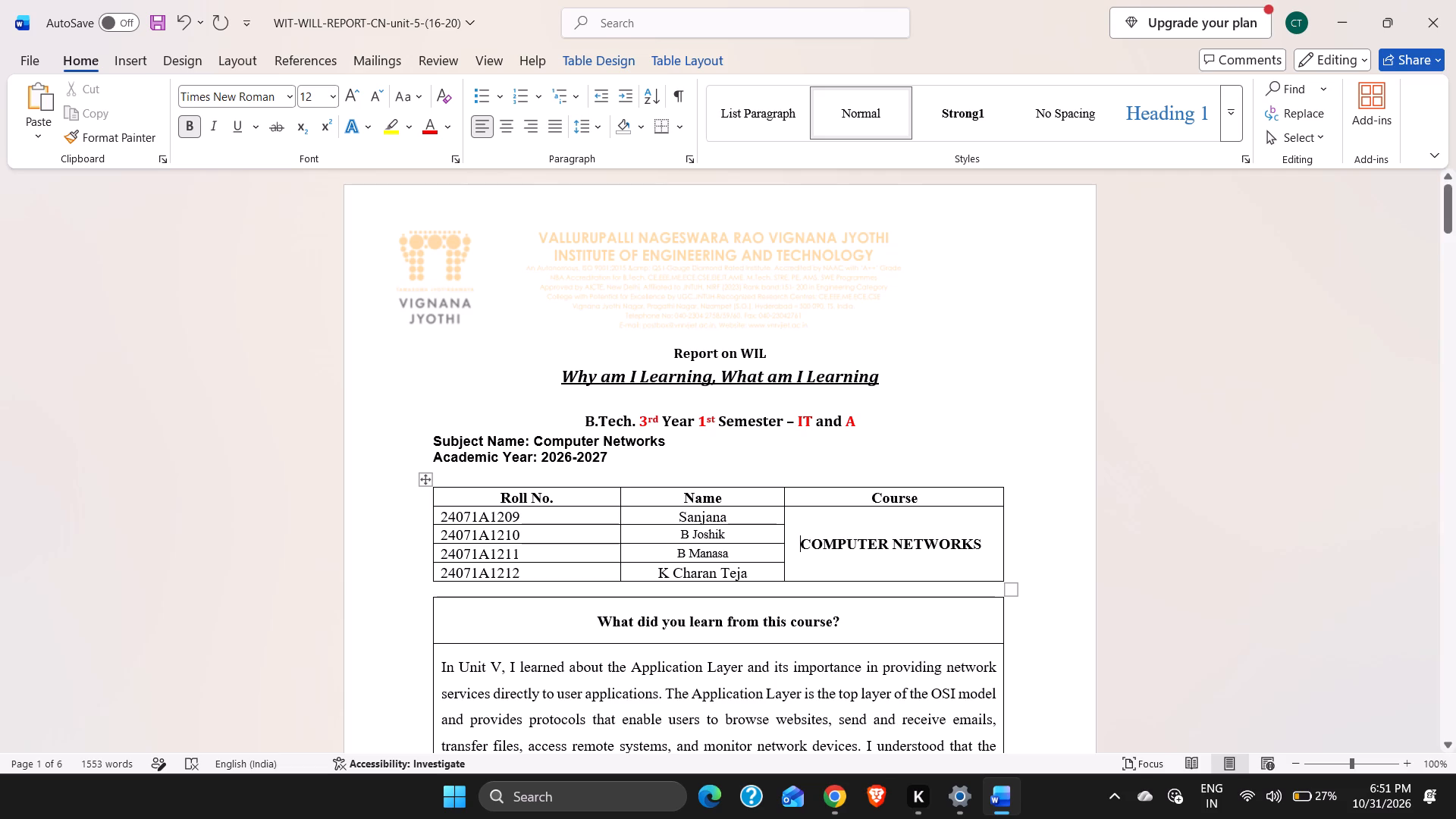
Add the initial B and a space before the name beside the roll number ending in 09.
{"action": "left_click", "coordinate": [675, 520]}
{"action": "type", "text": "B"}
{"action": "key", "text": "space"}
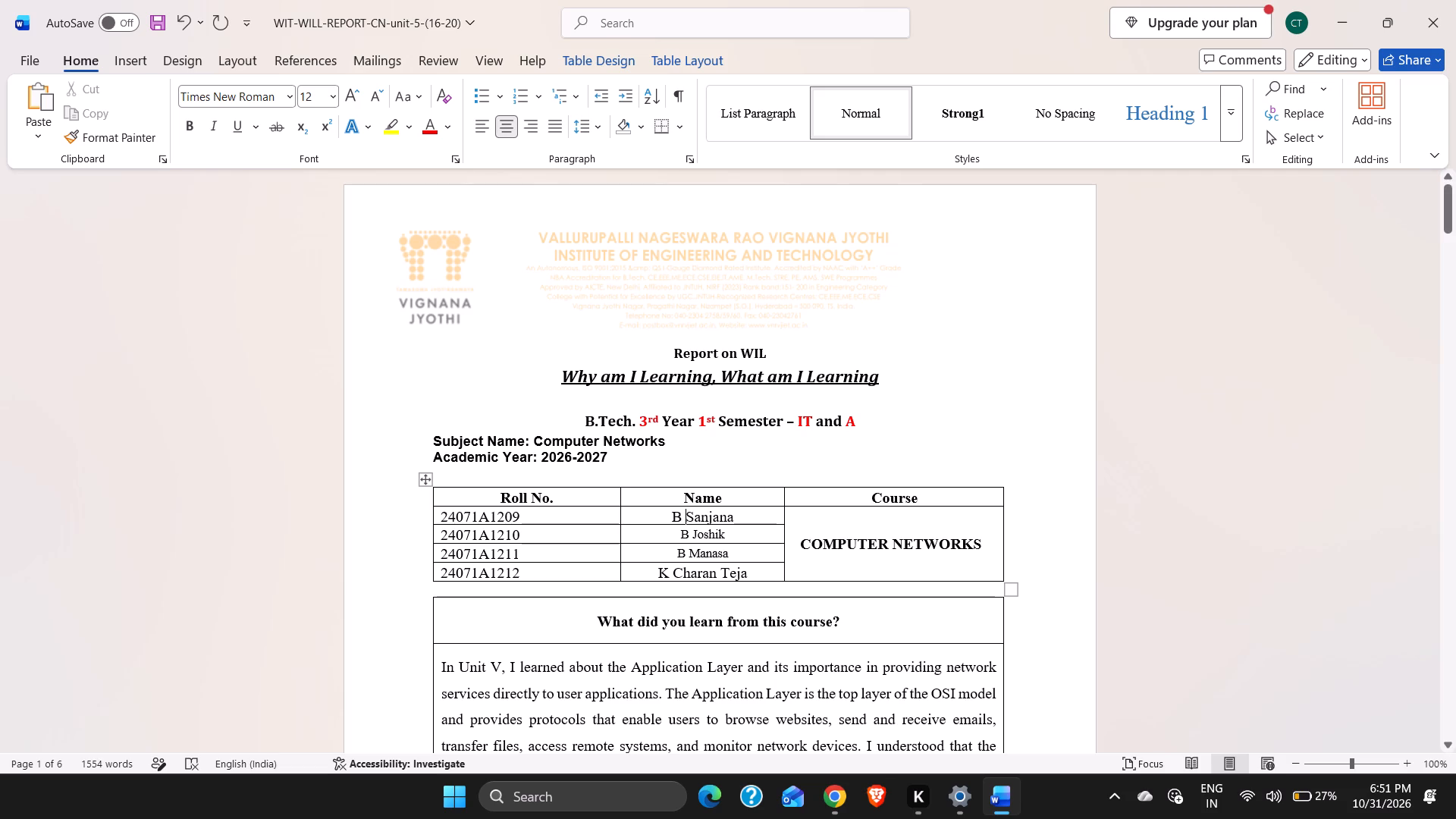
{"action": "left_click", "coordinate": [1244, 433]}
Review the whole report from the learning section through the last page, and return to the student table on page 1.
{"action": "scroll", "coordinate": [1229, 450], "scroll_direction": "down", "scroll_amount": 3}
{"action": "scroll", "coordinate": [925, 513], "scroll_direction": "down", "scroll_amount": 7}
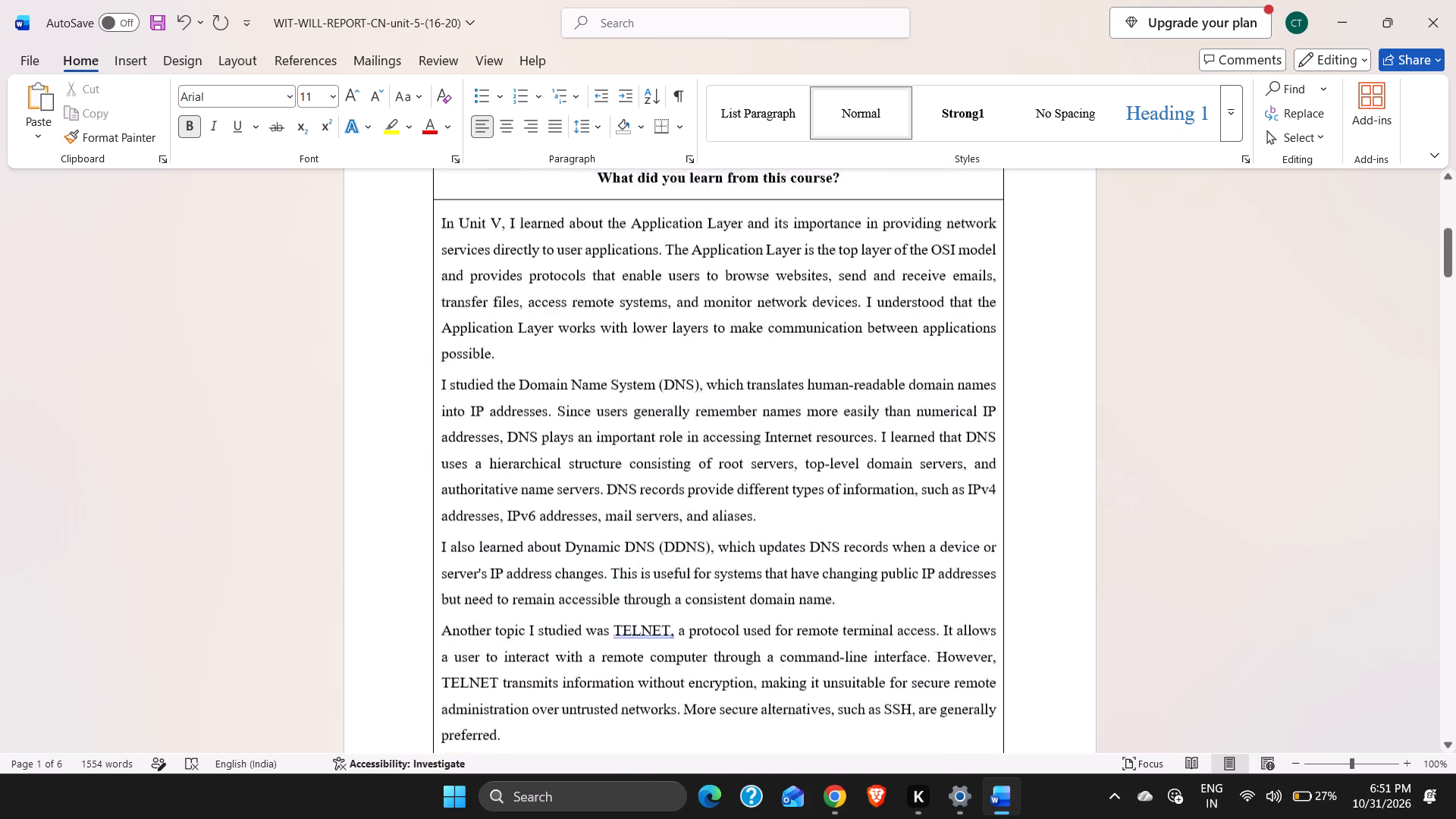
{"action": "scroll", "coordinate": [942, 515], "scroll_direction": "down", "scroll_amount": 12}
{"action": "scroll", "coordinate": [943, 534], "scroll_direction": "down", "scroll_amount": 10}
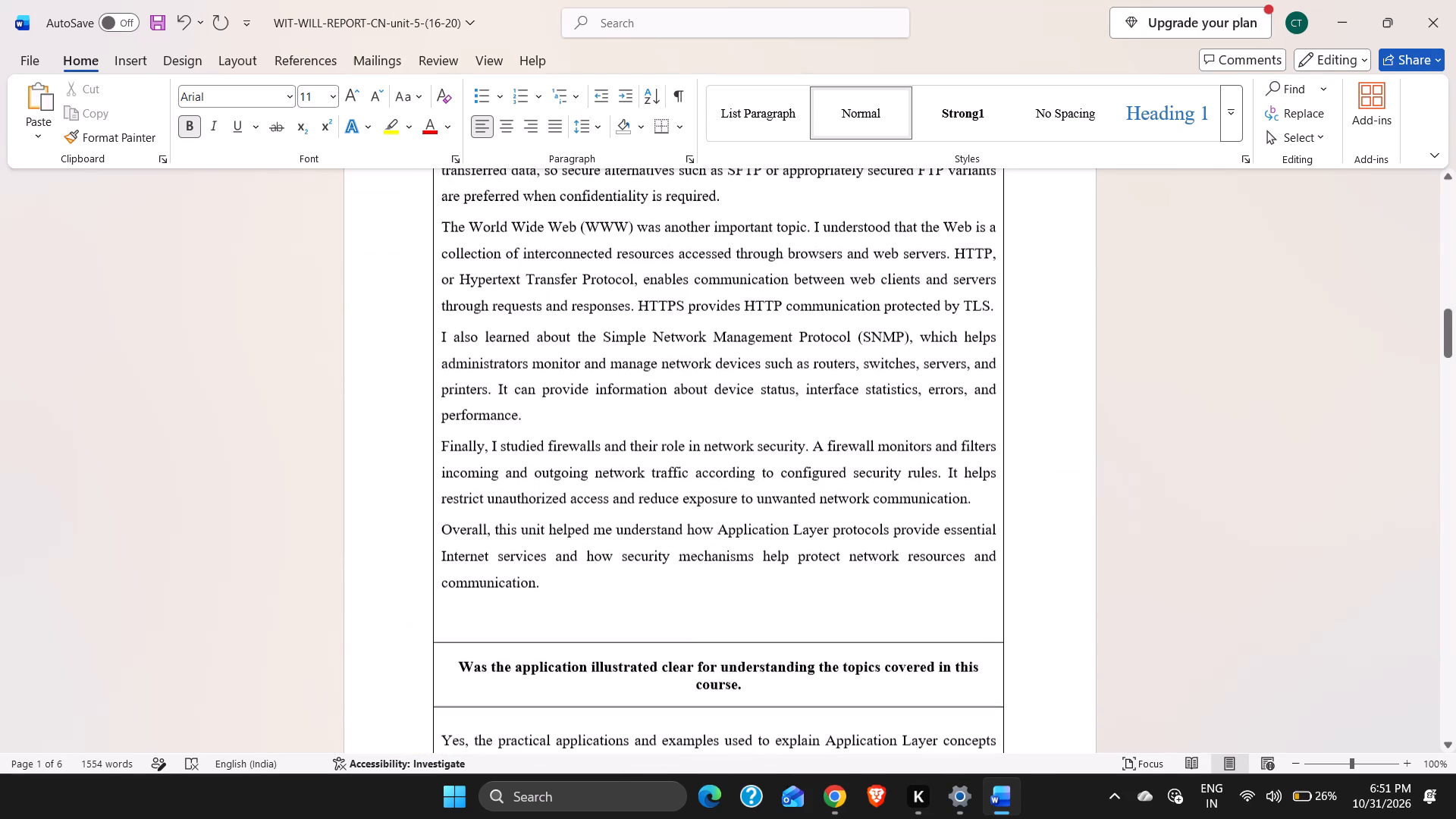
{"action": "scroll", "coordinate": [943, 545], "scroll_direction": "down", "scroll_amount": 6}
{"action": "scroll", "coordinate": [943, 545], "scroll_direction": "down", "scroll_amount": 20}
{"action": "scroll", "coordinate": [943, 545], "scroll_direction": "down", "scroll_amount": 14}
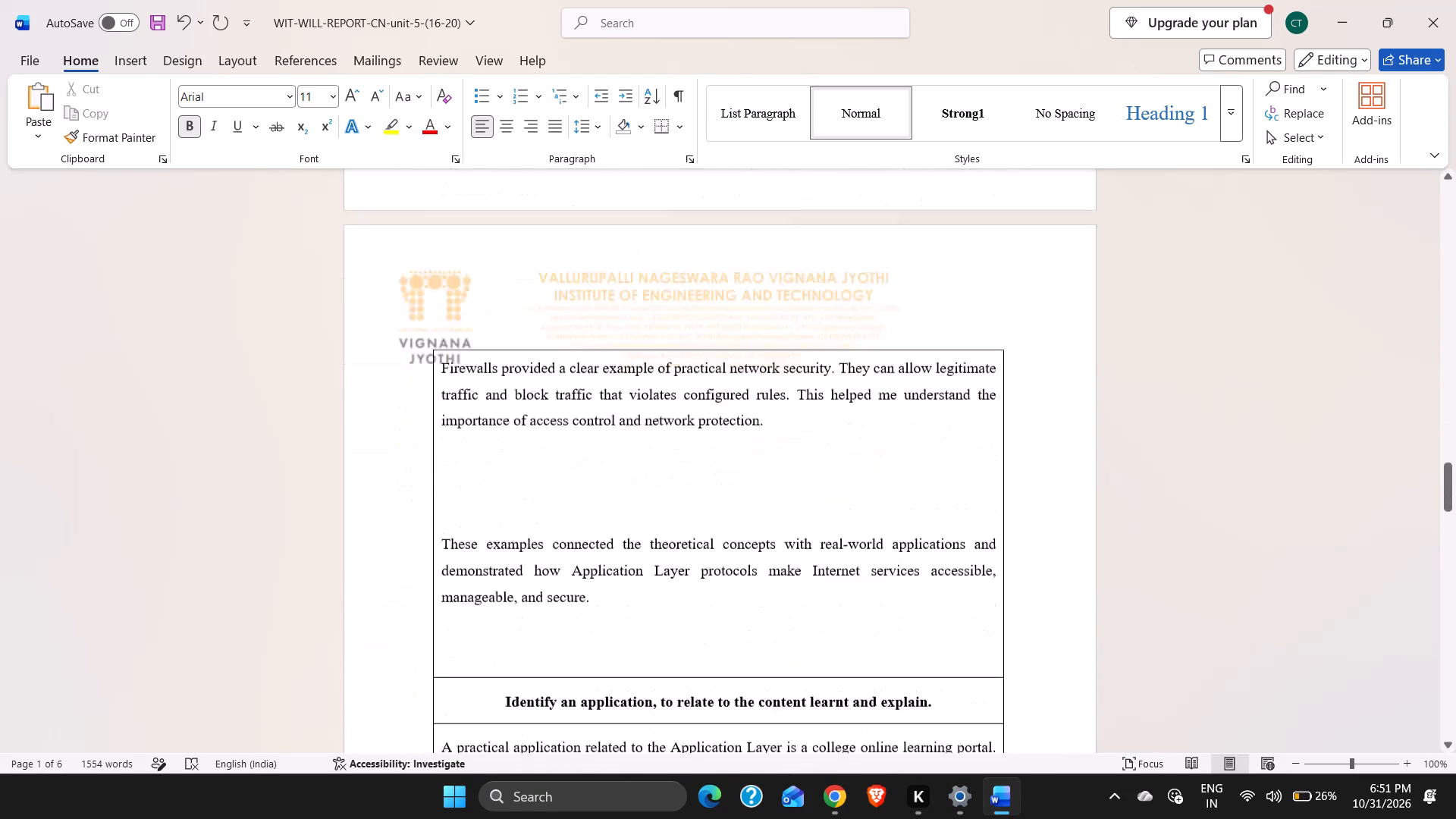
{"action": "scroll", "coordinate": [955, 481], "scroll_direction": "down", "scroll_amount": 20}
{"action": "scroll", "coordinate": [955, 481], "scroll_direction": "down", "scroll_amount": 20}
{"action": "scroll", "coordinate": [955, 481], "scroll_direction": "down", "scroll_amount": 4}
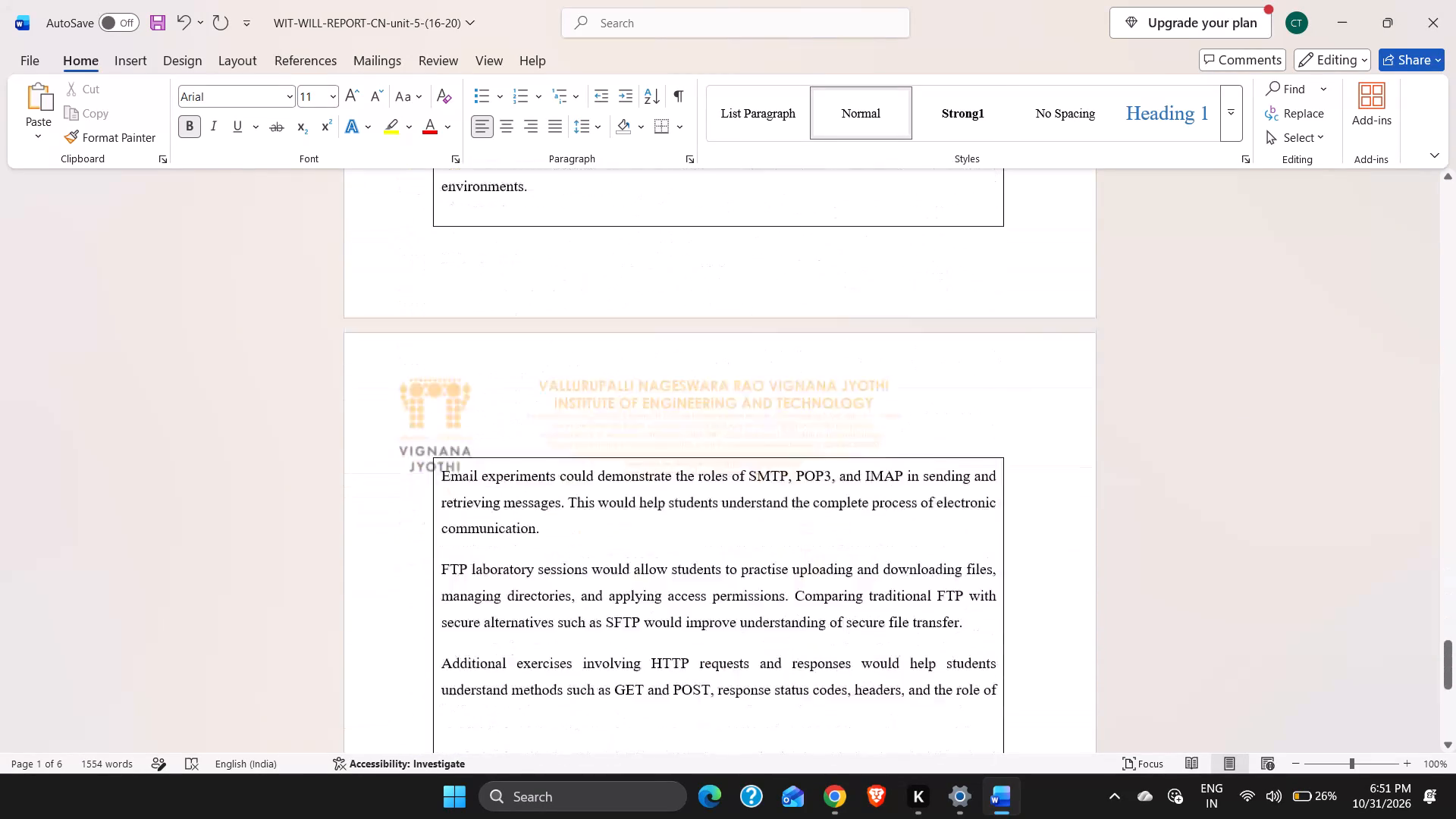
{"action": "scroll", "coordinate": [940, 453], "scroll_direction": "down", "scroll_amount": 18}
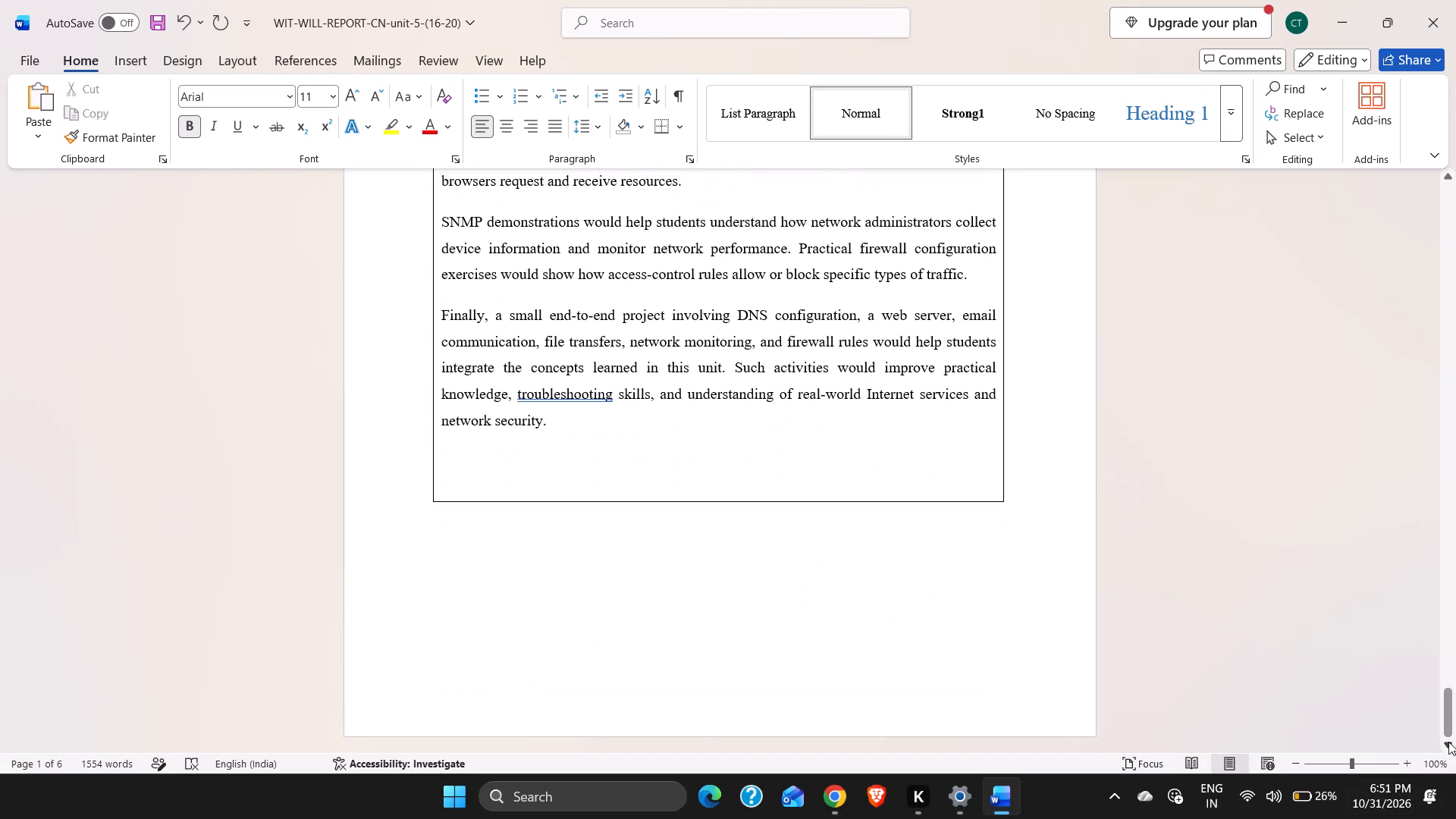
{"action": "left_click_drag", "start_coordinate": [1450, 725], "coordinate": [1455, 278]}
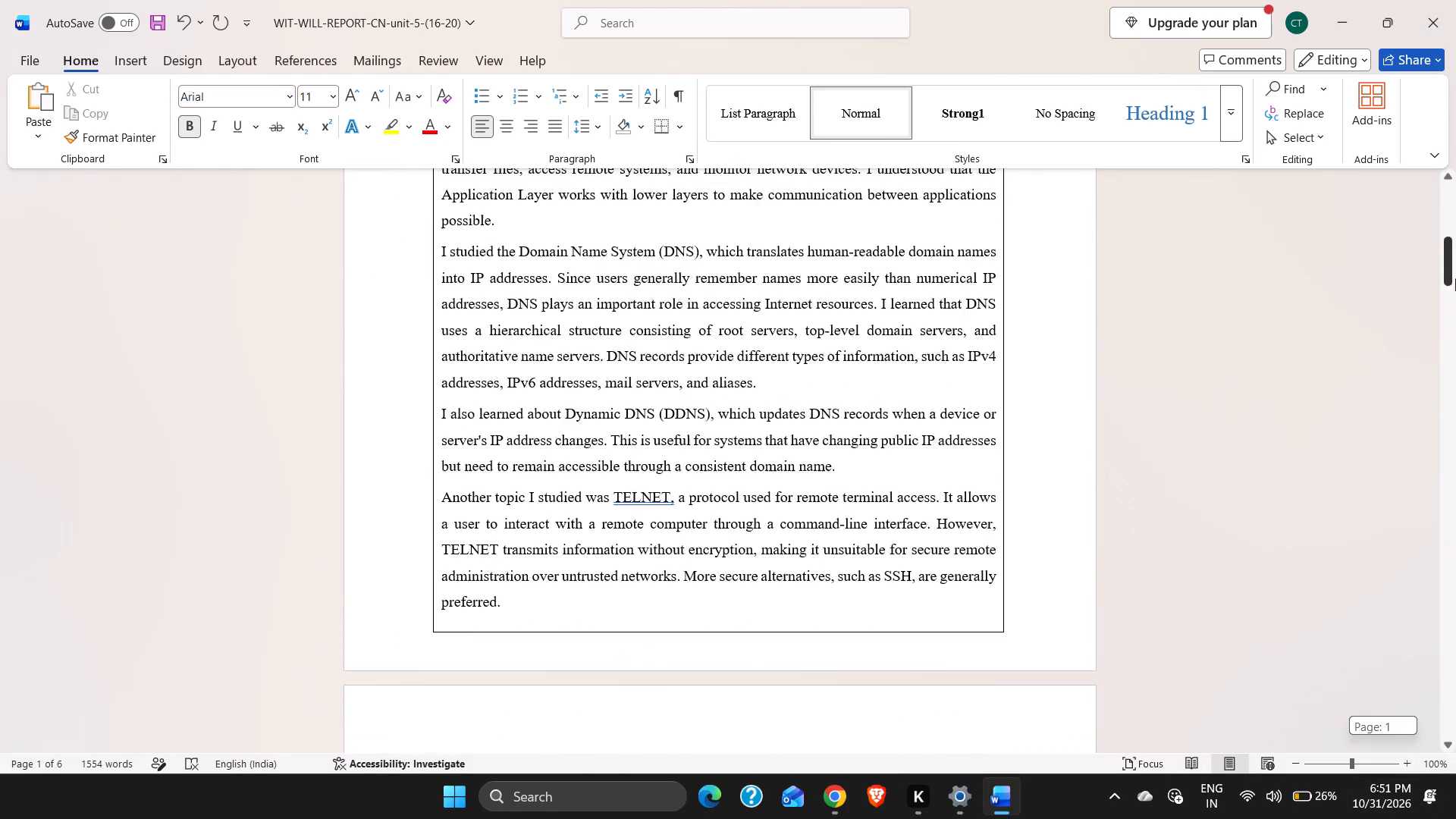
{"action": "left_click_drag", "start_coordinate": [1455, 278], "coordinate": [1447, 229]}
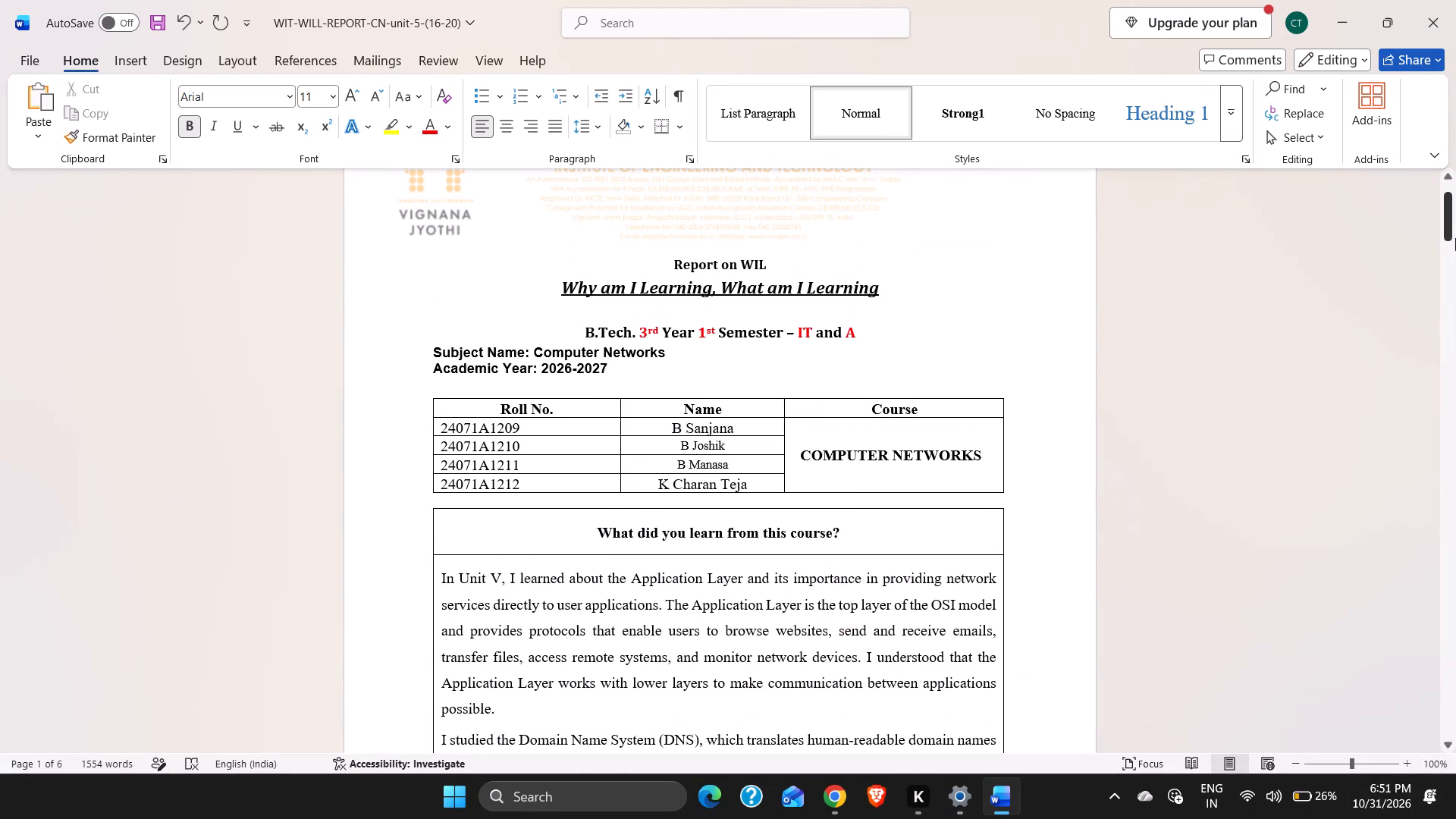
{"action": "left_click_drag", "start_coordinate": [1455, 224], "coordinate": [1455, 199]}
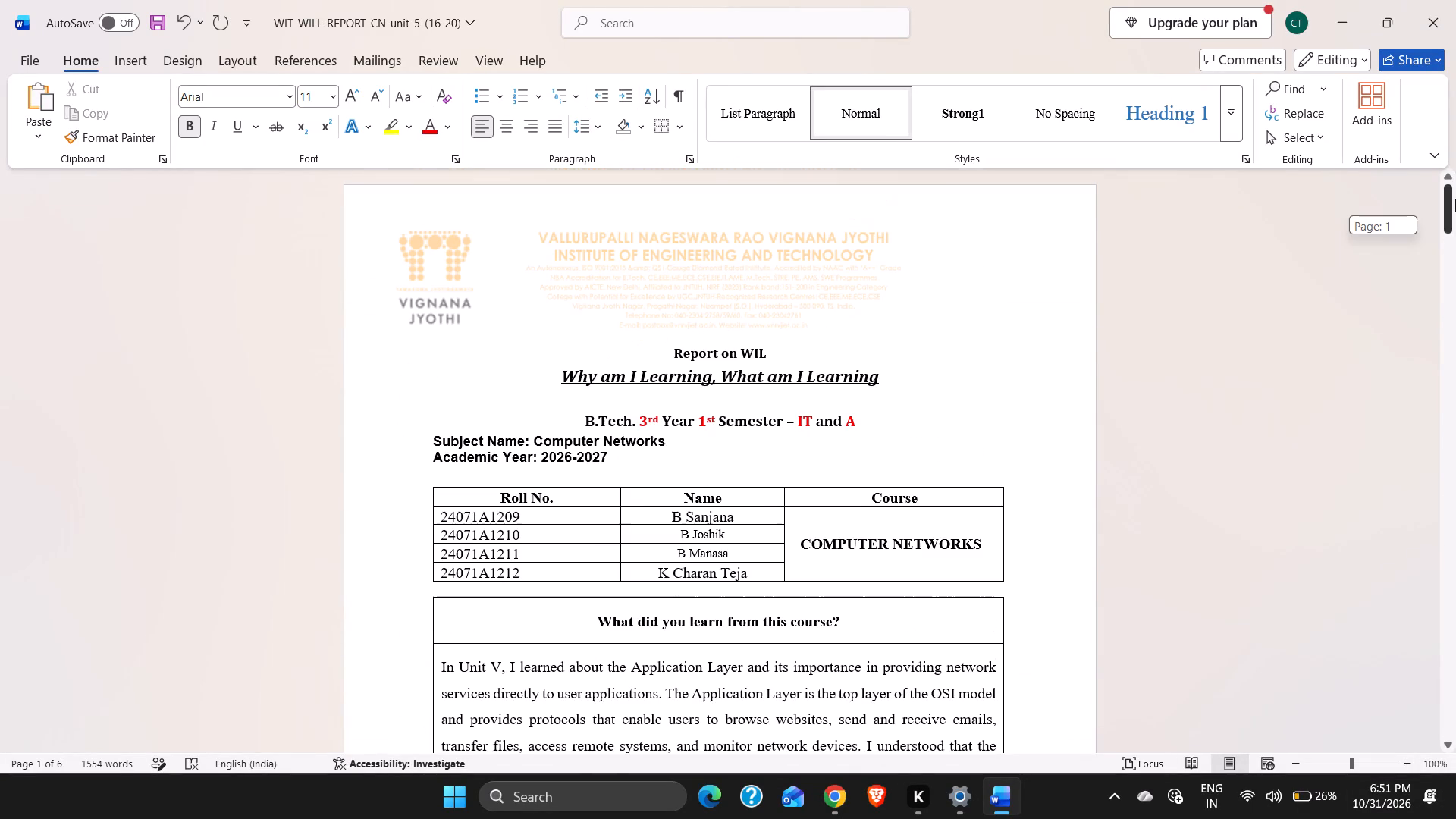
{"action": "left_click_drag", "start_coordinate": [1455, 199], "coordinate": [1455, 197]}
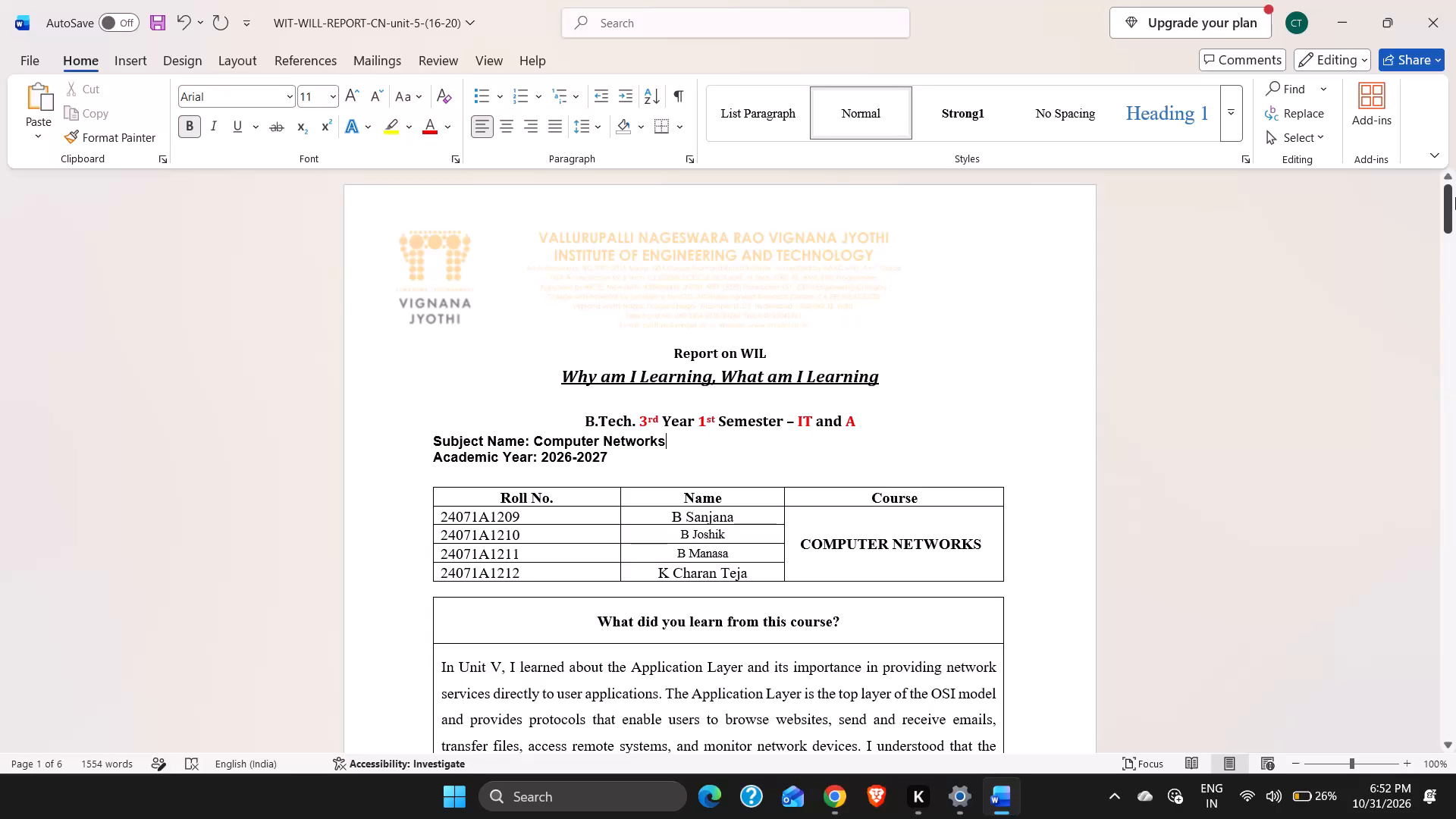
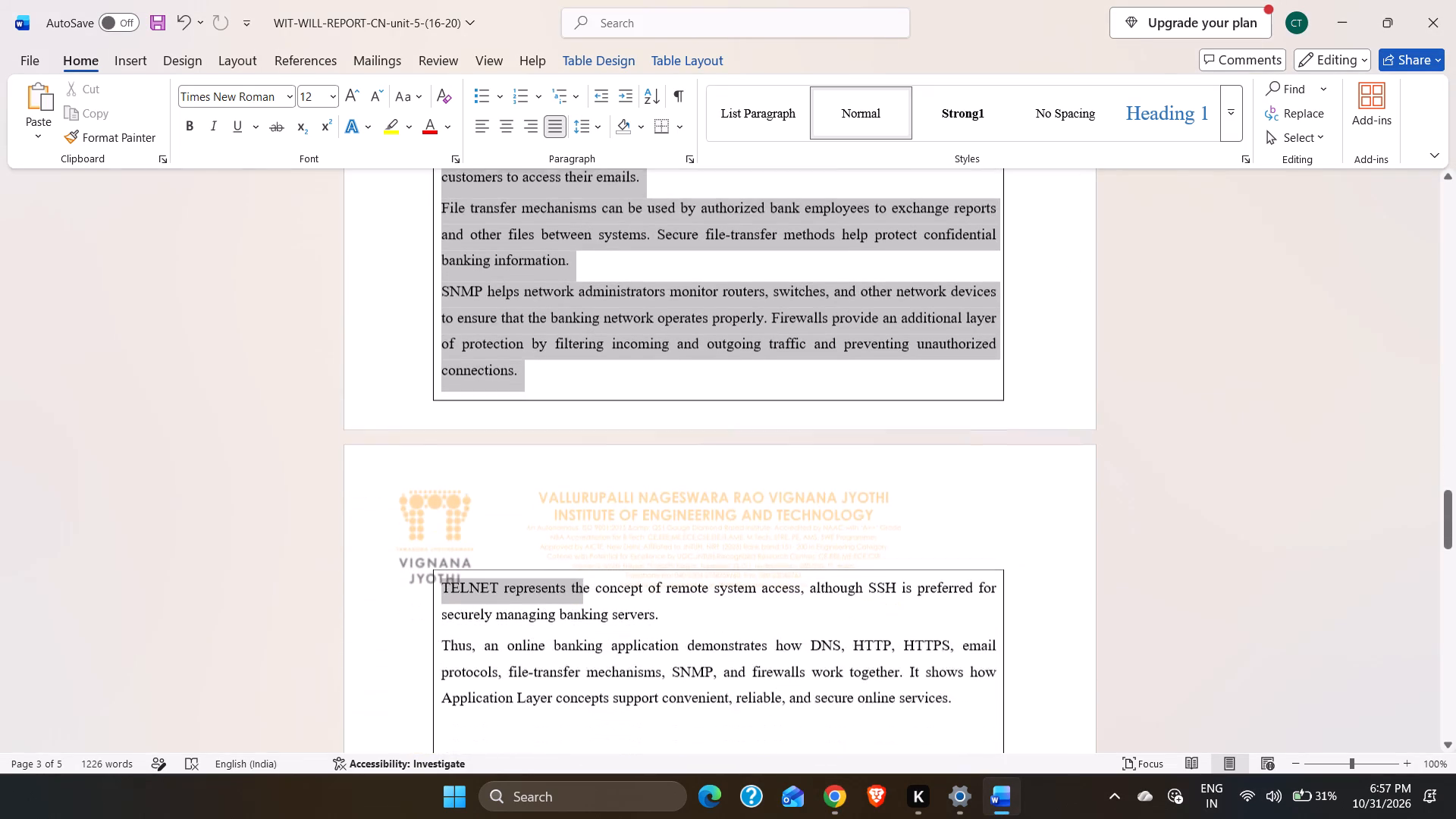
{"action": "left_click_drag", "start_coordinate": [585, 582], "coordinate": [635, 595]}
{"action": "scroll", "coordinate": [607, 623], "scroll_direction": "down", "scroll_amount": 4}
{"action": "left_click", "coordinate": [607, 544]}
Replace the entire old answer under "Clarifications/Suggestions" with the copied version and review the pasted text.
{"action": "scroll", "coordinate": [606, 544], "scroll_direction": "down", "scroll_amount": 2}
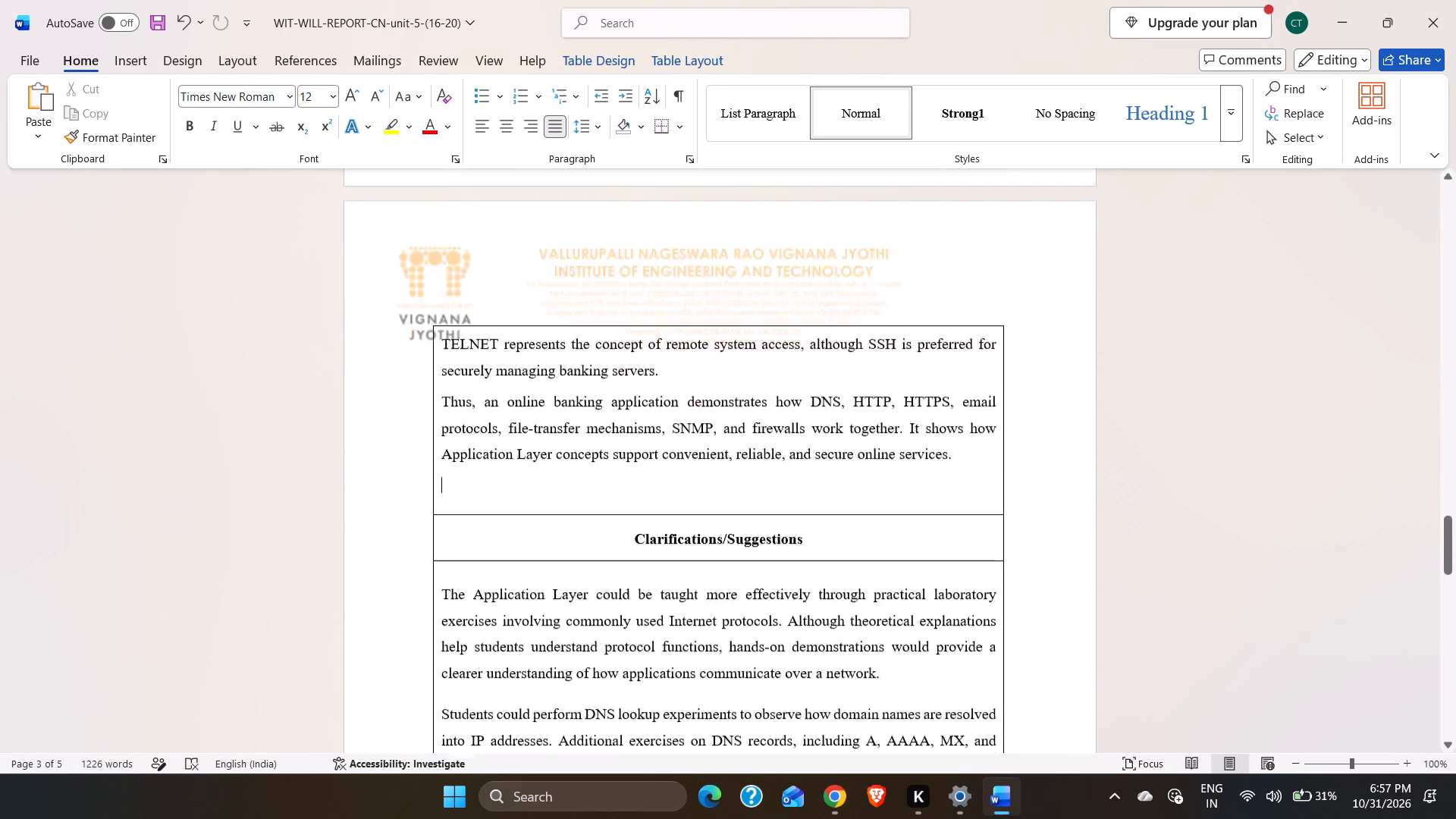
{"action": "scroll", "coordinate": [606, 544], "scroll_direction": "down", "scroll_amount": 1}
{"action": "left_click_drag", "start_coordinate": [435, 494], "coordinate": [472, 509]}
{"action": "left_click", "coordinate": [466, 508]}
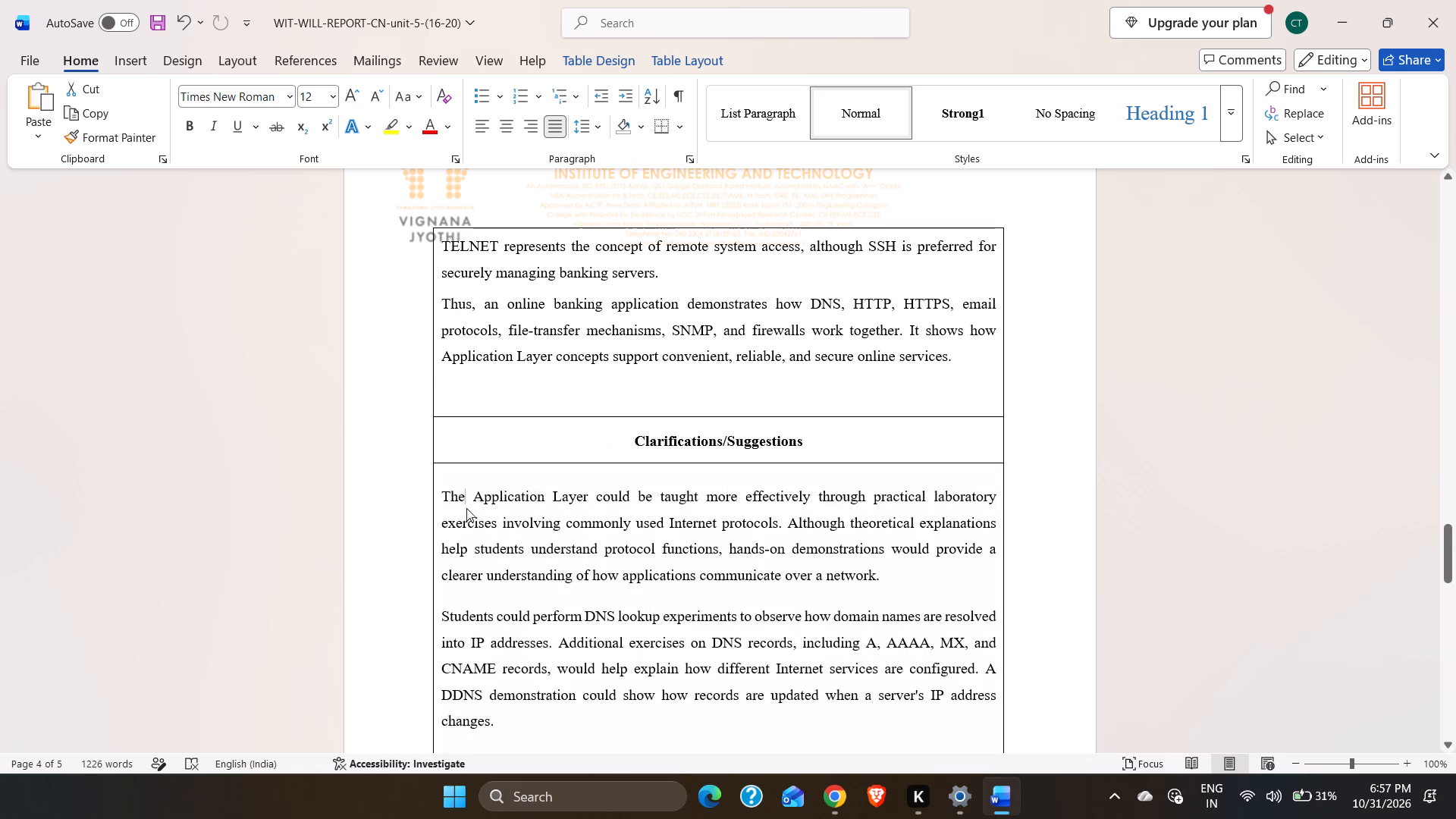
{"action": "scroll", "coordinate": [472, 508], "scroll_direction": "down", "scroll_amount": 3}
{"action": "left_click_drag", "start_coordinate": [441, 353], "coordinate": [538, 510]}
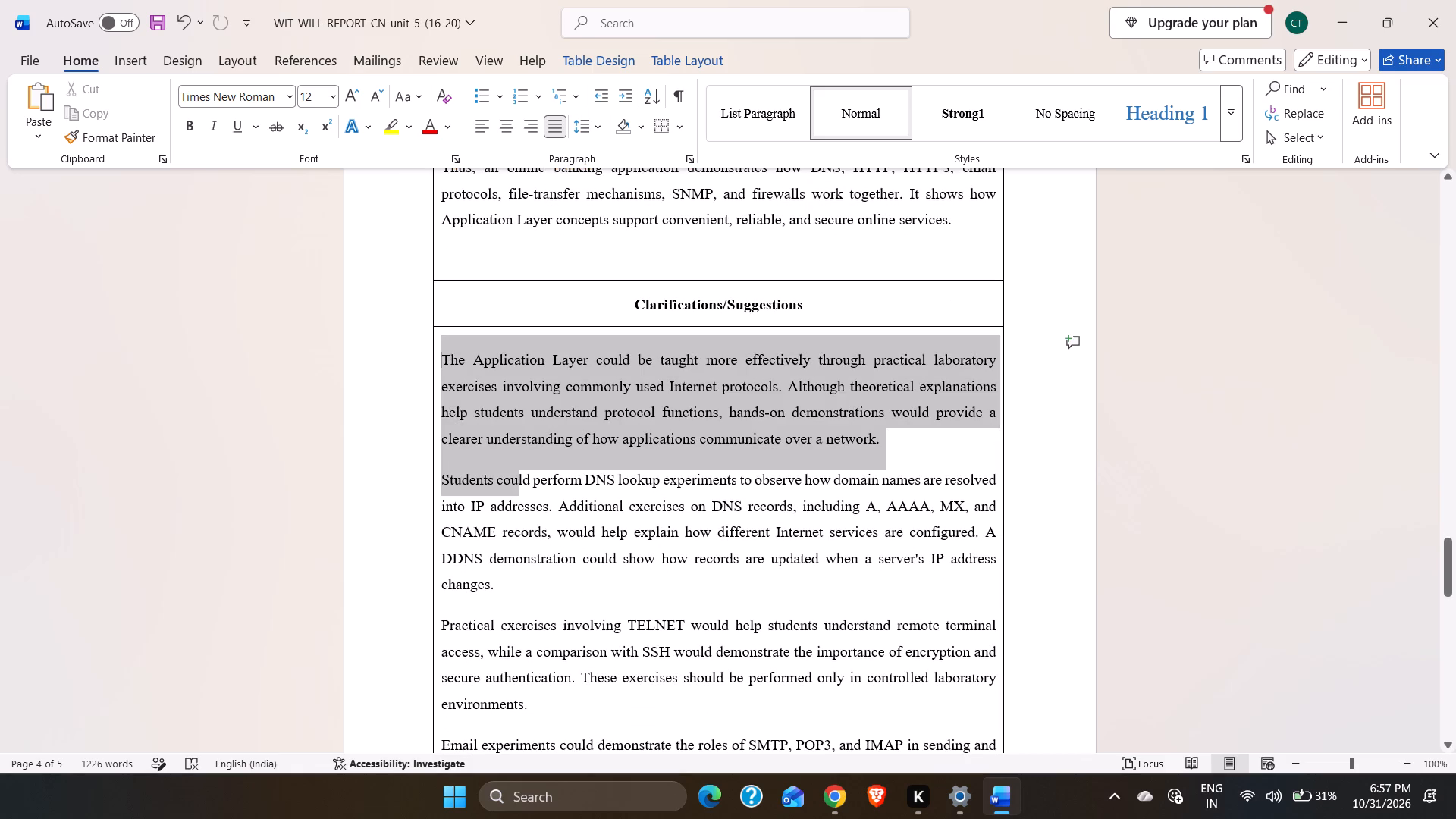
{"action": "left_click_drag", "start_coordinate": [538, 510], "coordinate": [719, 646]}
{"action": "scroll", "coordinate": [688, 698], "scroll_direction": "down", "scroll_amount": 19}
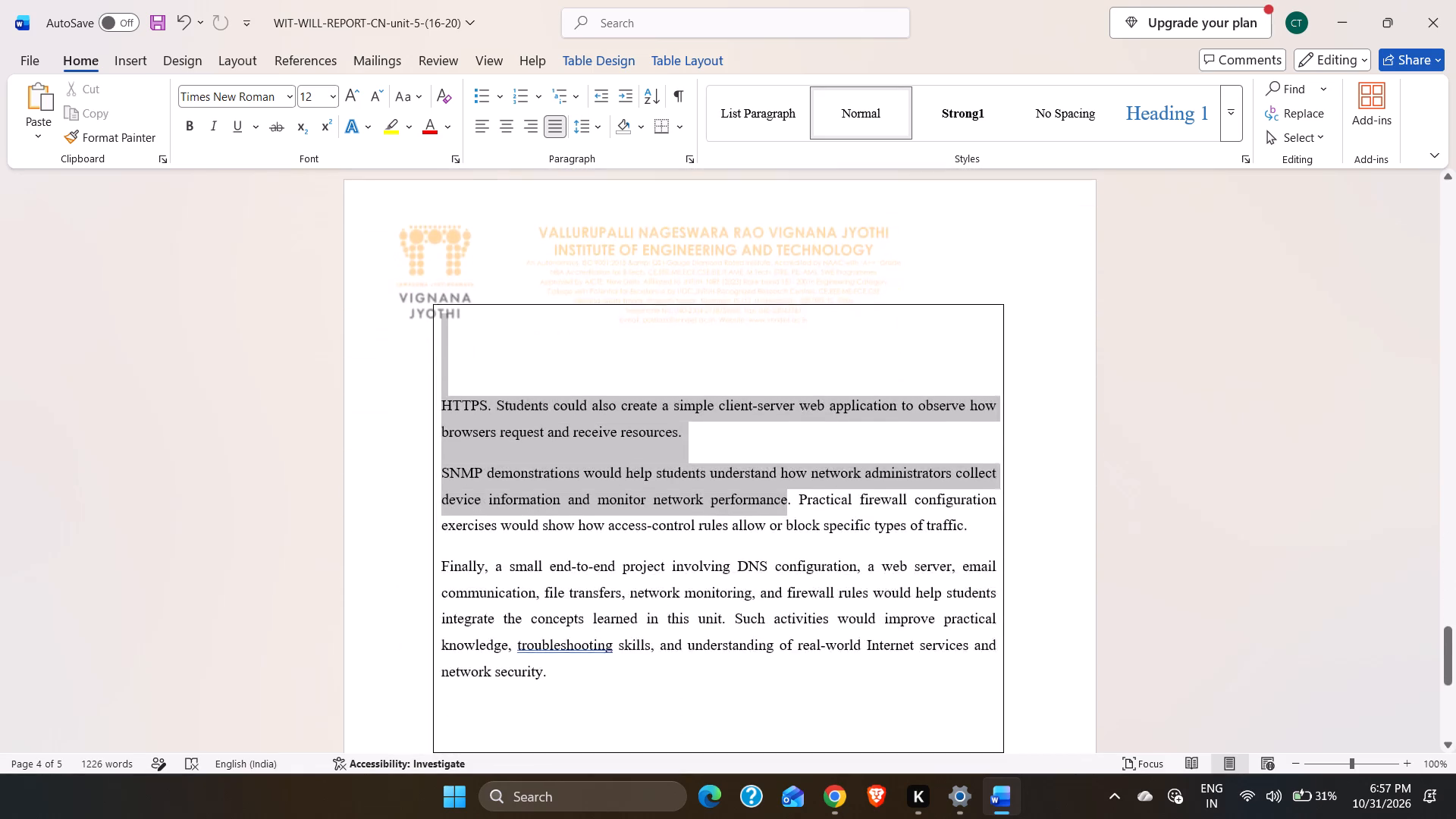
{"action": "left_click_drag", "start_coordinate": [719, 646], "coordinate": [601, 503]}
{"action": "scroll", "coordinate": [719, 644], "scroll_direction": "down", "scroll_amount": 4}
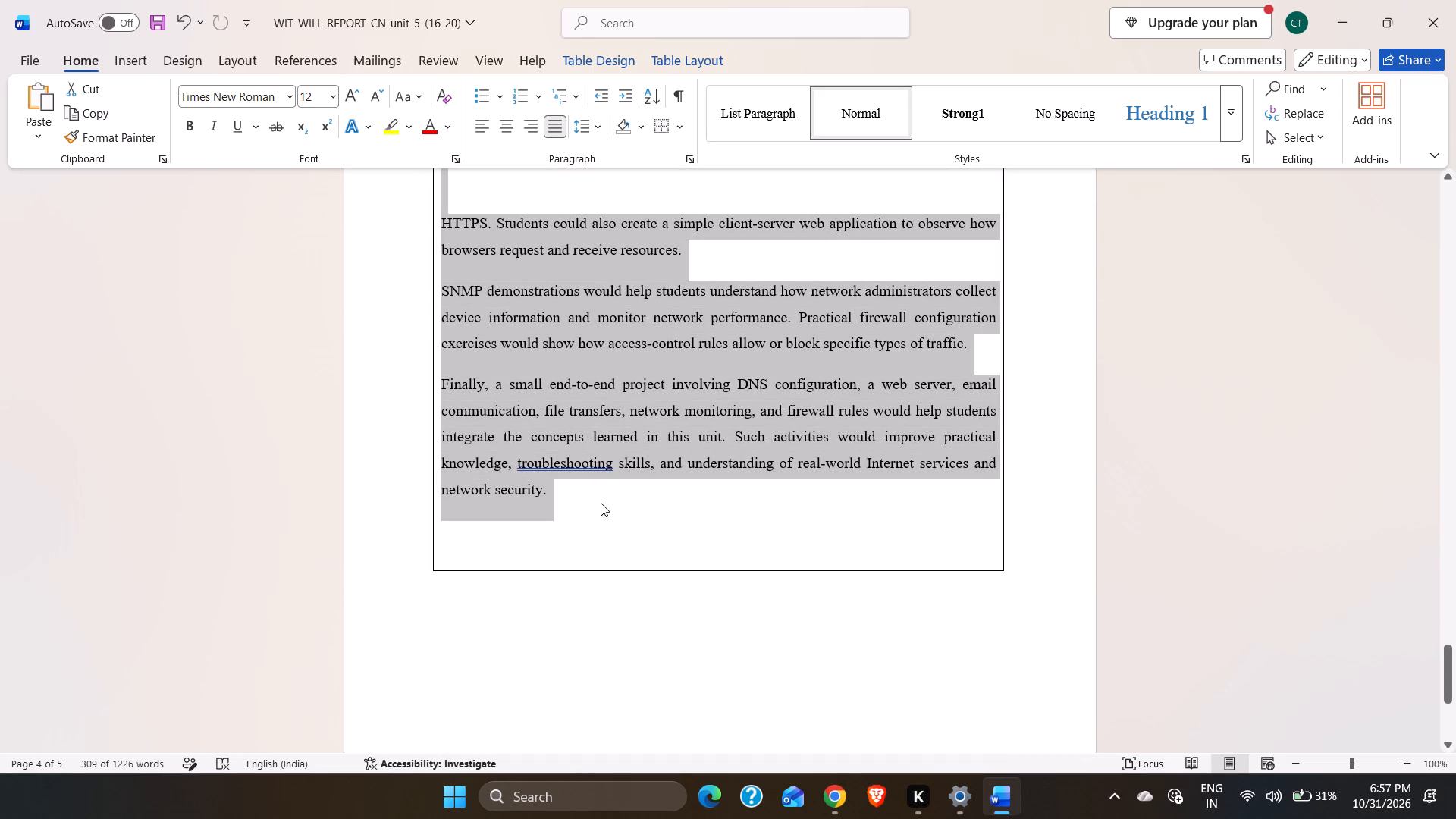
{"action": "key", "text": "ctrl+v"}
{"action": "scroll", "coordinate": [602, 503], "scroll_direction": "up", "scroll_amount": 16}
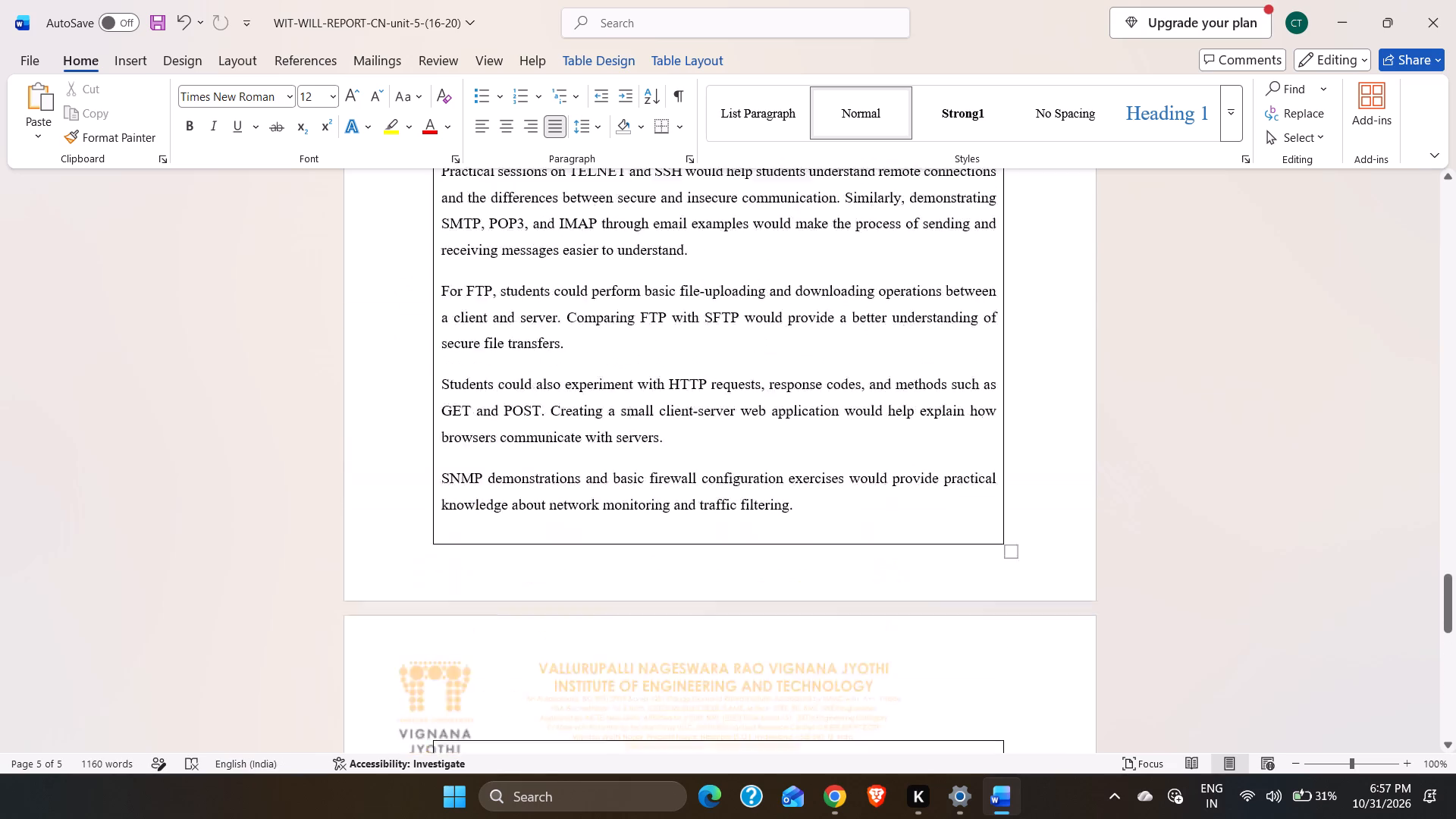
{"action": "scroll", "coordinate": [693, 503], "scroll_direction": "up", "scroll_amount": 5}
{"action": "scroll", "coordinate": [693, 503], "scroll_direction": "up", "scroll_amount": 16}
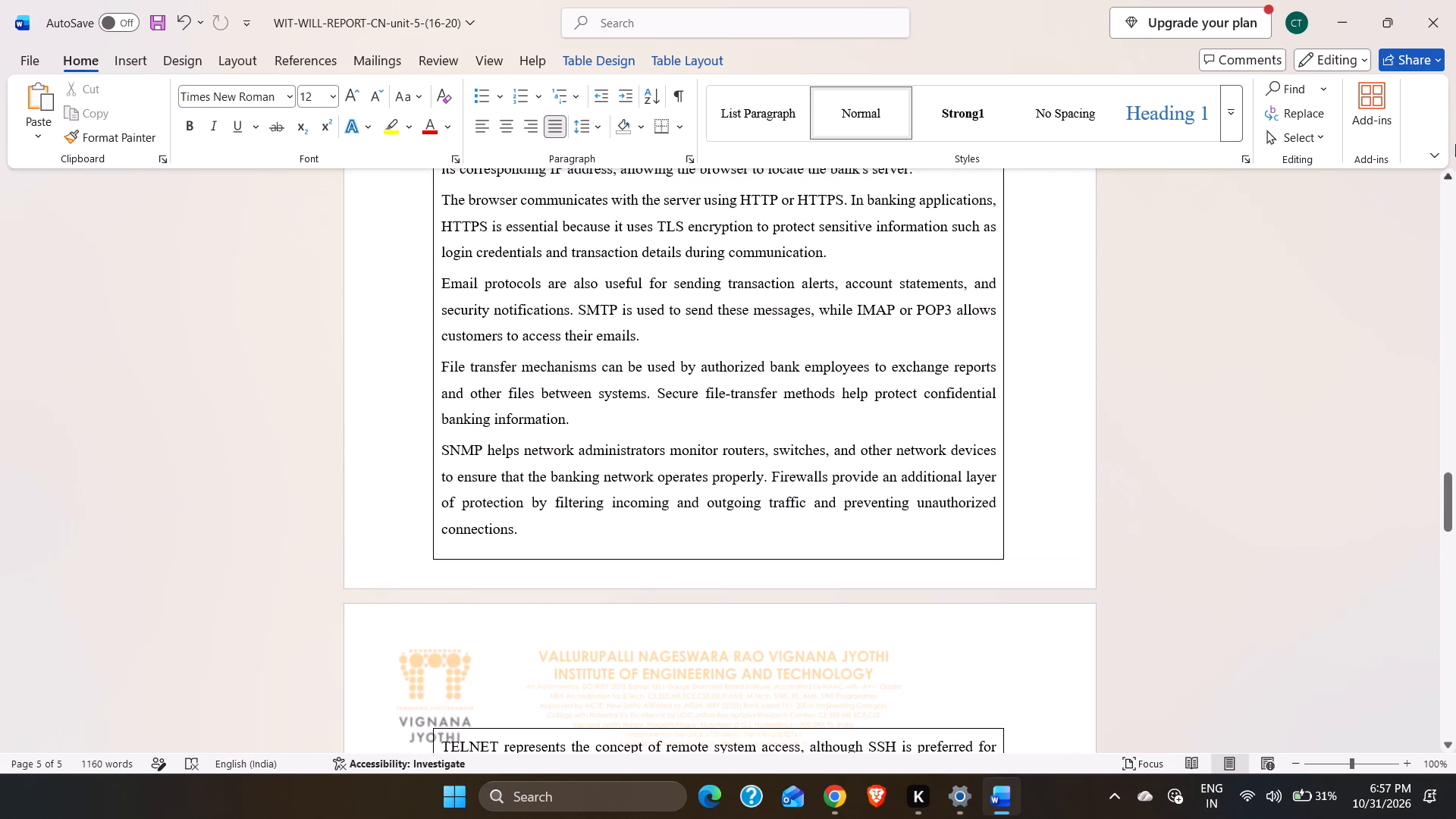
Start saving a copy of the report on this computer and browse to the Sem3.1 folder inside Documents.
{"action": "left_click", "coordinate": [26, 58]}
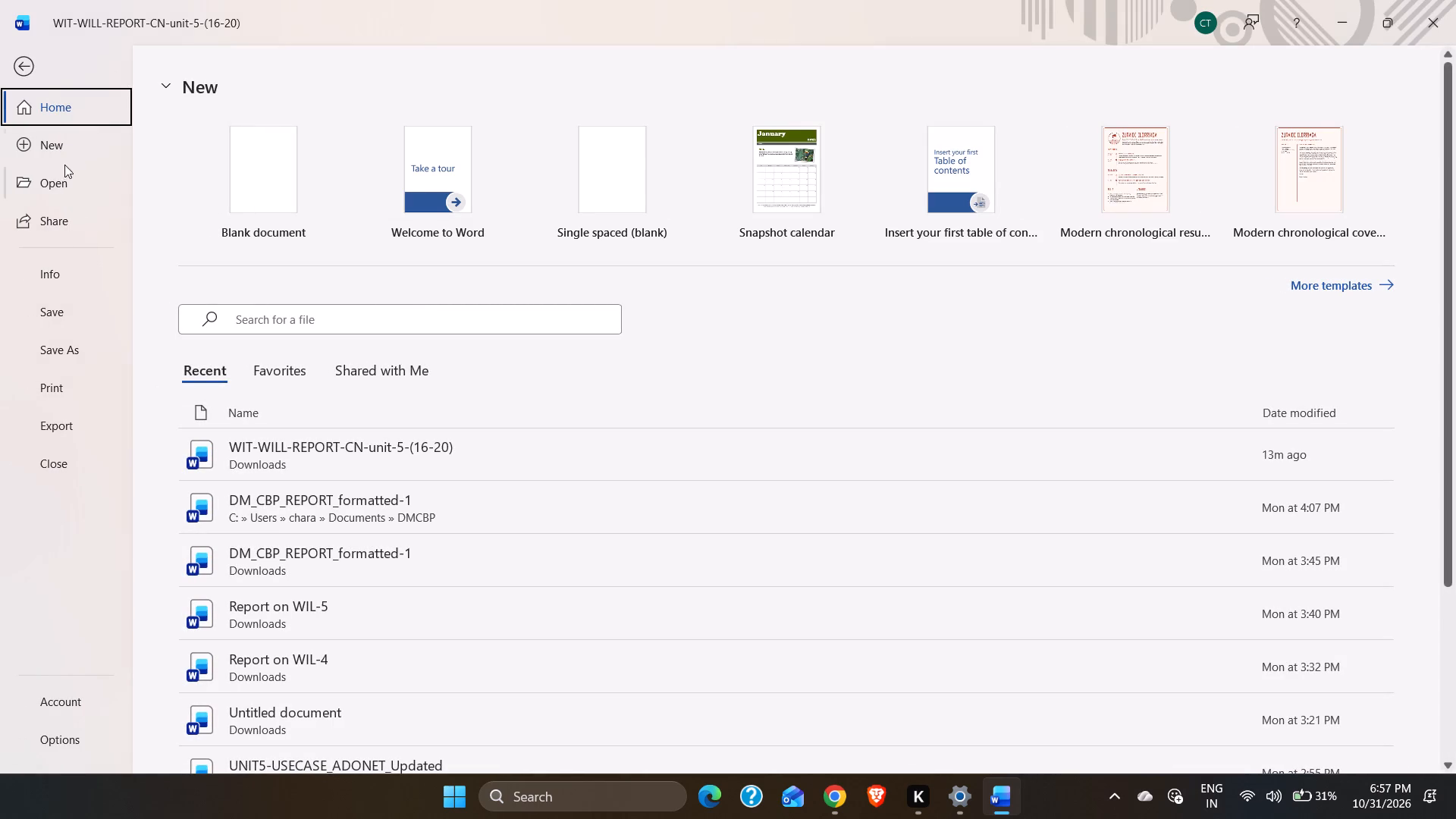
{"action": "left_click", "coordinate": [71, 347]}
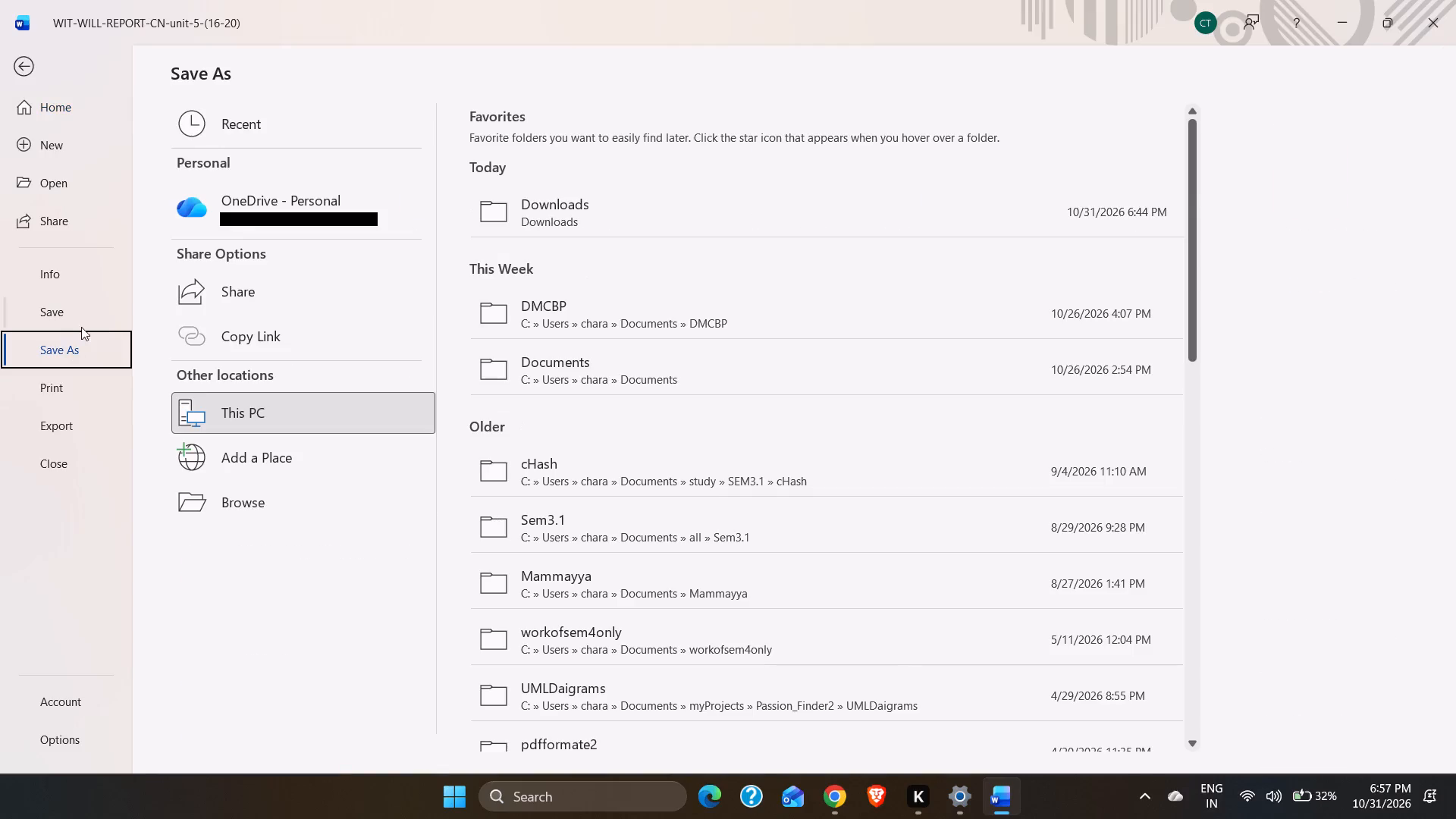
{"action": "left_click", "coordinate": [293, 504]}
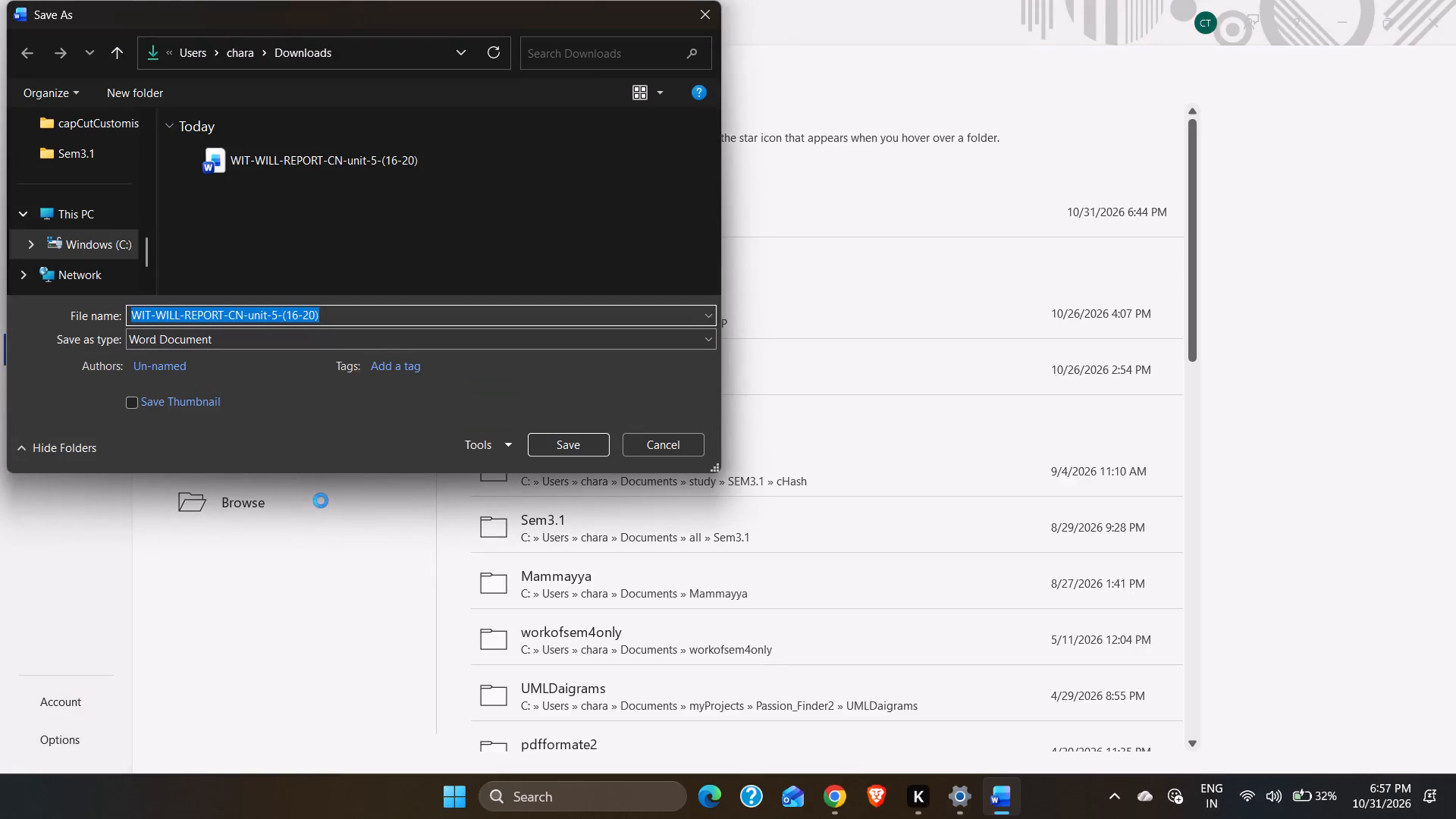
{"action": "scroll", "coordinate": [116, 239], "scroll_direction": "down", "scroll_amount": 4}
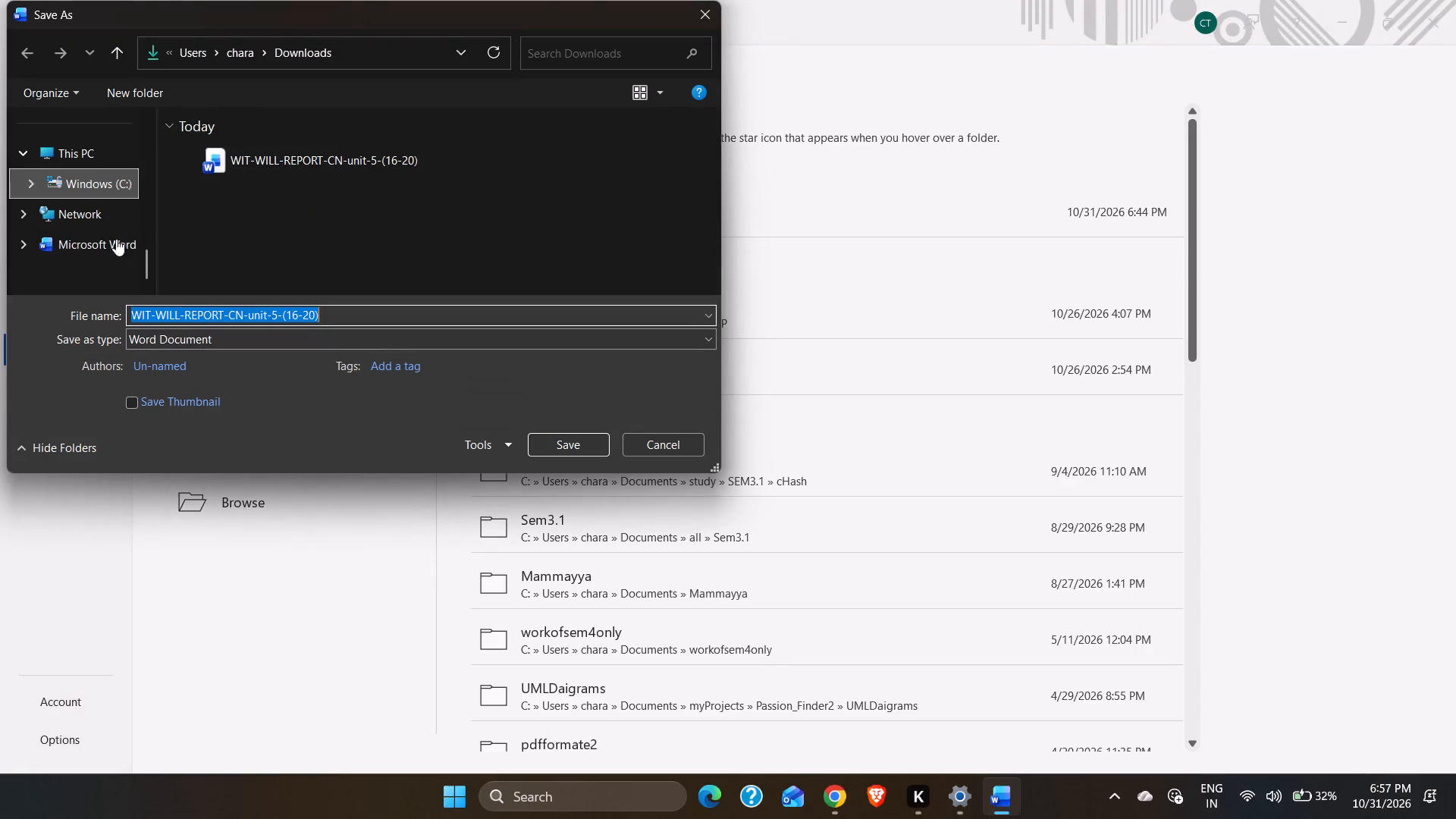
{"action": "left_click", "coordinate": [92, 149]}
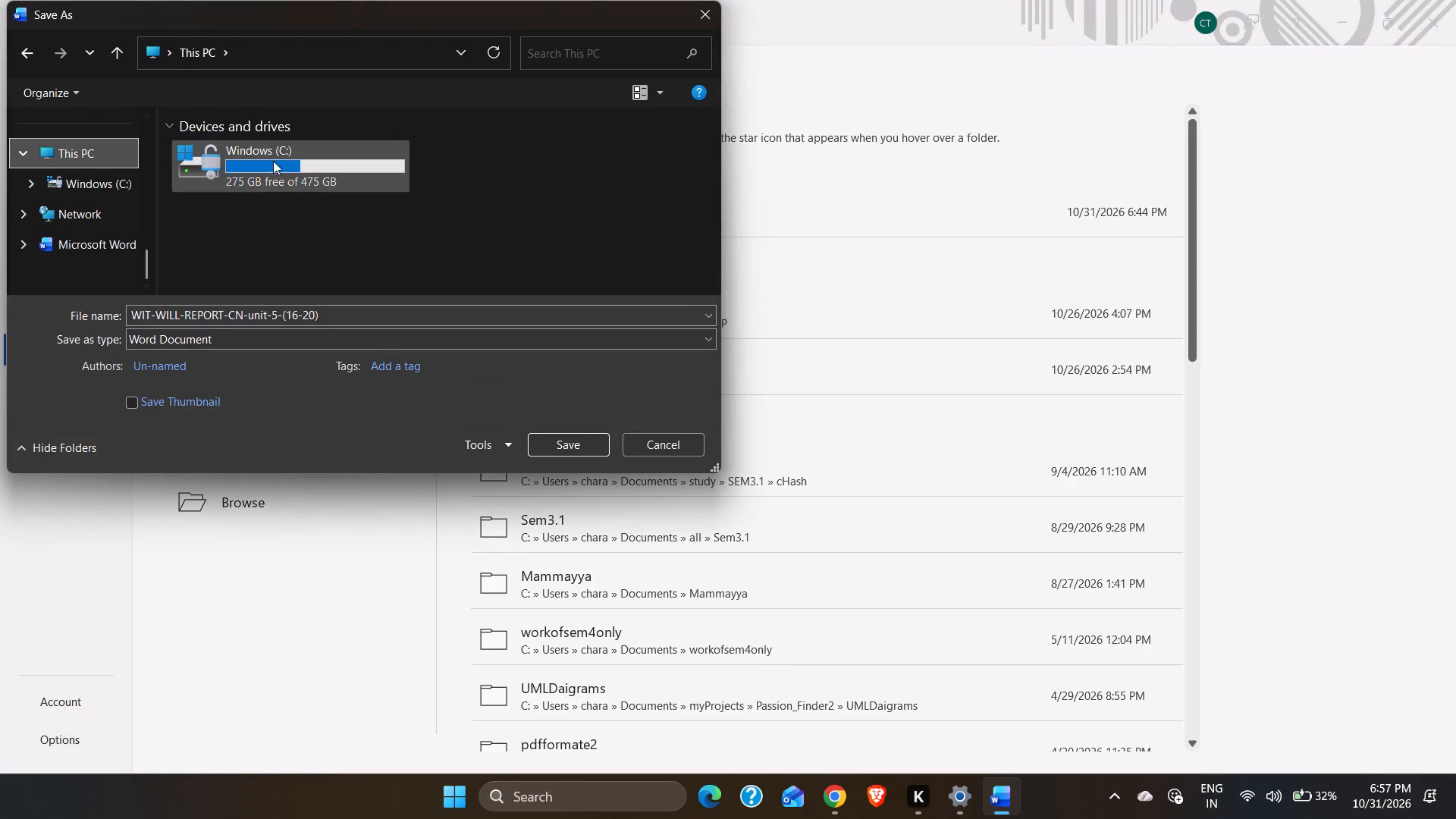
{"action": "double_click", "coordinate": [276, 165]}
{"action": "scroll", "coordinate": [151, 188], "scroll_direction": "up", "scroll_amount": 5}
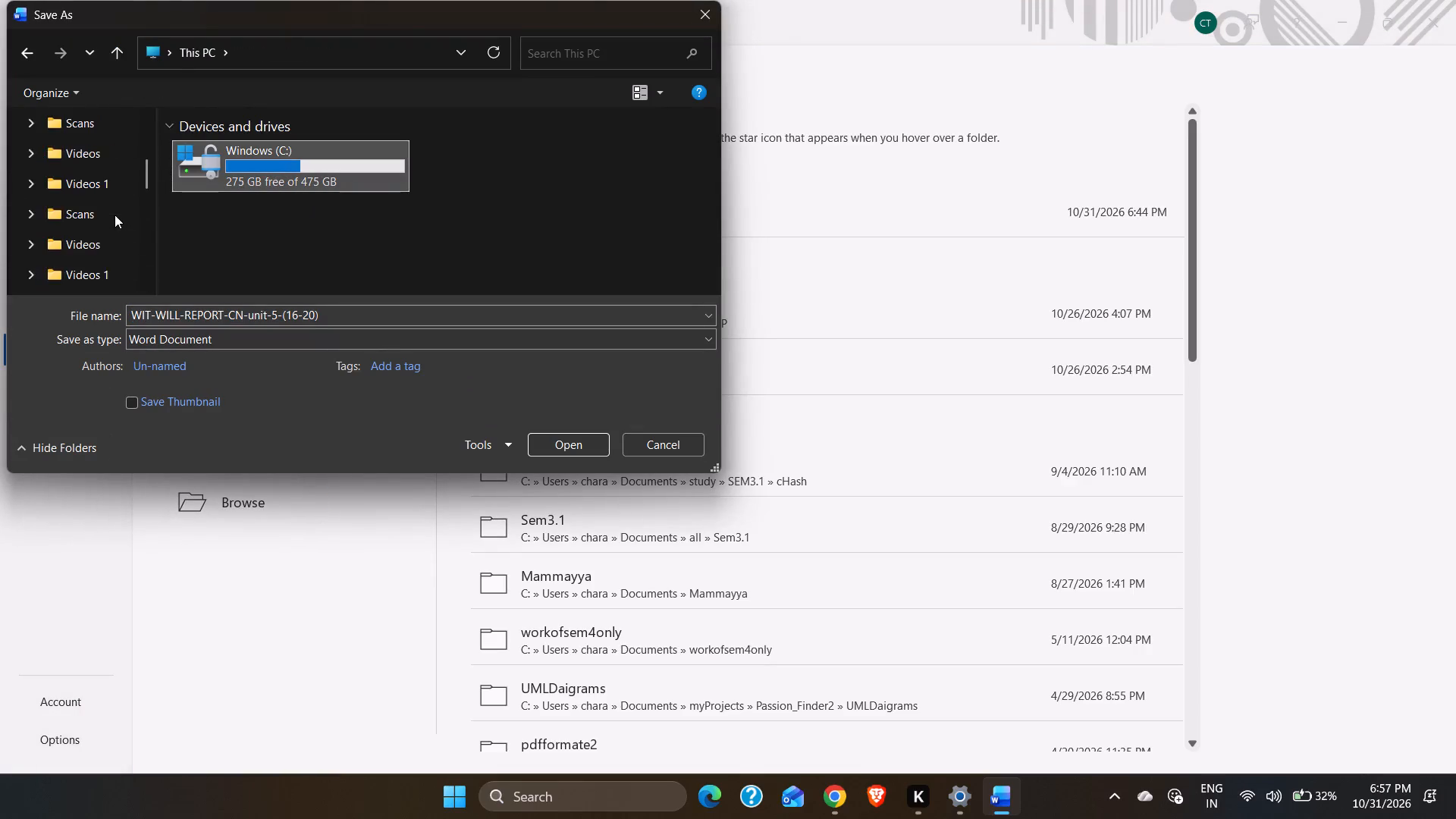
{"action": "scroll", "coordinate": [115, 215], "scroll_direction": "down", "scroll_amount": 2}
{"action": "double_click", "coordinate": [89, 214]}
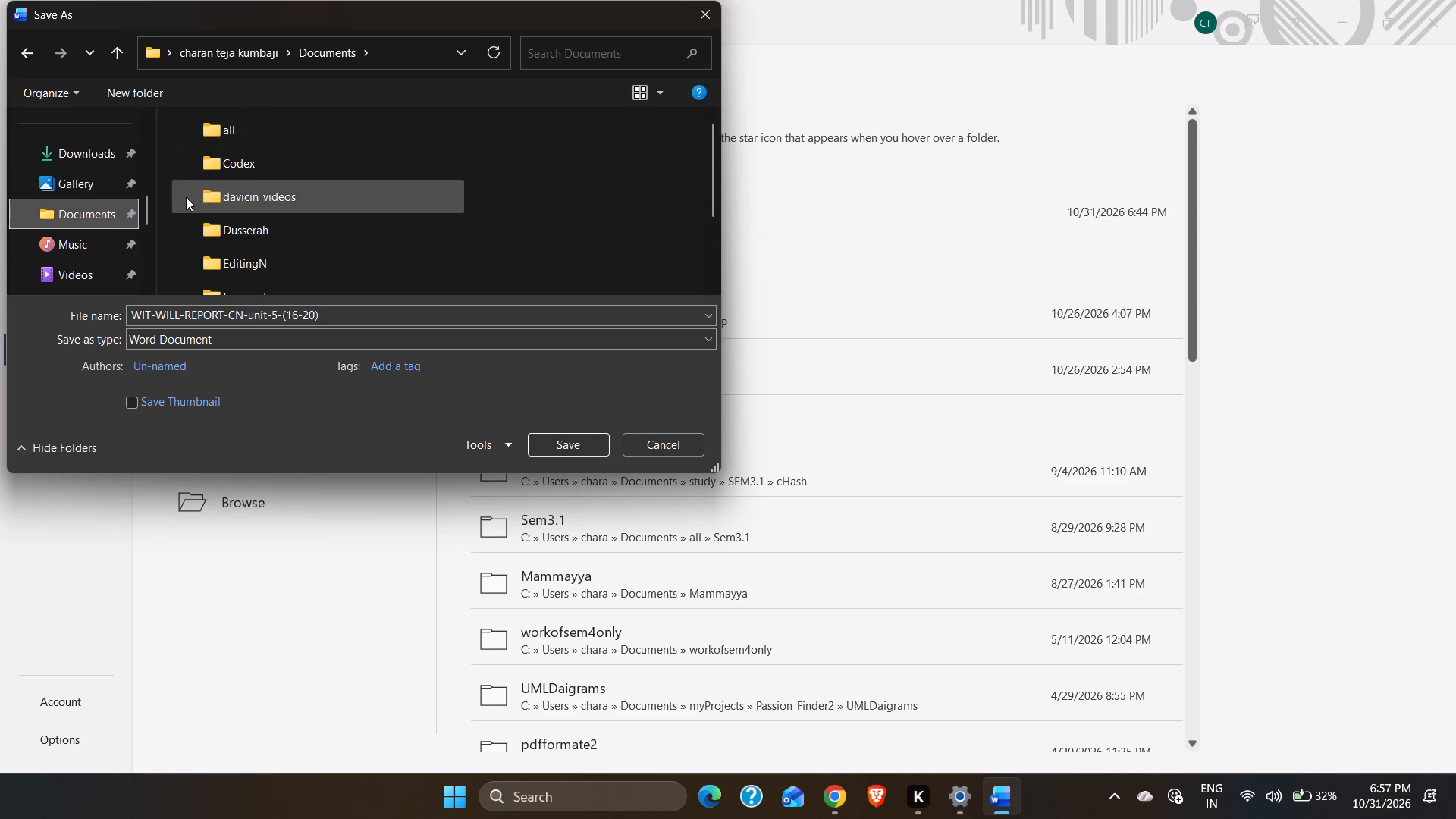
{"action": "scroll", "coordinate": [455, 250], "scroll_direction": "down", "scroll_amount": 7}
{"action": "left_click", "coordinate": [399, 276]}
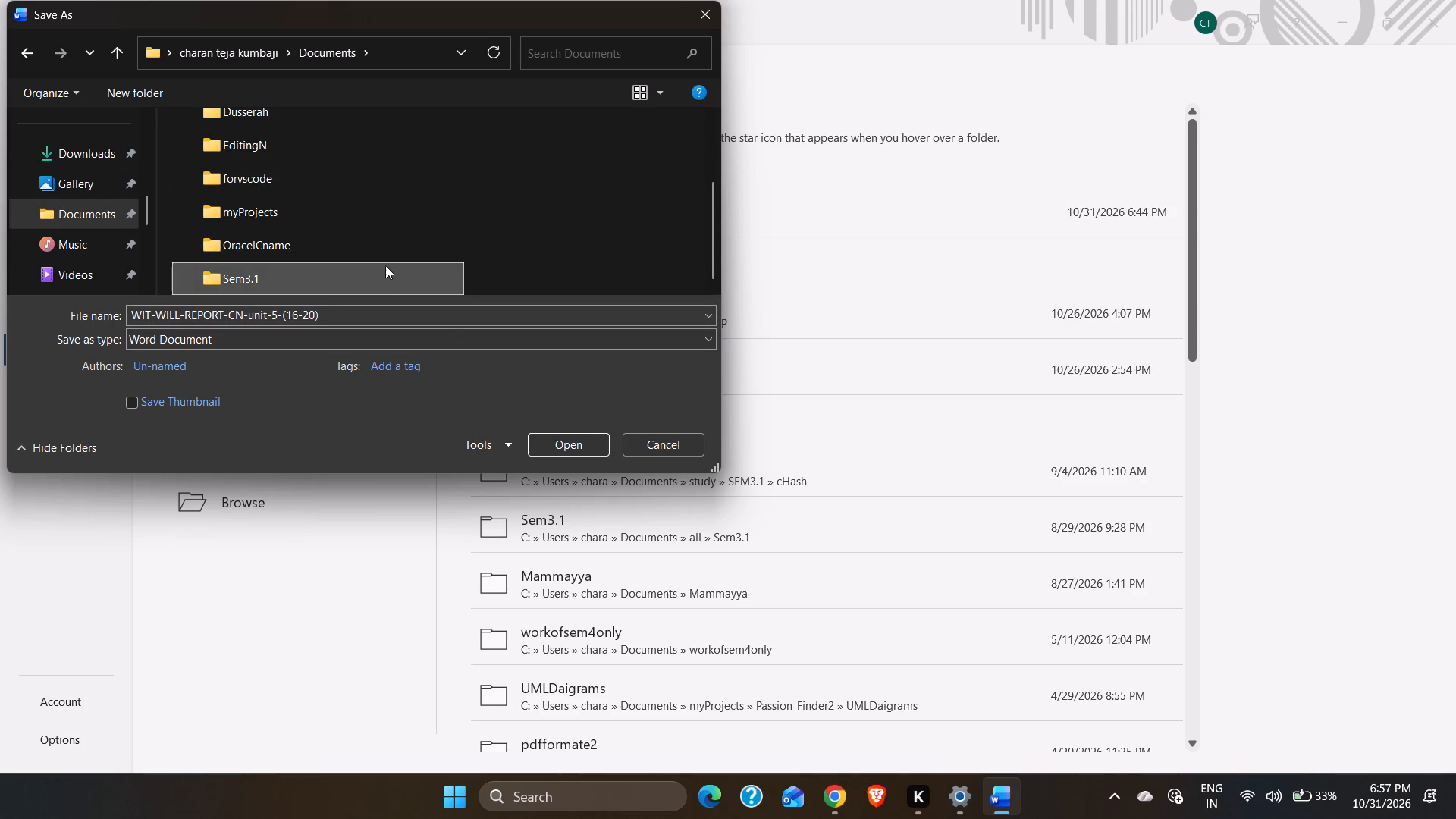
{"action": "left_click", "coordinate": [385, 265]}
{"action": "double_click", "coordinate": [385, 265]}
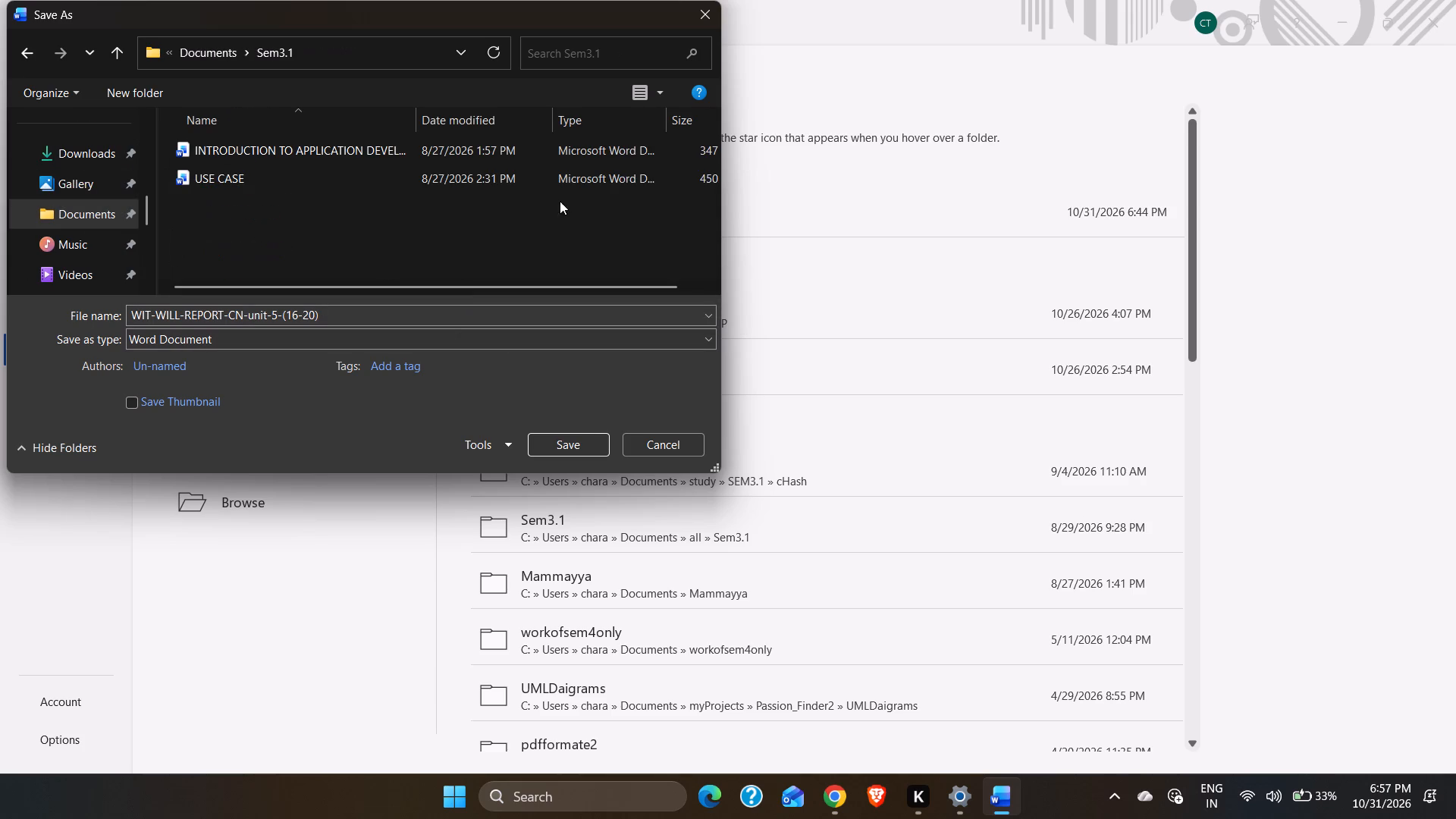
Create a new folder named "Cn wit and will" inside Sem3.1.
{"action": "key", "text": "ctrl+shift+n"}
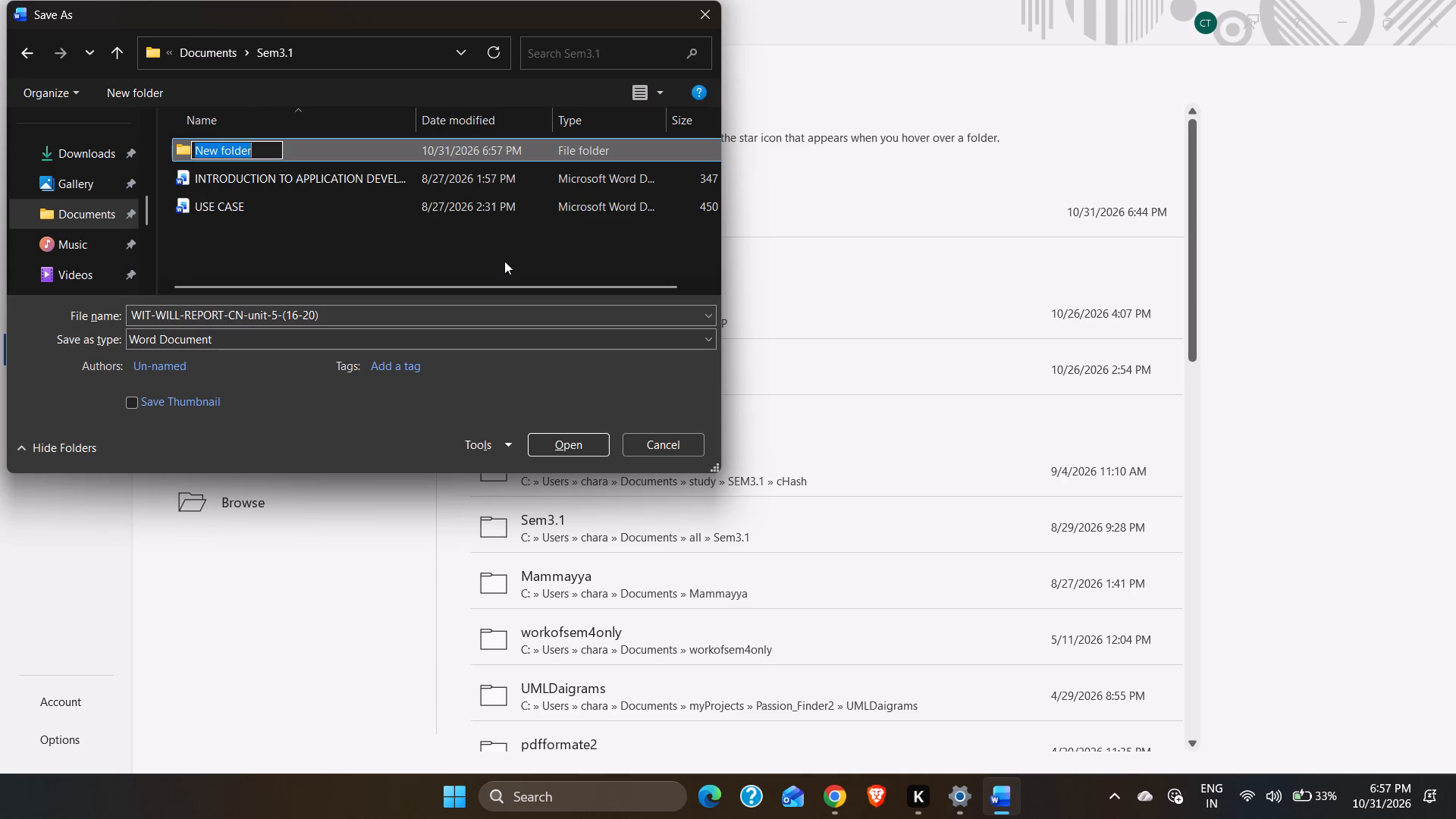
{"action": "key", "text": "BackSpace"}
{"action": "type", "text": "Cn"}
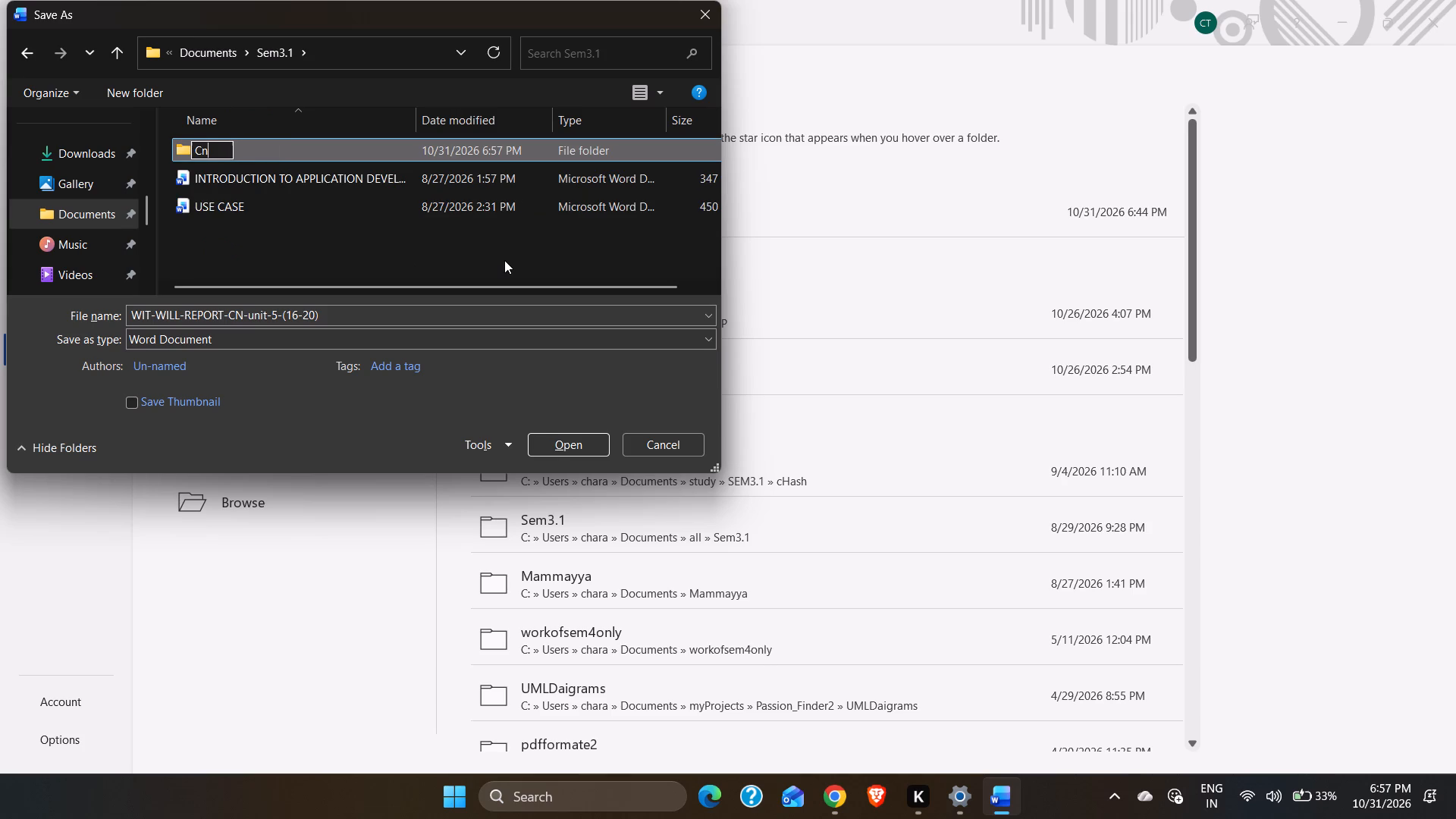
{"action": "key", "text": "space"}
{"action": "type", "text": "3.1"}
{"action": "key", "text": "BackSpace"}
{"action": "key", "text": "BackSpace"}
{"action": "key", "text": "BackSpace"}
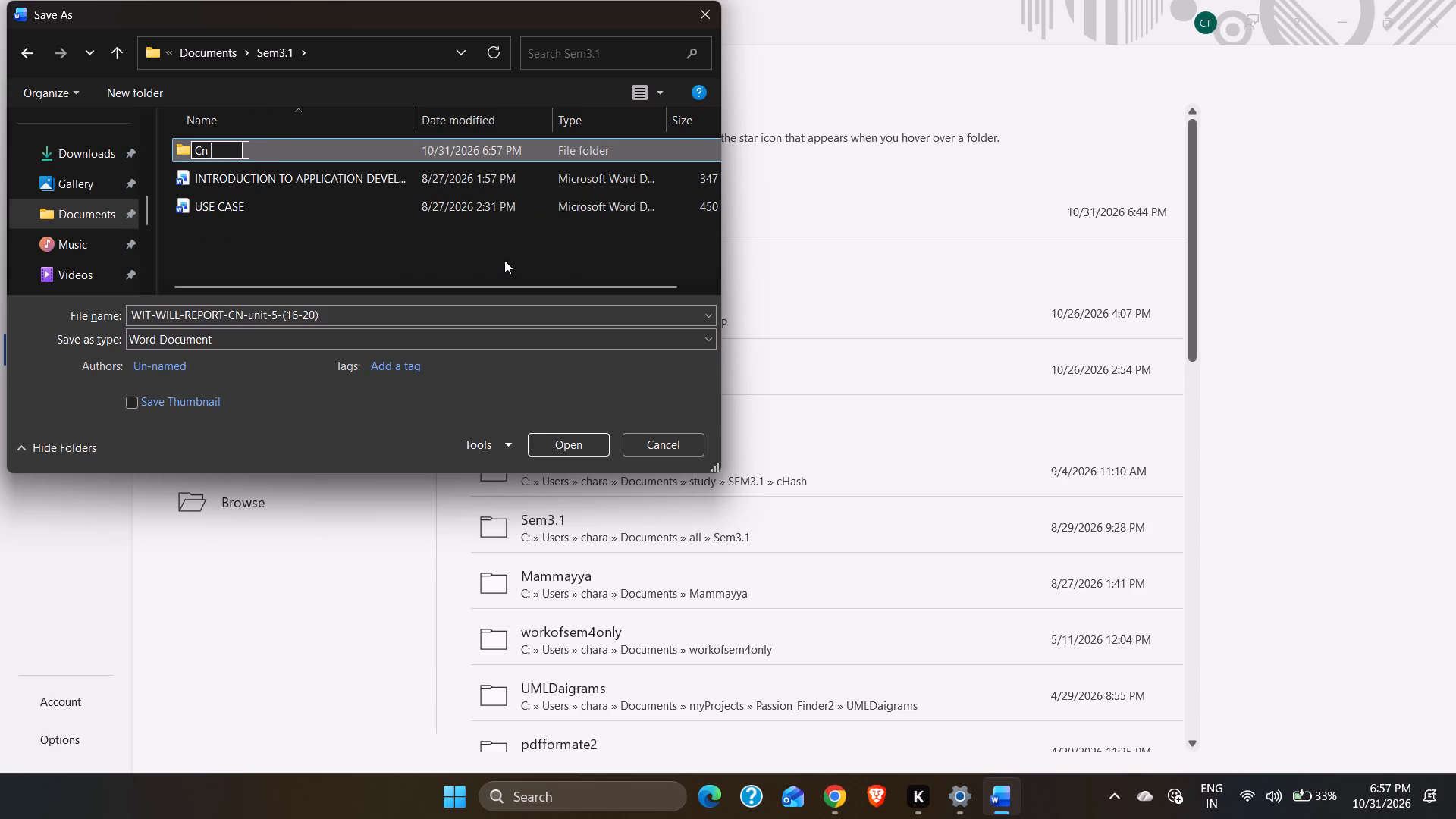
{"action": "type", "text": "win"}
{"action": "key", "text": "BackSpace"}
{"action": "type", "text": "t and will"}
{"action": "key", "text": "Return"}
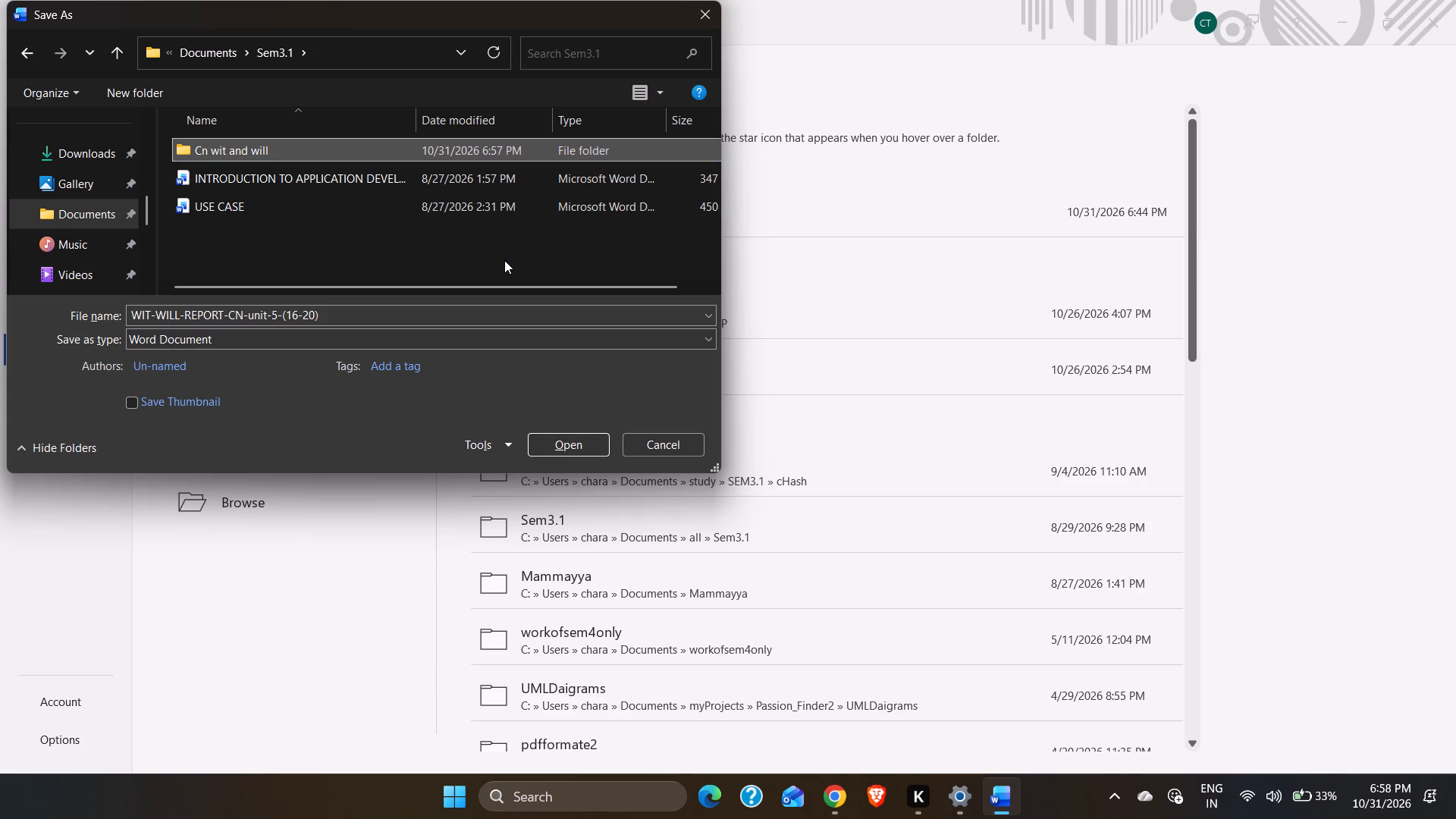
Save the report as a PDF in the "Cn wit and will" folder, keeping its file name, and review the exported first page.
{"action": "double_click", "coordinate": [519, 141]}
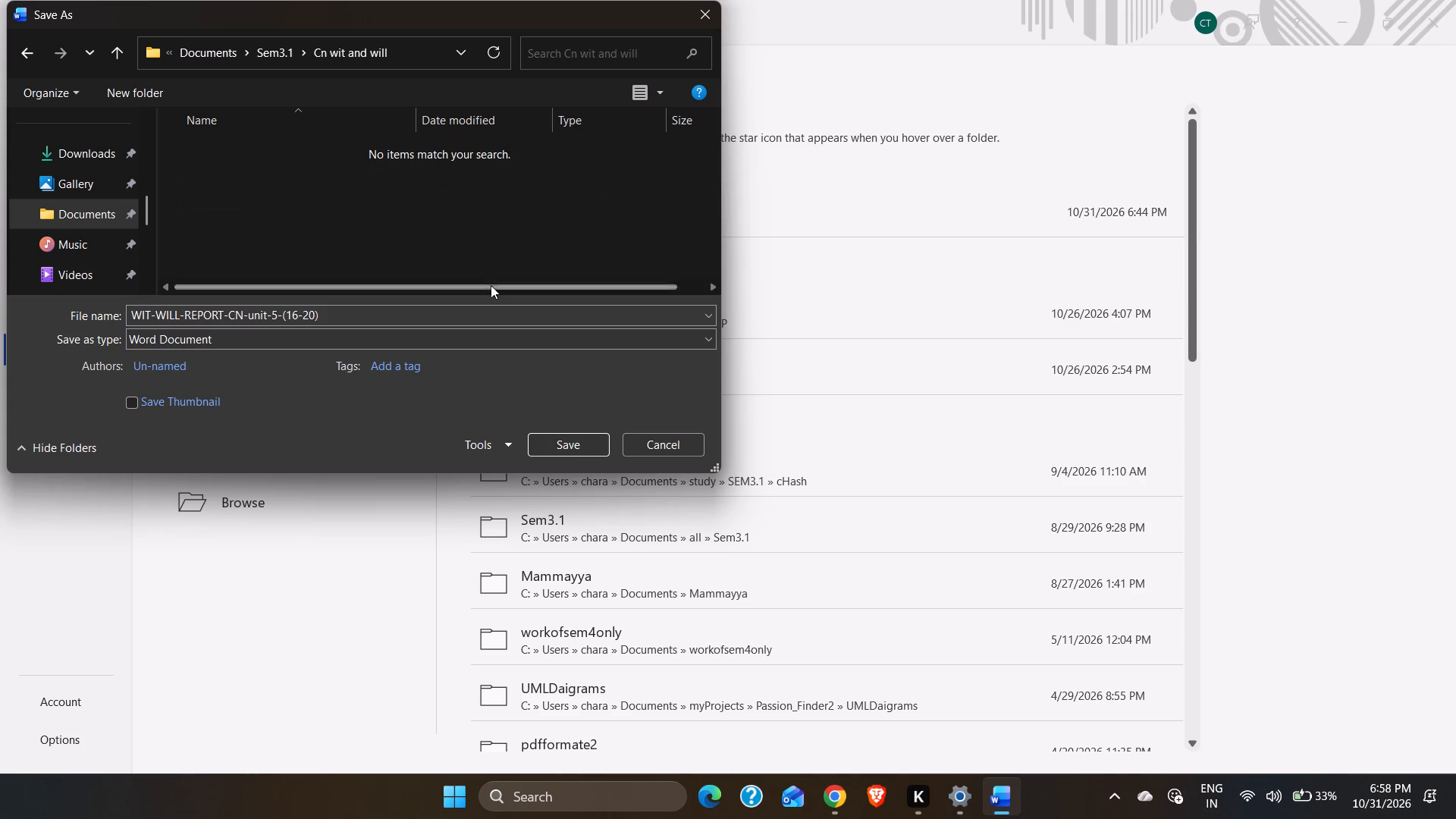
{"action": "left_click", "coordinate": [504, 340]}
{"action": "left_click", "coordinate": [441, 445]}
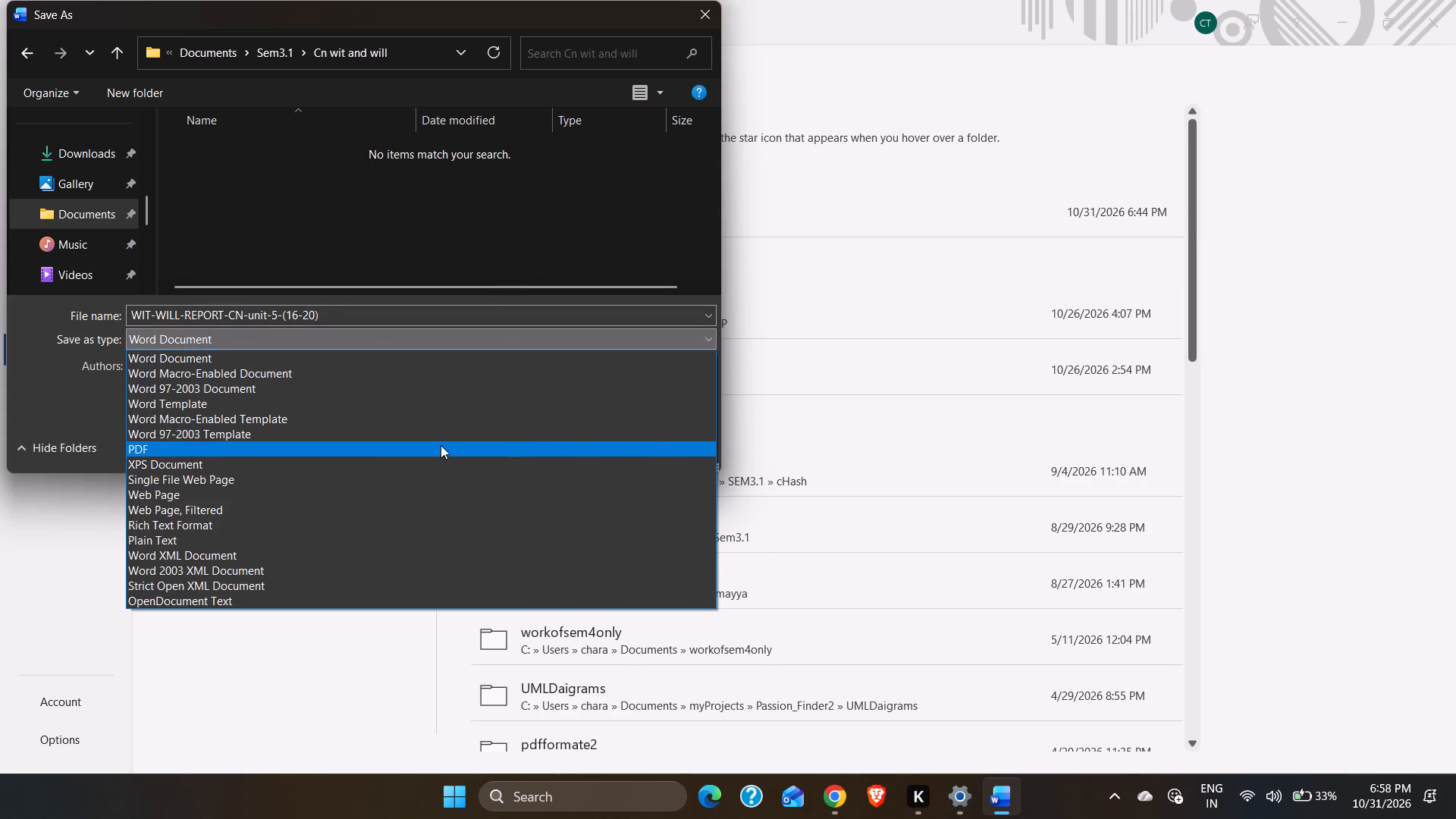
{"action": "left_click", "coordinate": [550, 494]}
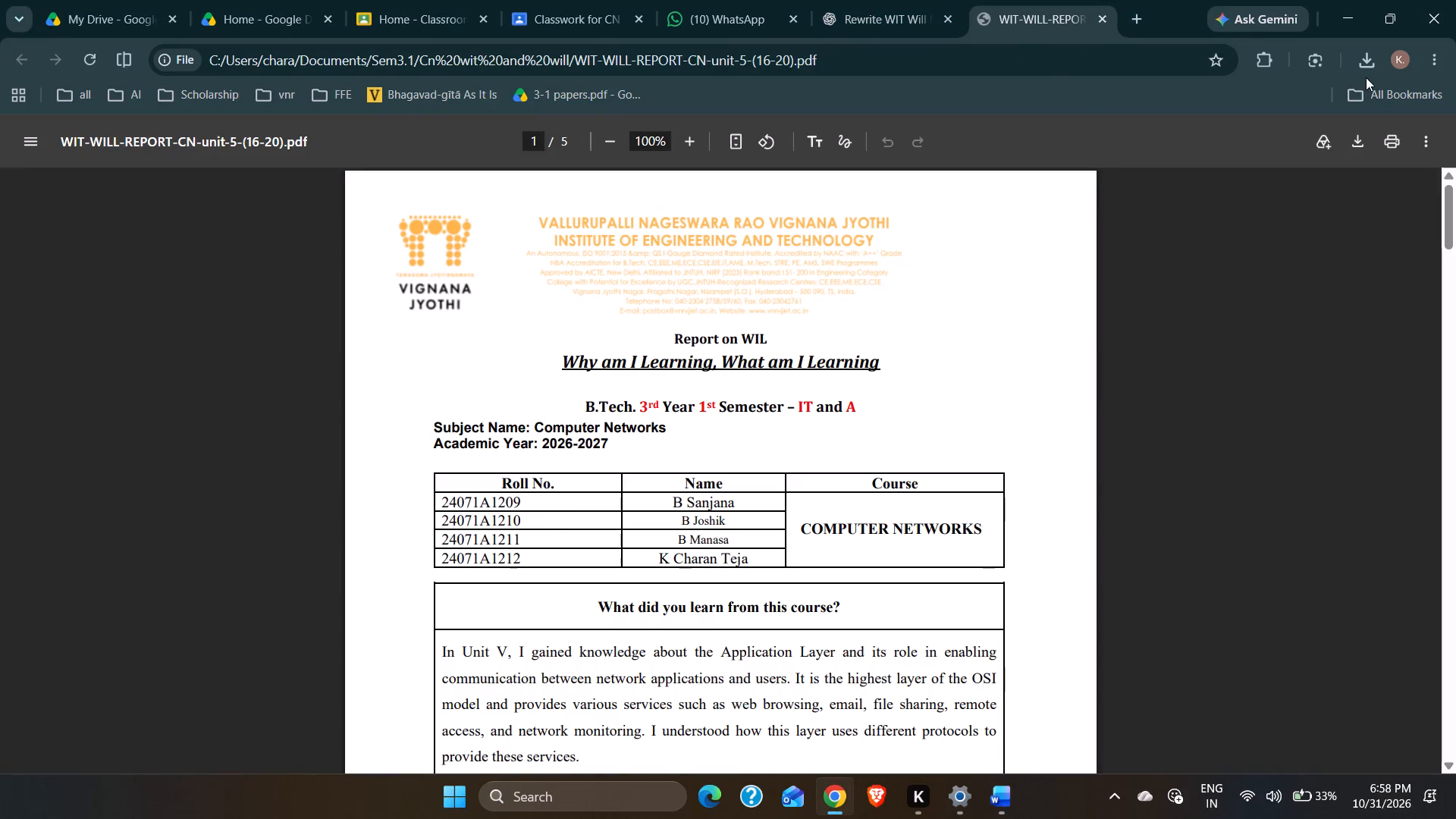
{"action": "scroll", "coordinate": [1120, 307], "scroll_direction": "down", "scroll_amount": 5}
{"action": "scroll", "coordinate": [1136, 325], "scroll_direction": "up", "scroll_amount": 2}
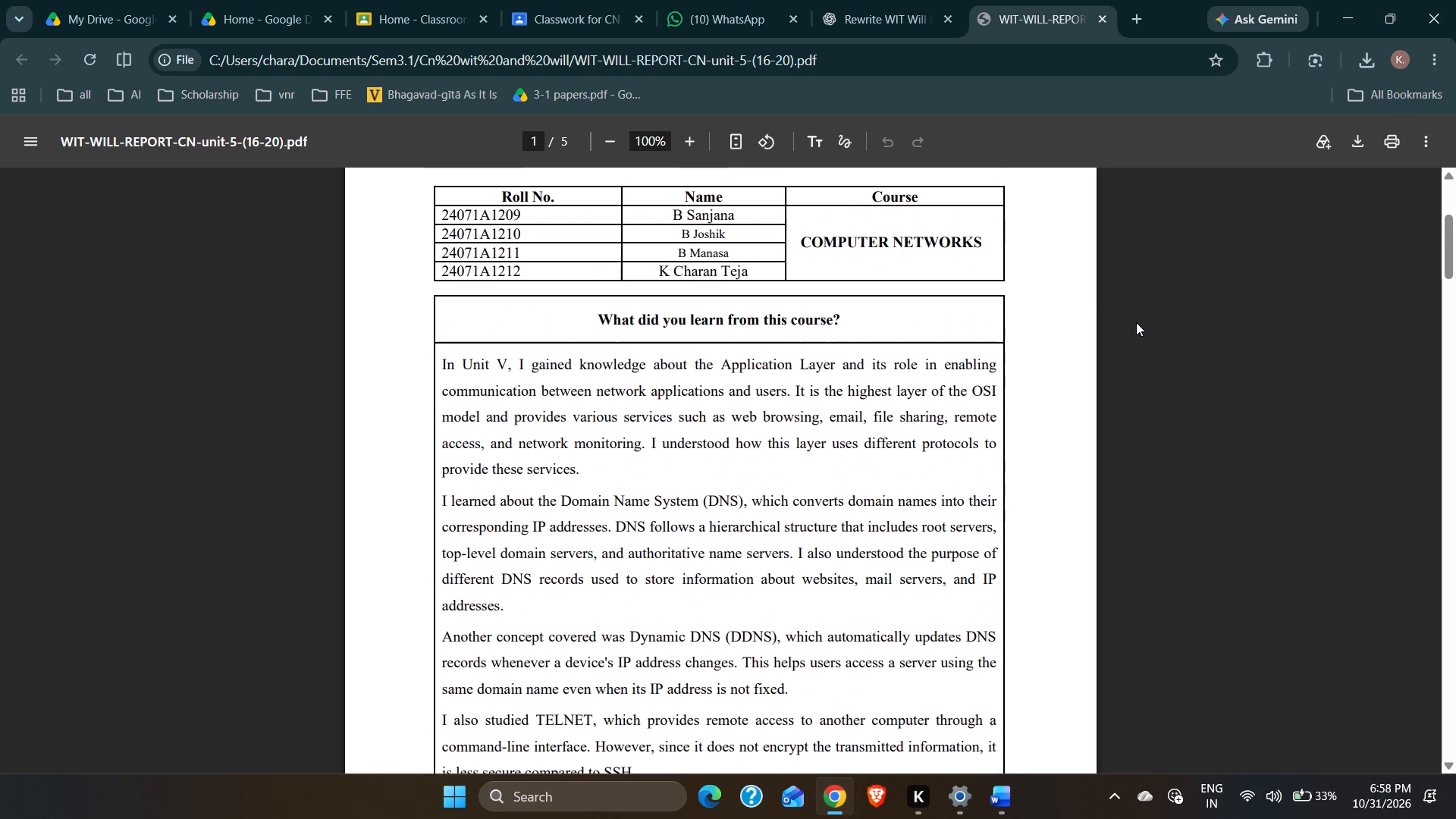
{"action": "scroll", "coordinate": [1130, 314], "scroll_direction": "down", "scroll_amount": 2}
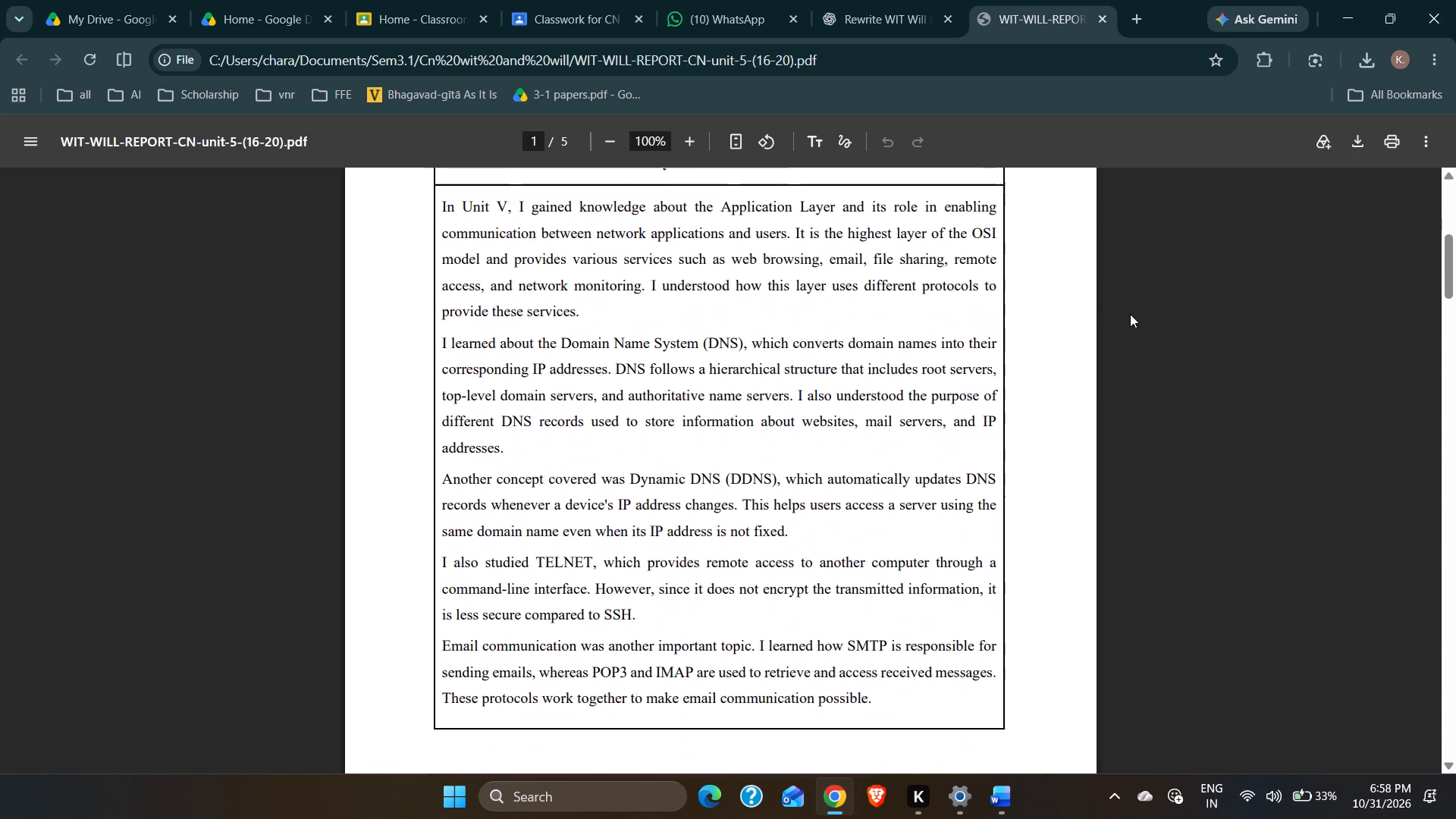
{"action": "scroll", "coordinate": [1329, 456], "scroll_direction": "up", "scroll_amount": 4}
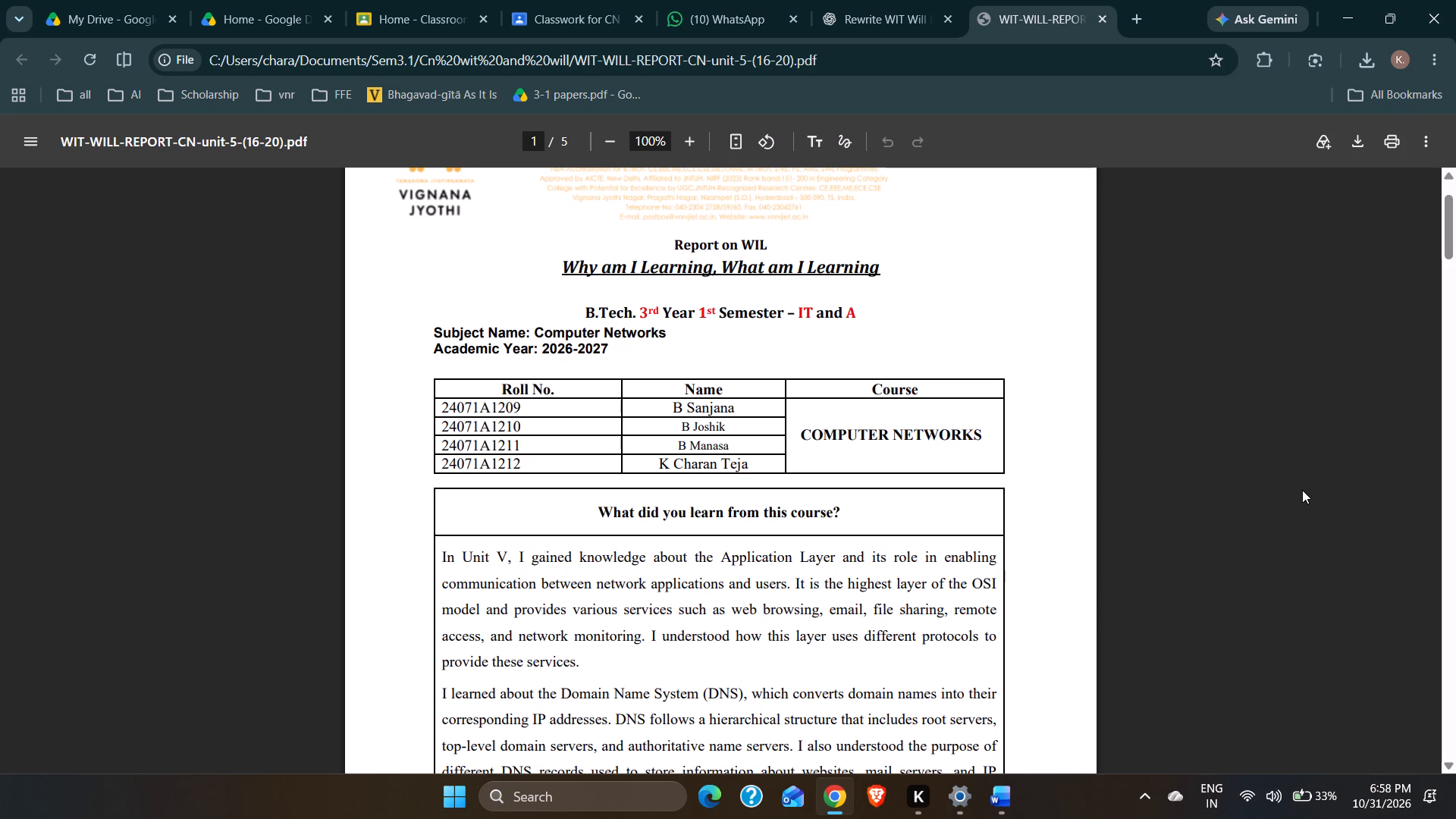
Review the exported PDF report from the student table on page 1 through the application-clarity answer continuing on page 3.
{"action": "scroll", "coordinate": [1203, 558], "scroll_direction": "down", "scroll_amount": 3}
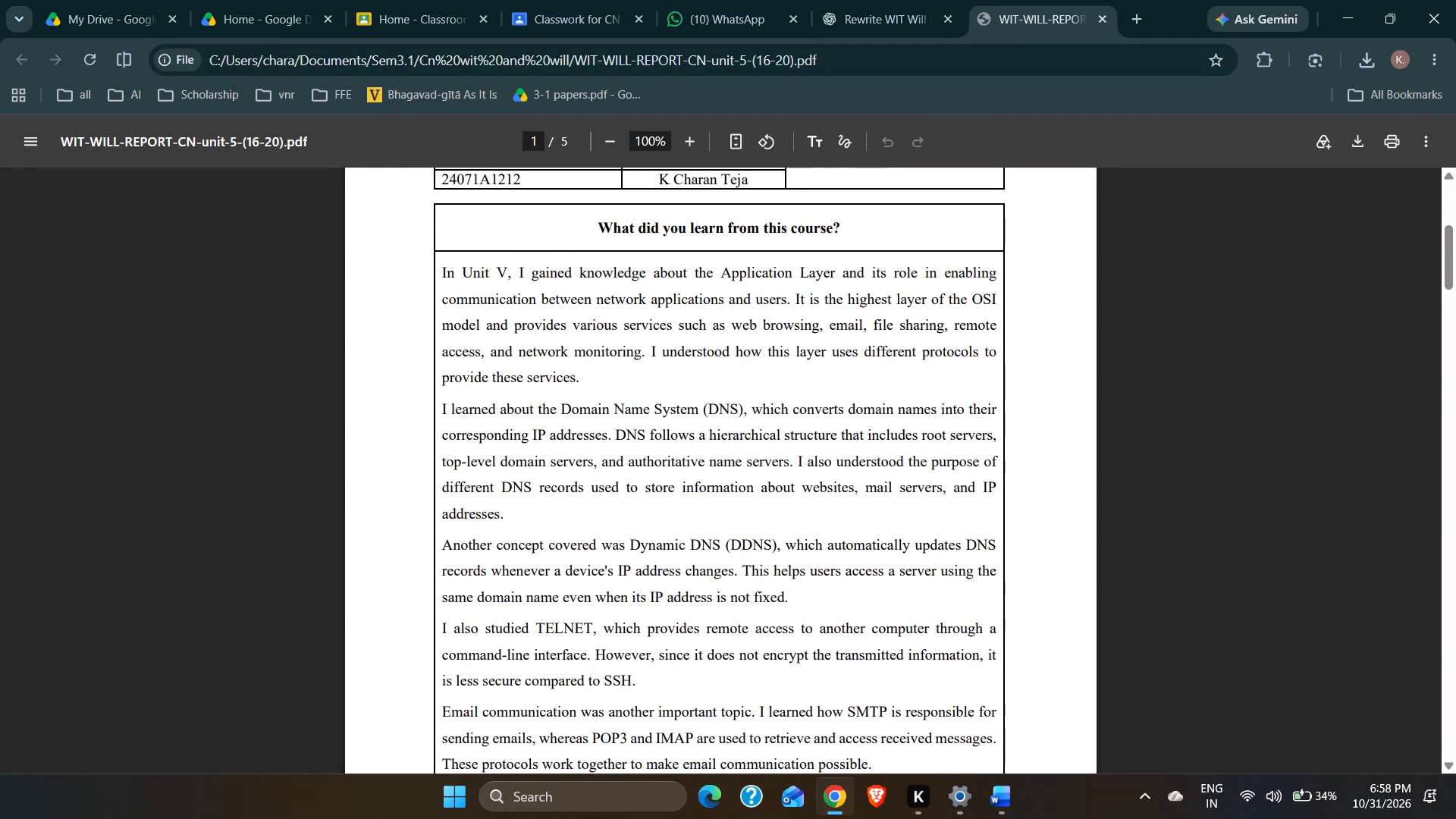
{"action": "scroll", "coordinate": [902, 570], "scroll_direction": "down", "scroll_amount": 12}
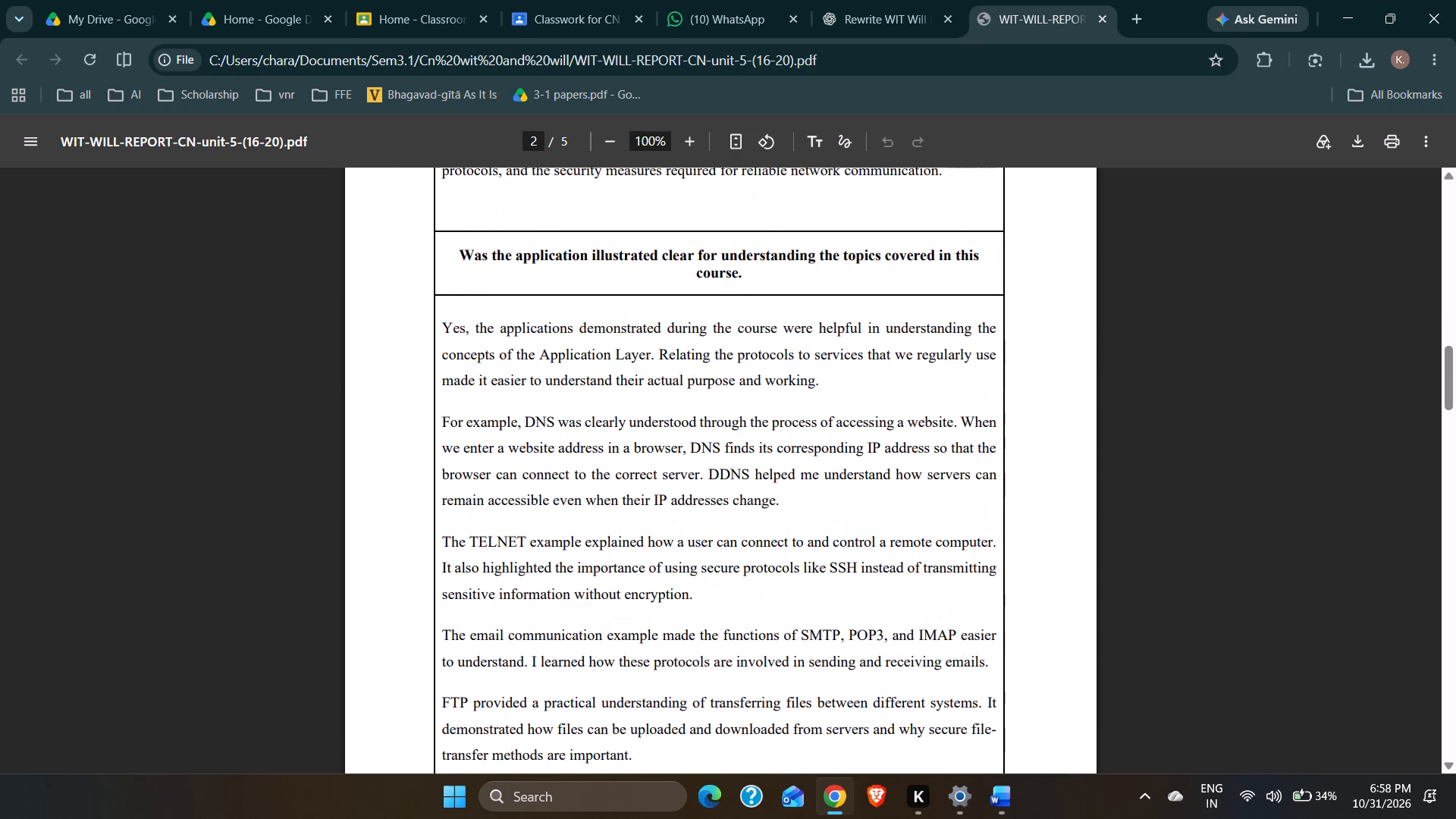
{"action": "scroll", "coordinate": [900, 566], "scroll_direction": "down", "scroll_amount": 6}
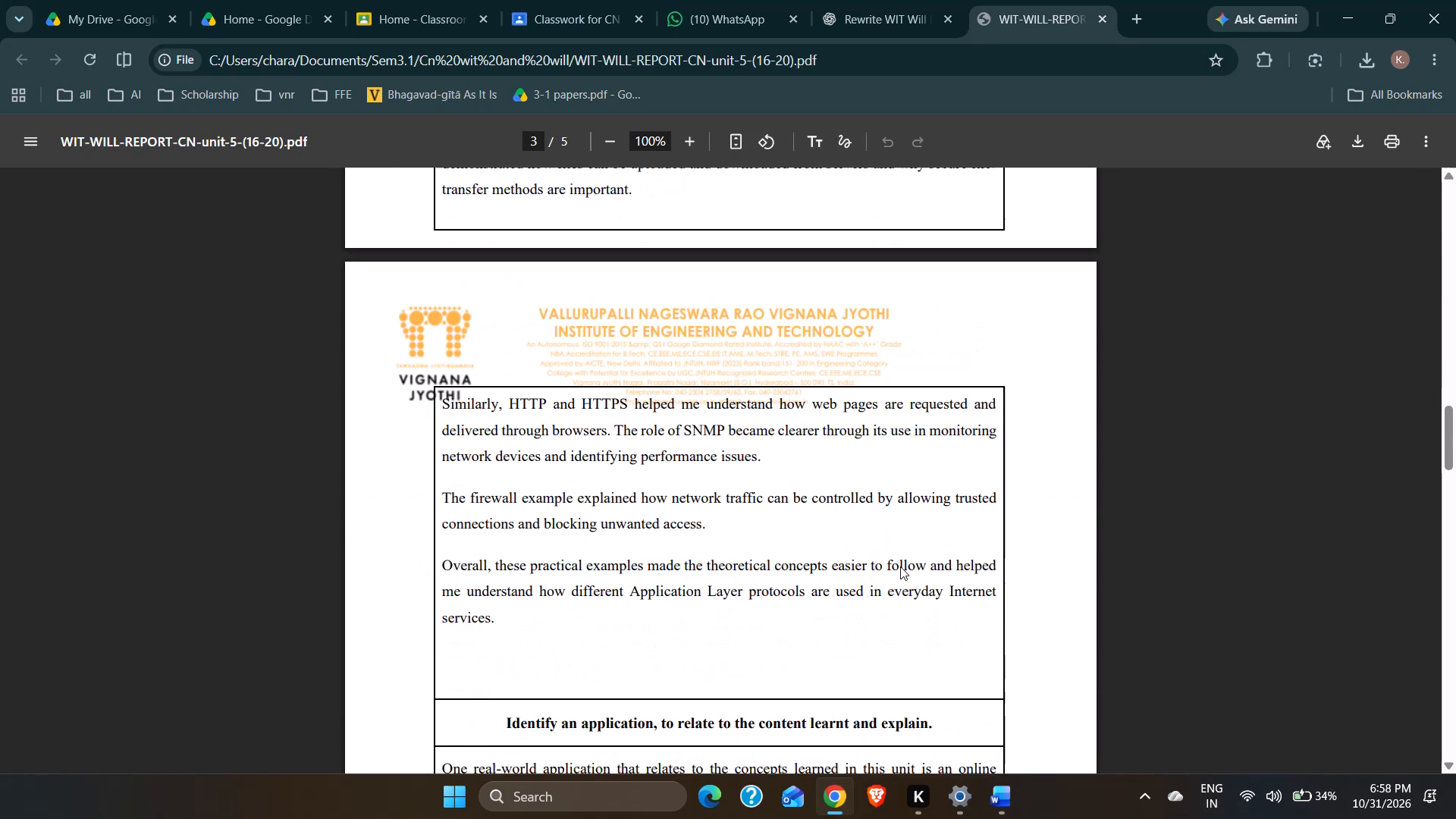
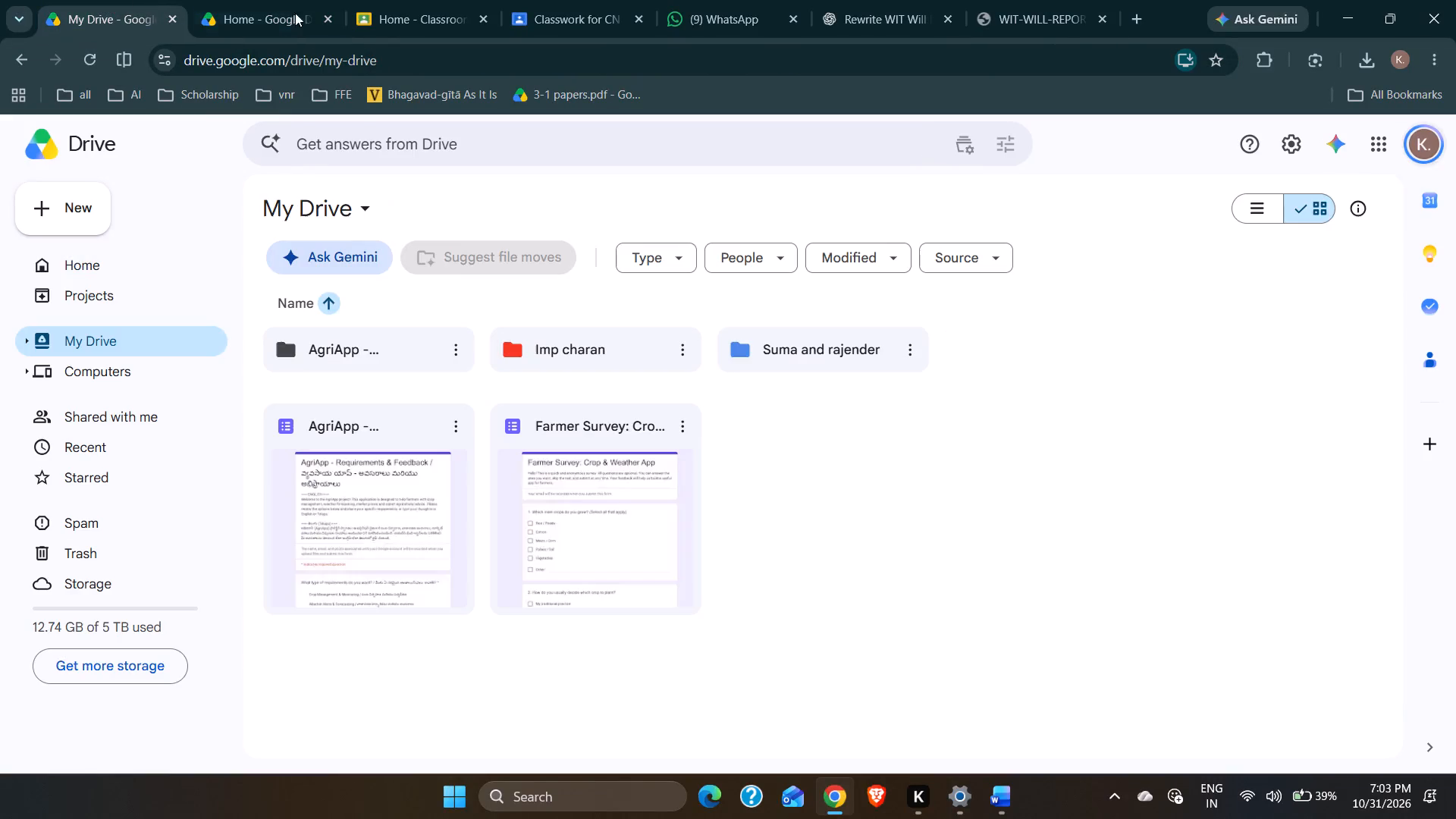
Switch to the already open Google Classroom classwork page of the CN -2026 sec-A class.
{"action": "left_click", "coordinate": [439, 0]}
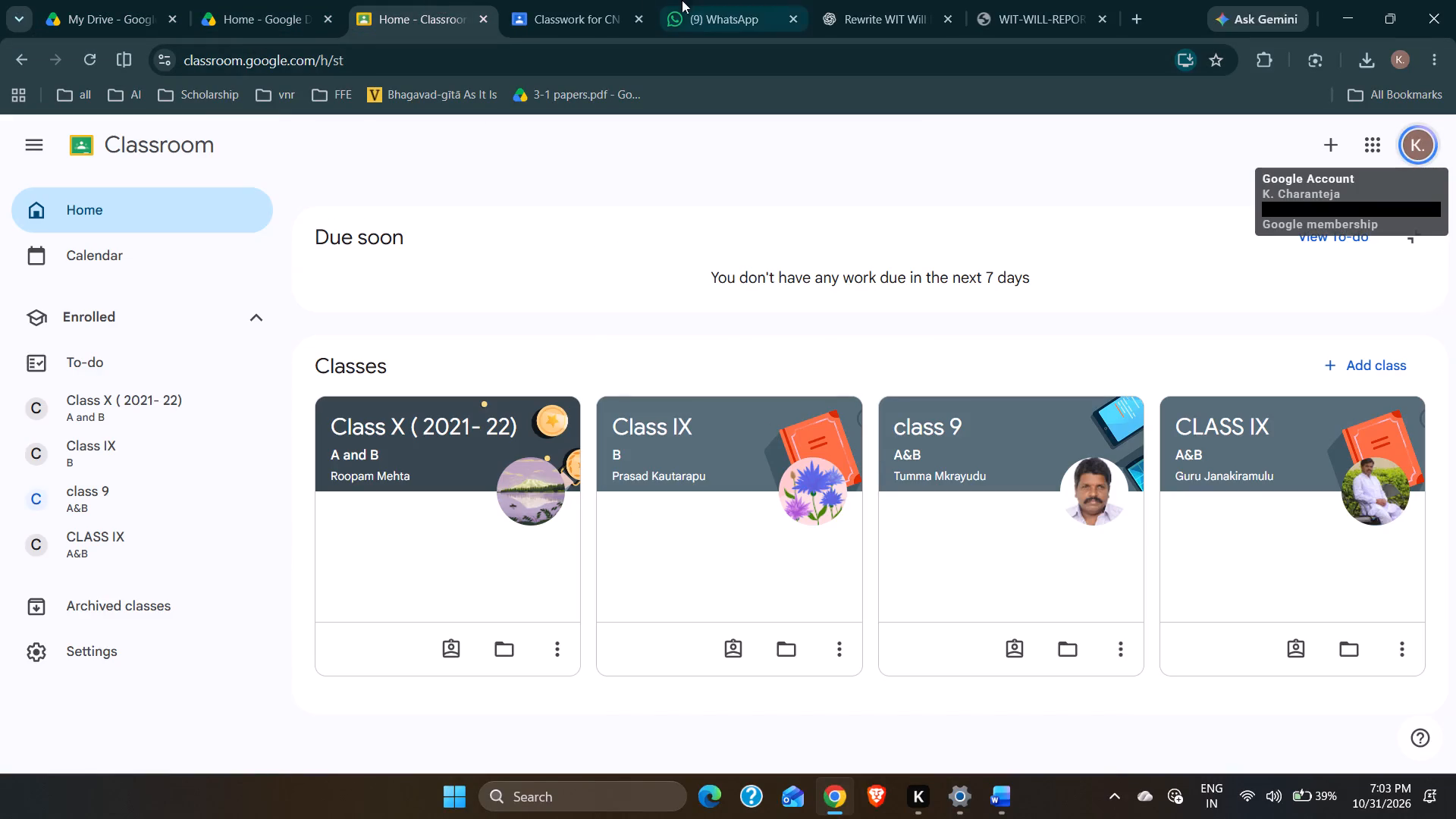
{"action": "left_click", "coordinate": [615, 0]}
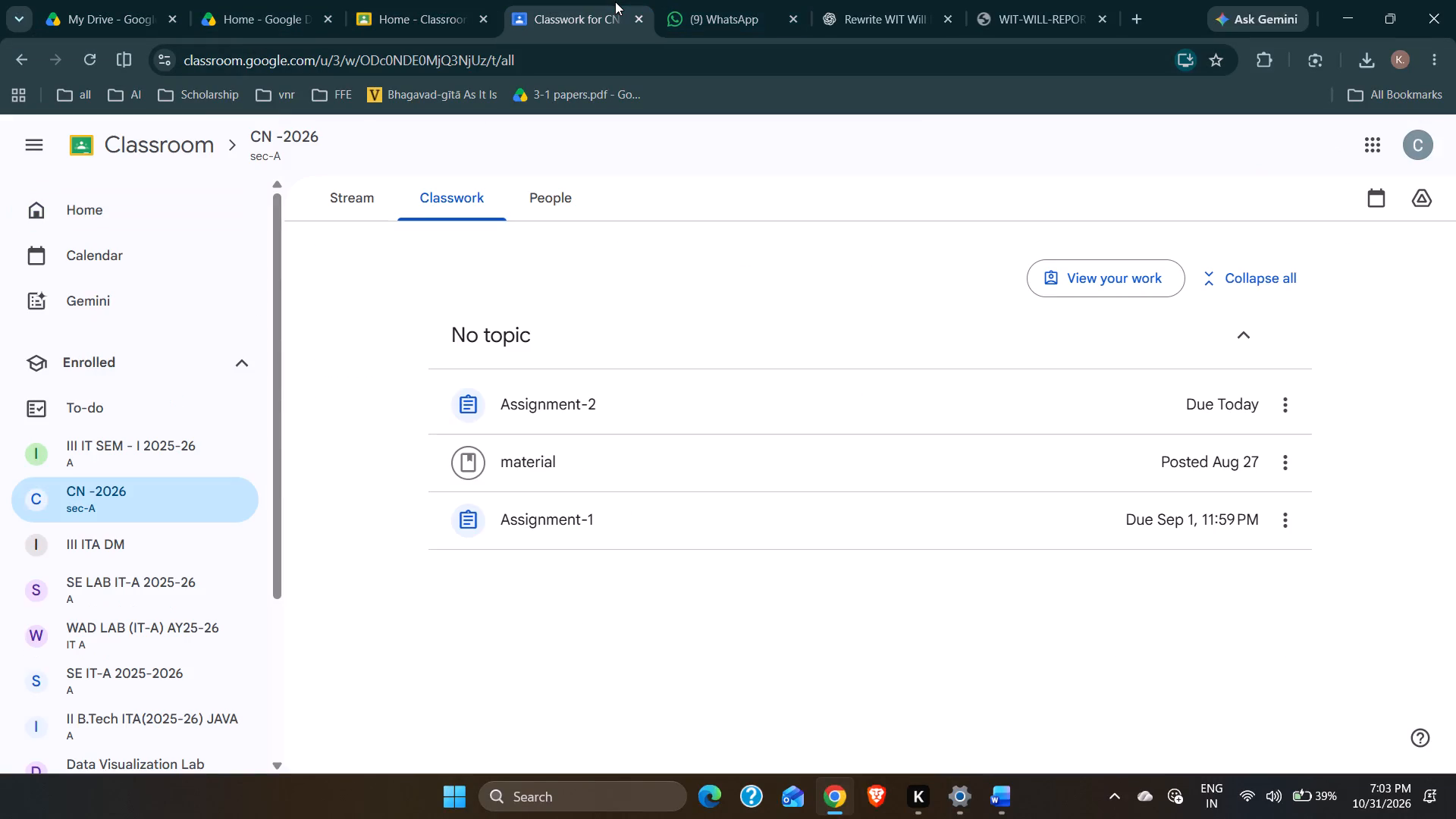
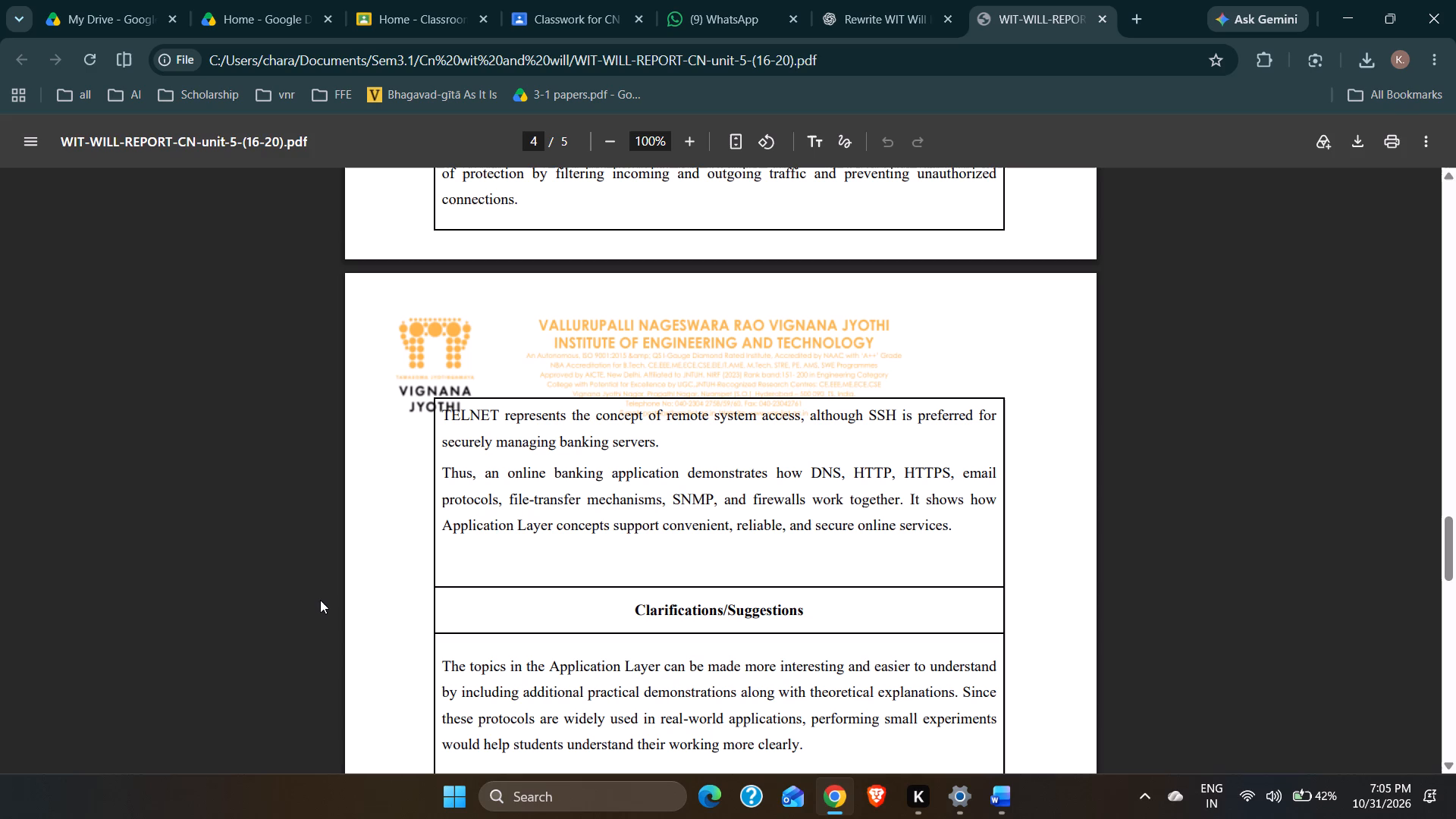
Review the exported PDF's "Clarifications/Suggestions" section on page 4 and its continuation through the end of page 5.
{"action": "scroll", "coordinate": [836, 500], "scroll_direction": "down", "scroll_amount": 2}
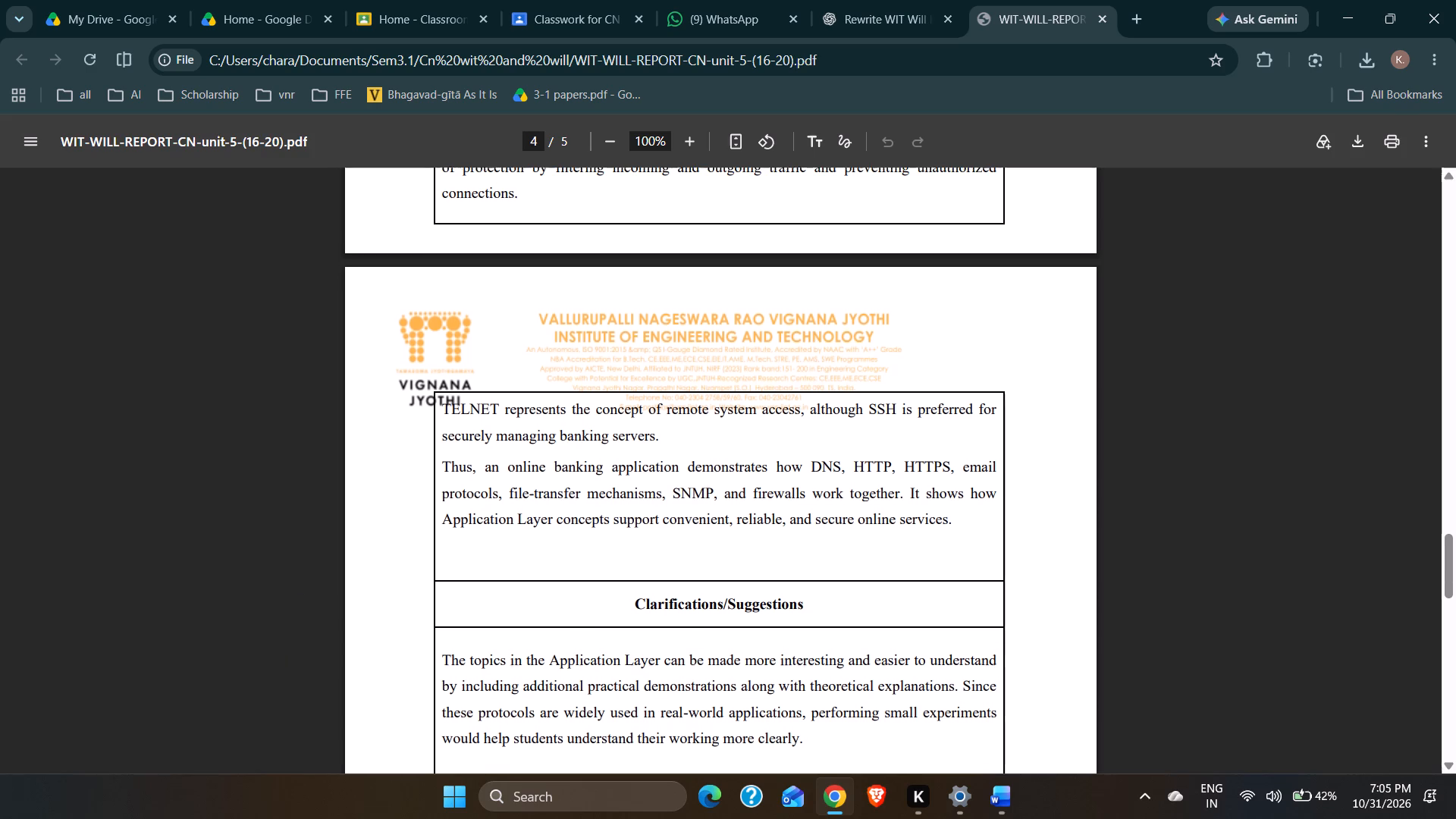
{"action": "scroll", "coordinate": [834, 505], "scroll_direction": "down", "scroll_amount": 2}
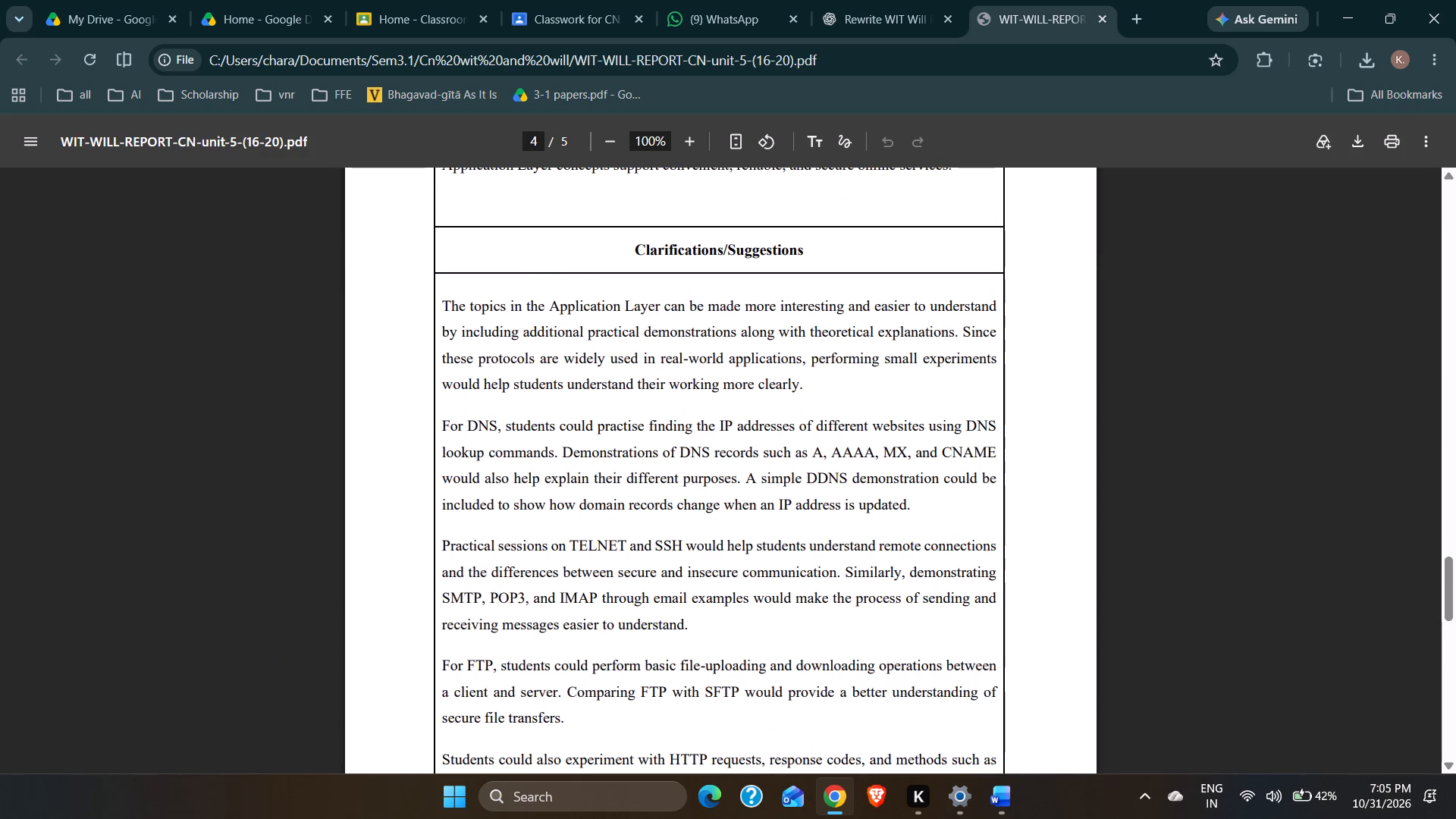
{"action": "left_click_drag", "start_coordinate": [440, 285], "coordinate": [488, 312]}
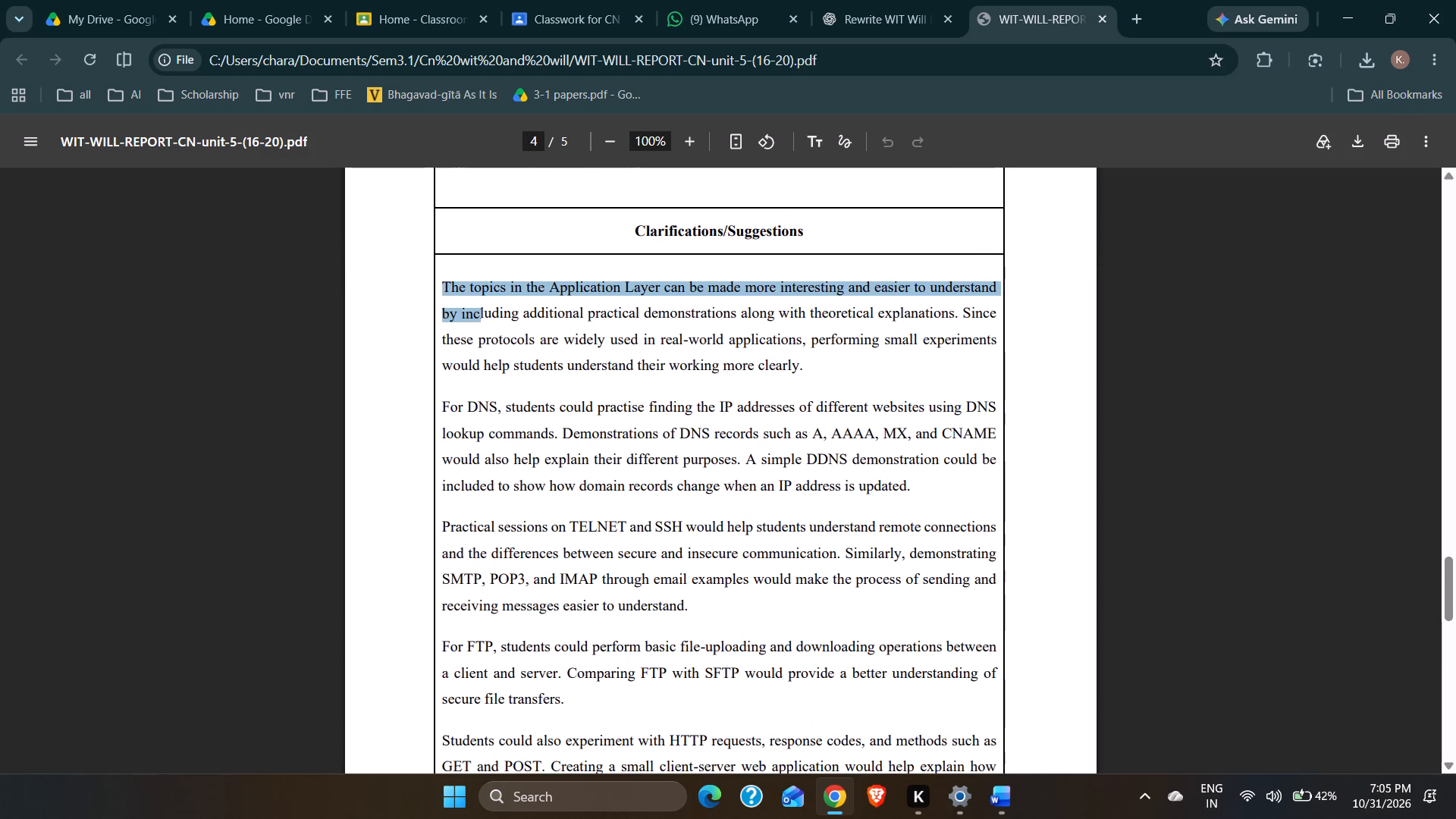
{"action": "left_click_drag", "start_coordinate": [488, 312], "coordinate": [943, 485]}
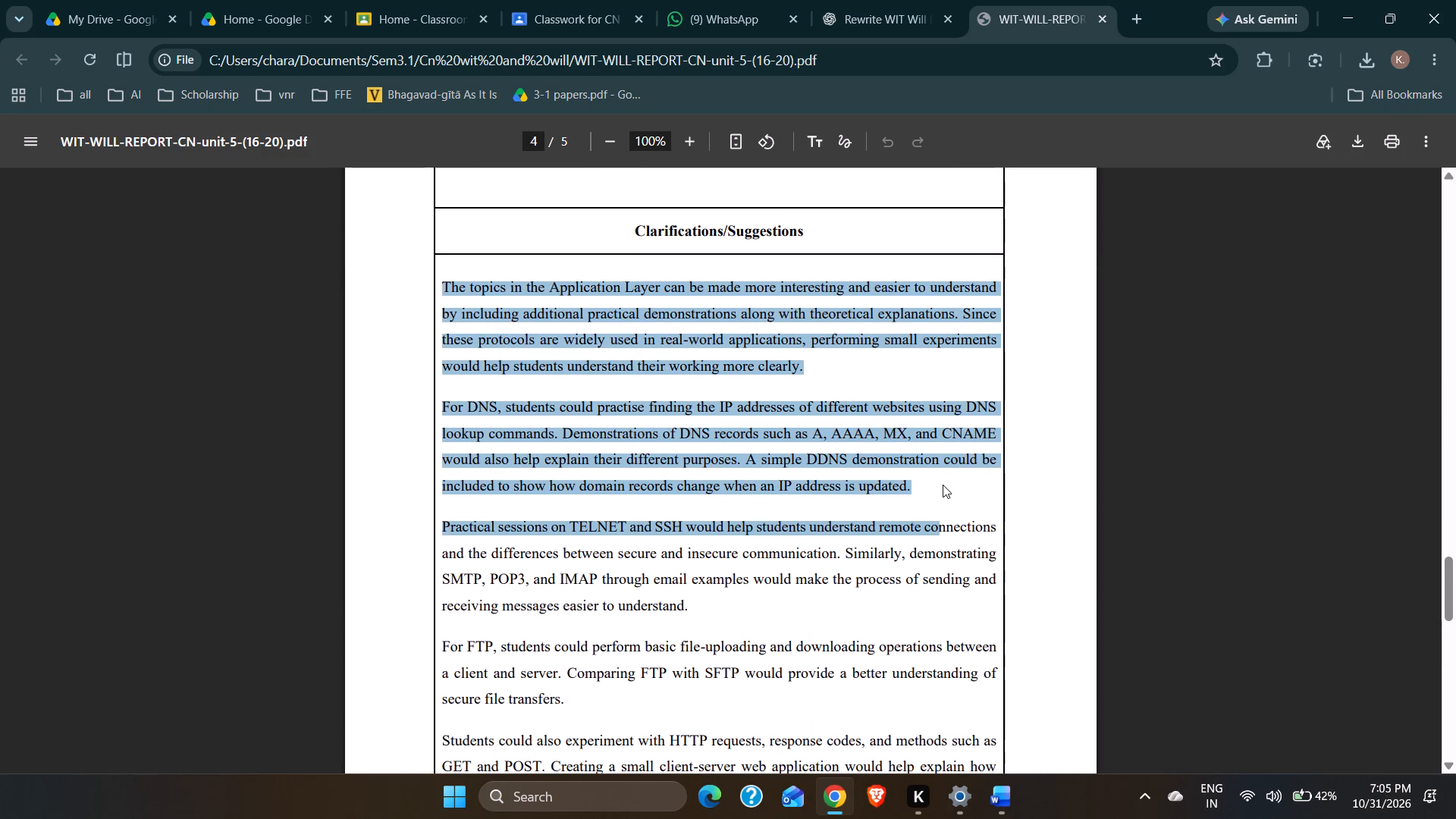
{"action": "left_click", "coordinate": [943, 486]}
{"action": "scroll", "coordinate": [935, 482], "scroll_direction": "up", "scroll_amount": 7}
{"action": "scroll", "coordinate": [927, 474], "scroll_direction": "down", "scroll_amount": 7}
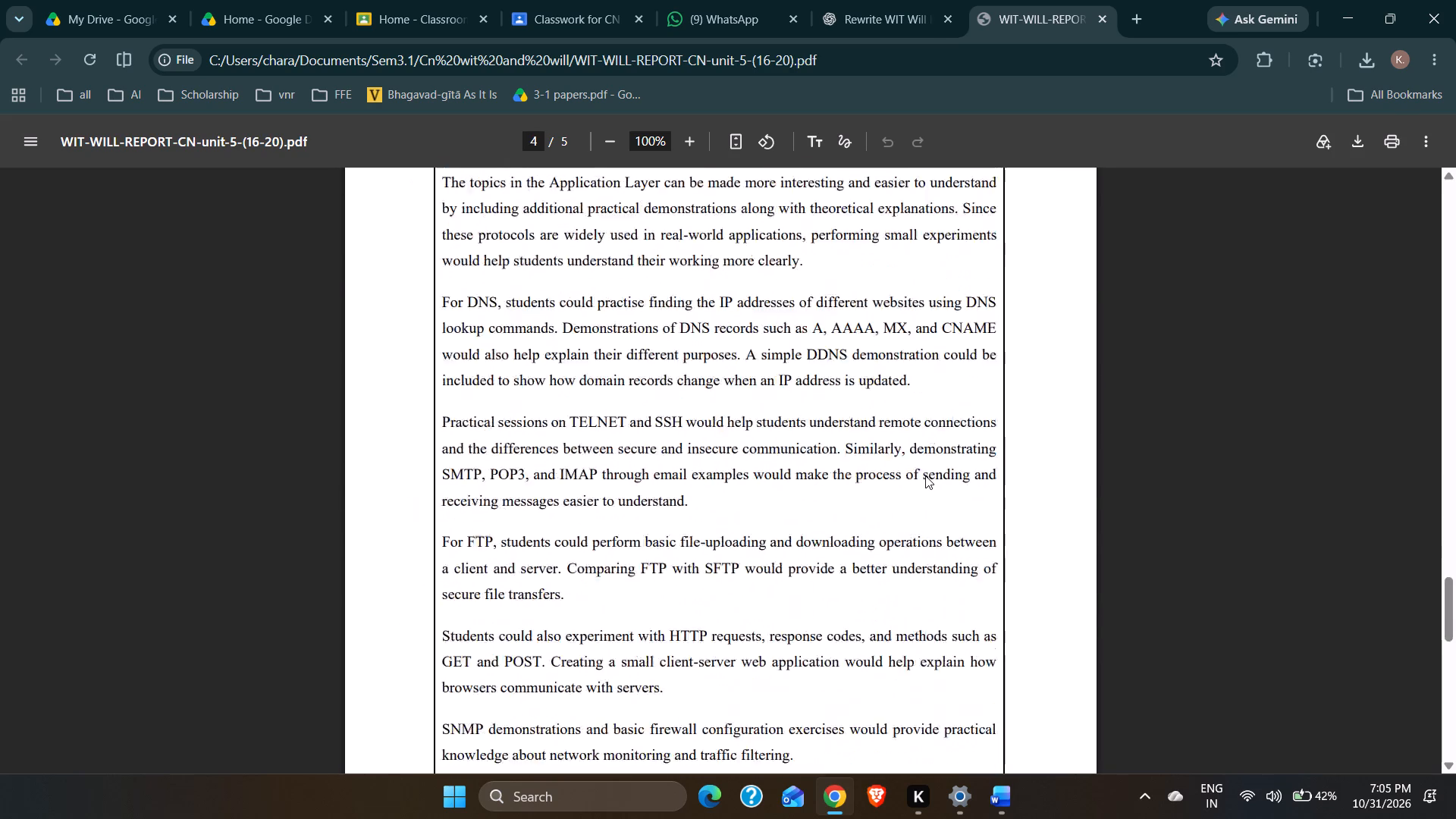
{"action": "scroll", "coordinate": [925, 475], "scroll_direction": "down", "scroll_amount": 19}
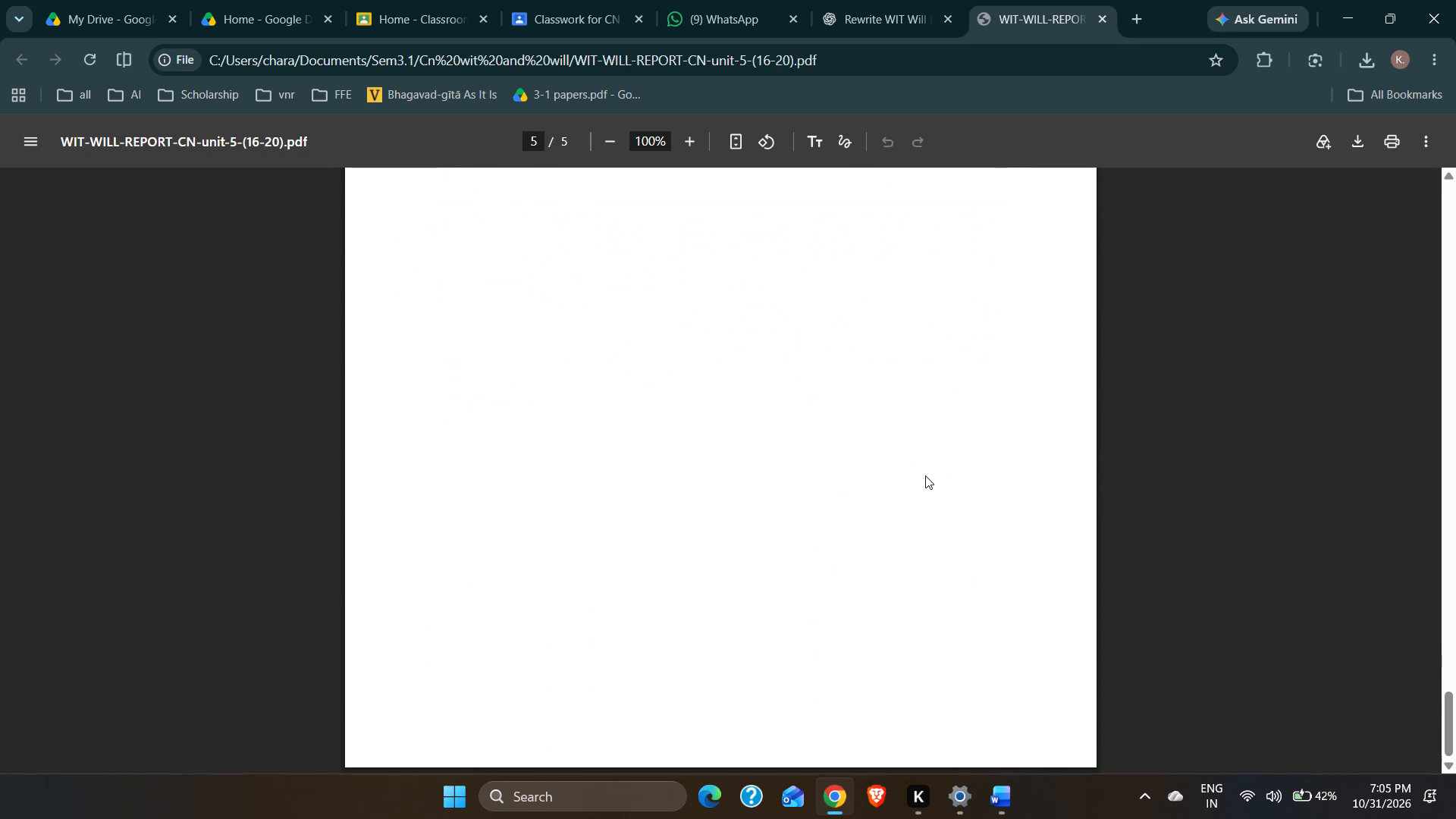
{"action": "scroll", "coordinate": [925, 475], "scroll_direction": "down", "scroll_amount": 8}
{"action": "scroll", "coordinate": [836, 504], "scroll_direction": "up", "scroll_amount": 9}
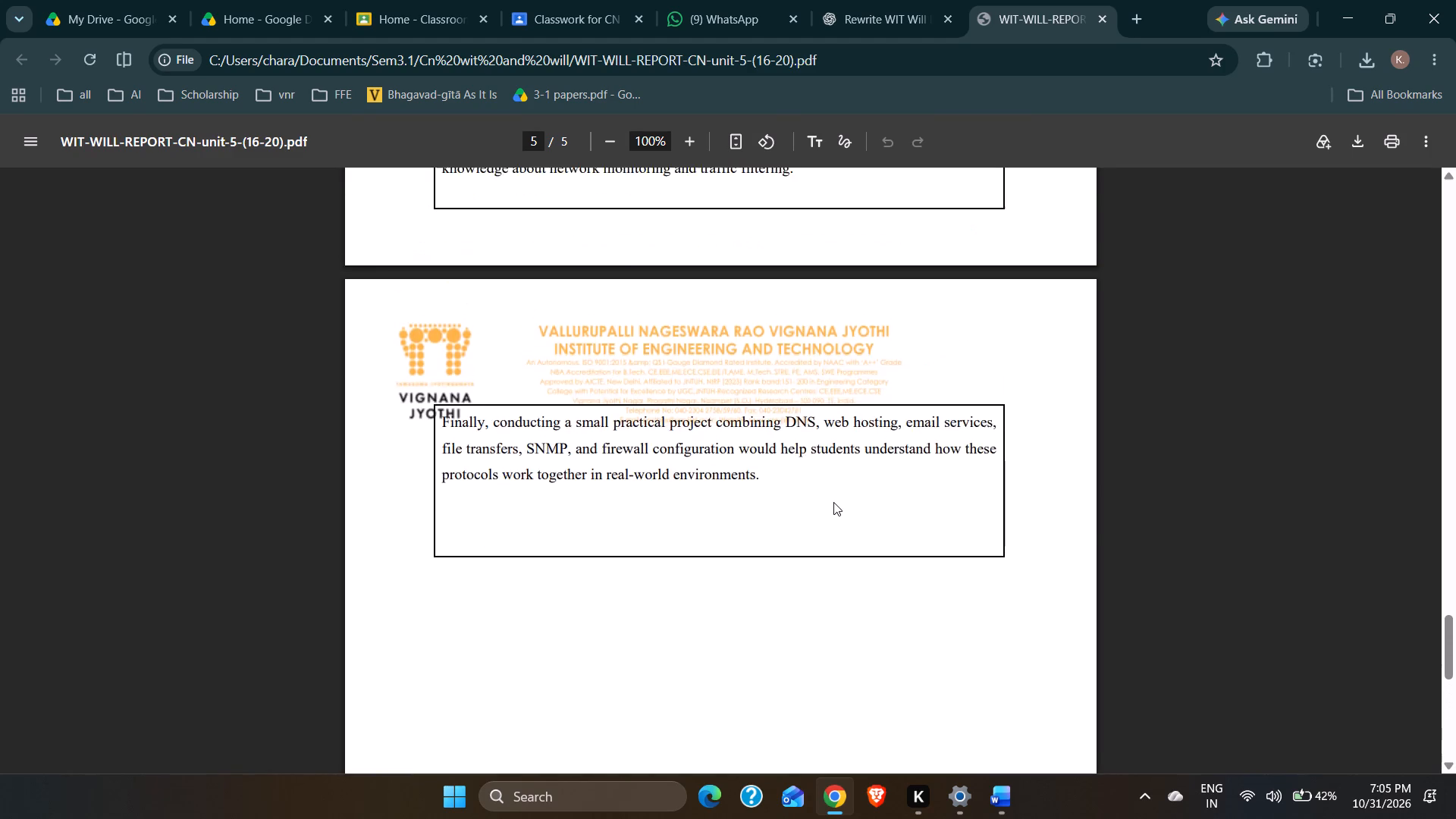
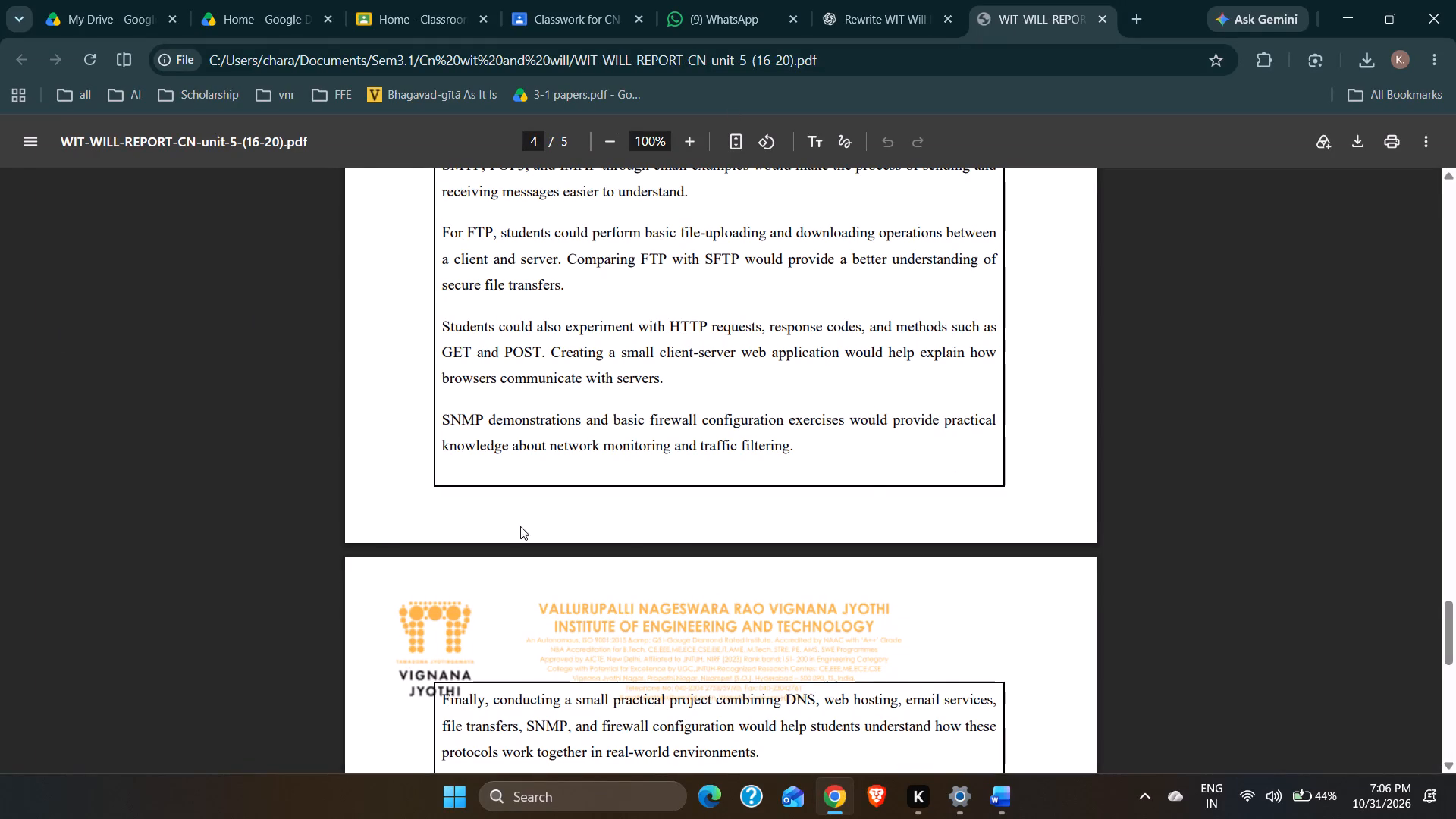
Recheck the exported PDF from page 5 back to page 1, examining how the tables sit below the college header.
{"action": "scroll", "coordinate": [682, 524], "scroll_direction": "down", "scroll_amount": 4}
{"action": "scroll", "coordinate": [612, 329], "scroll_direction": "up", "scroll_amount": 4}
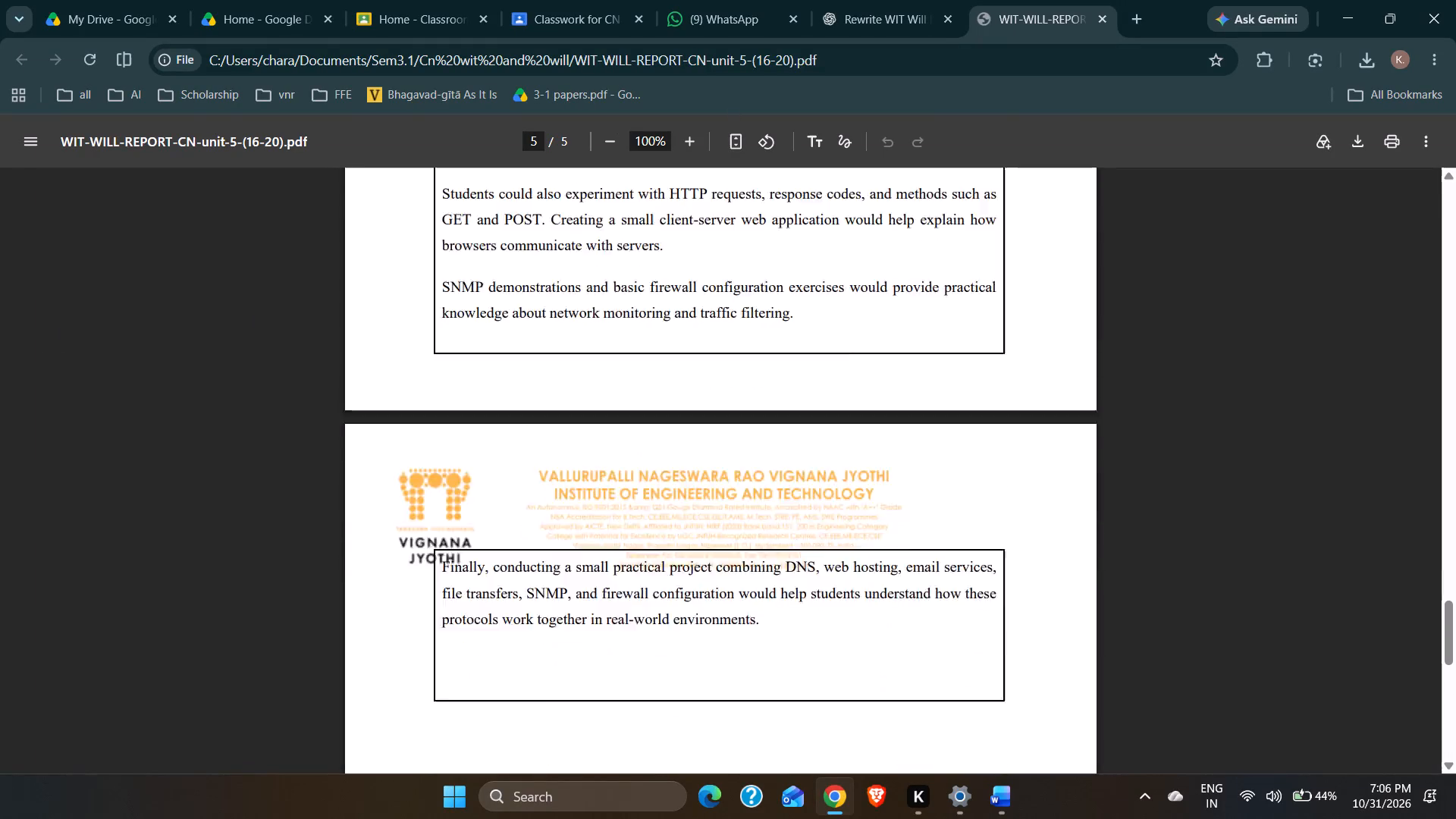
{"action": "scroll", "coordinate": [612, 329], "scroll_direction": "up", "scroll_amount": 15}
{"action": "scroll", "coordinate": [612, 329], "scroll_direction": "down", "scroll_amount": 4}
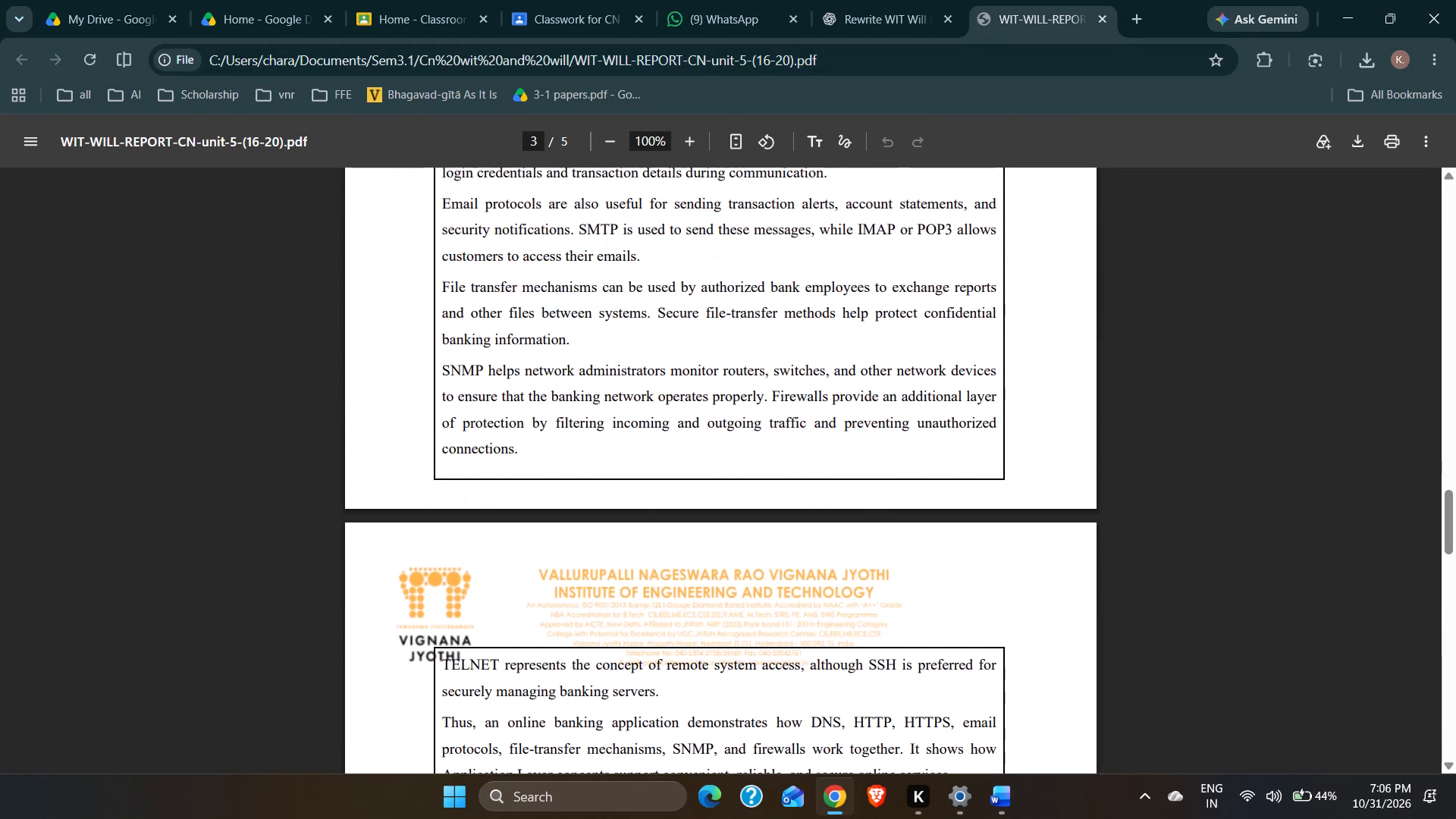
{"action": "scroll", "coordinate": [613, 362], "scroll_direction": "up", "scroll_amount": 13}
{"action": "scroll", "coordinate": [597, 403], "scroll_direction": "up", "scroll_amount": 20}
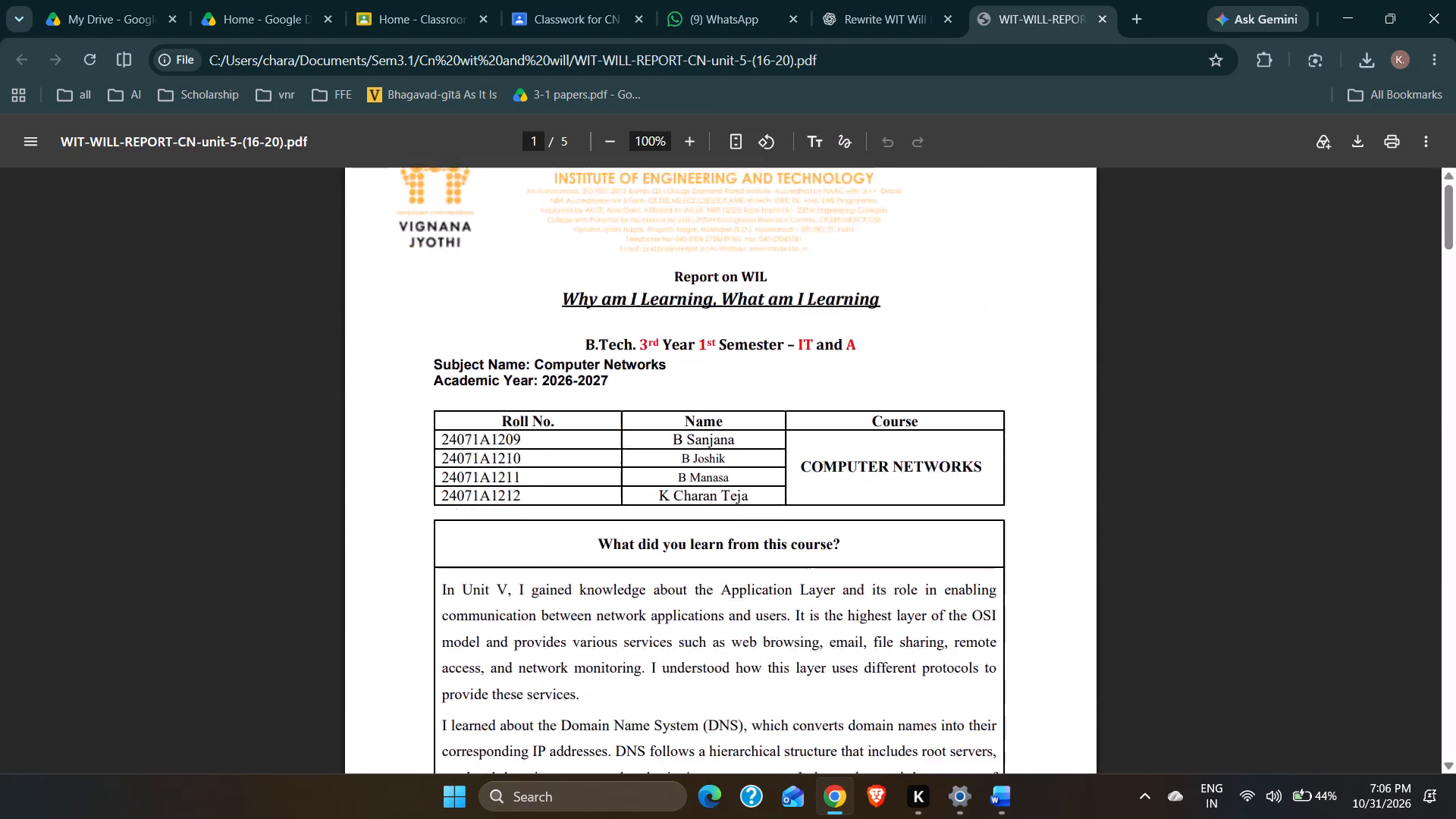
{"action": "scroll", "coordinate": [604, 413], "scroll_direction": "down", "scroll_amount": 3}
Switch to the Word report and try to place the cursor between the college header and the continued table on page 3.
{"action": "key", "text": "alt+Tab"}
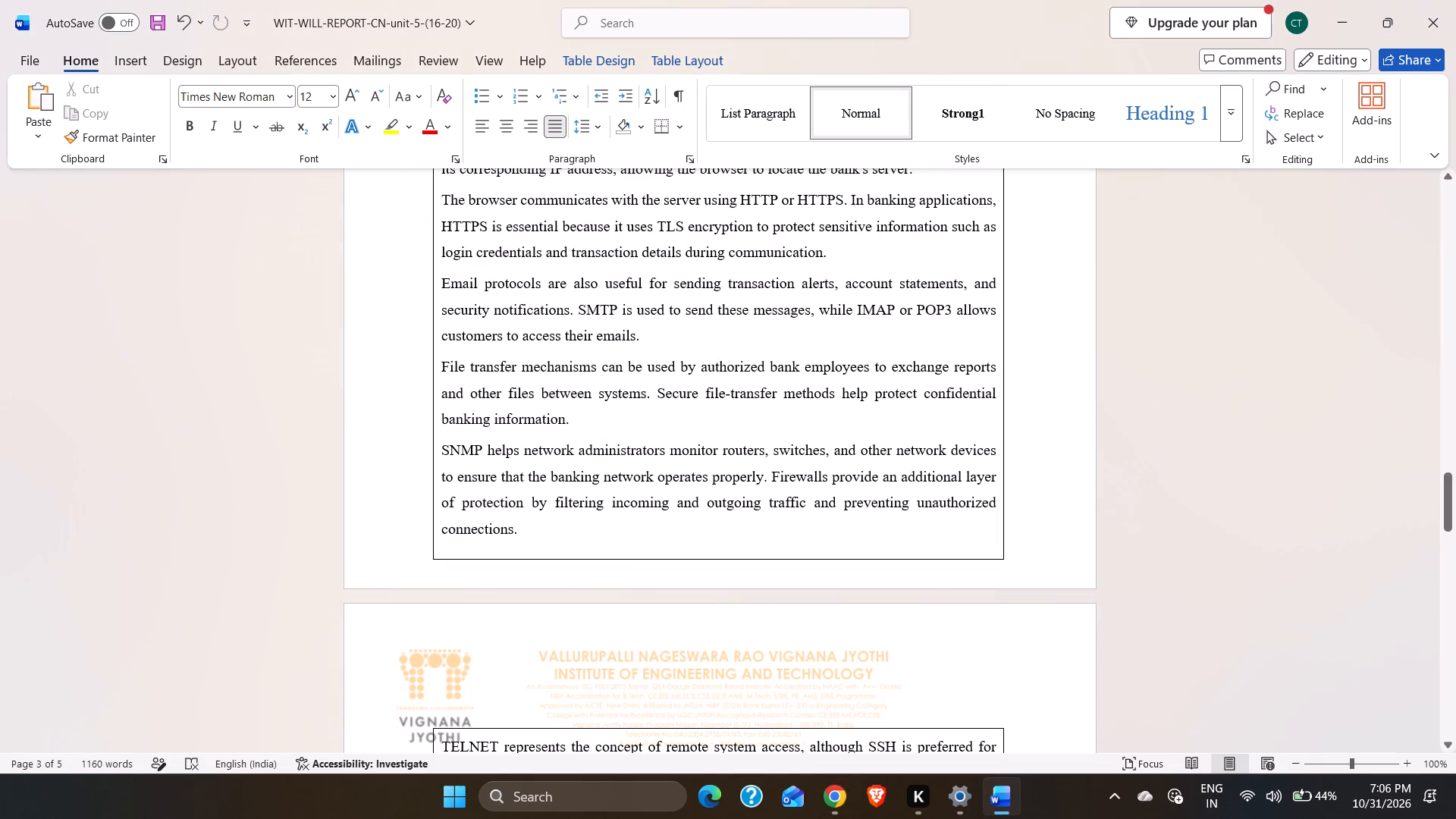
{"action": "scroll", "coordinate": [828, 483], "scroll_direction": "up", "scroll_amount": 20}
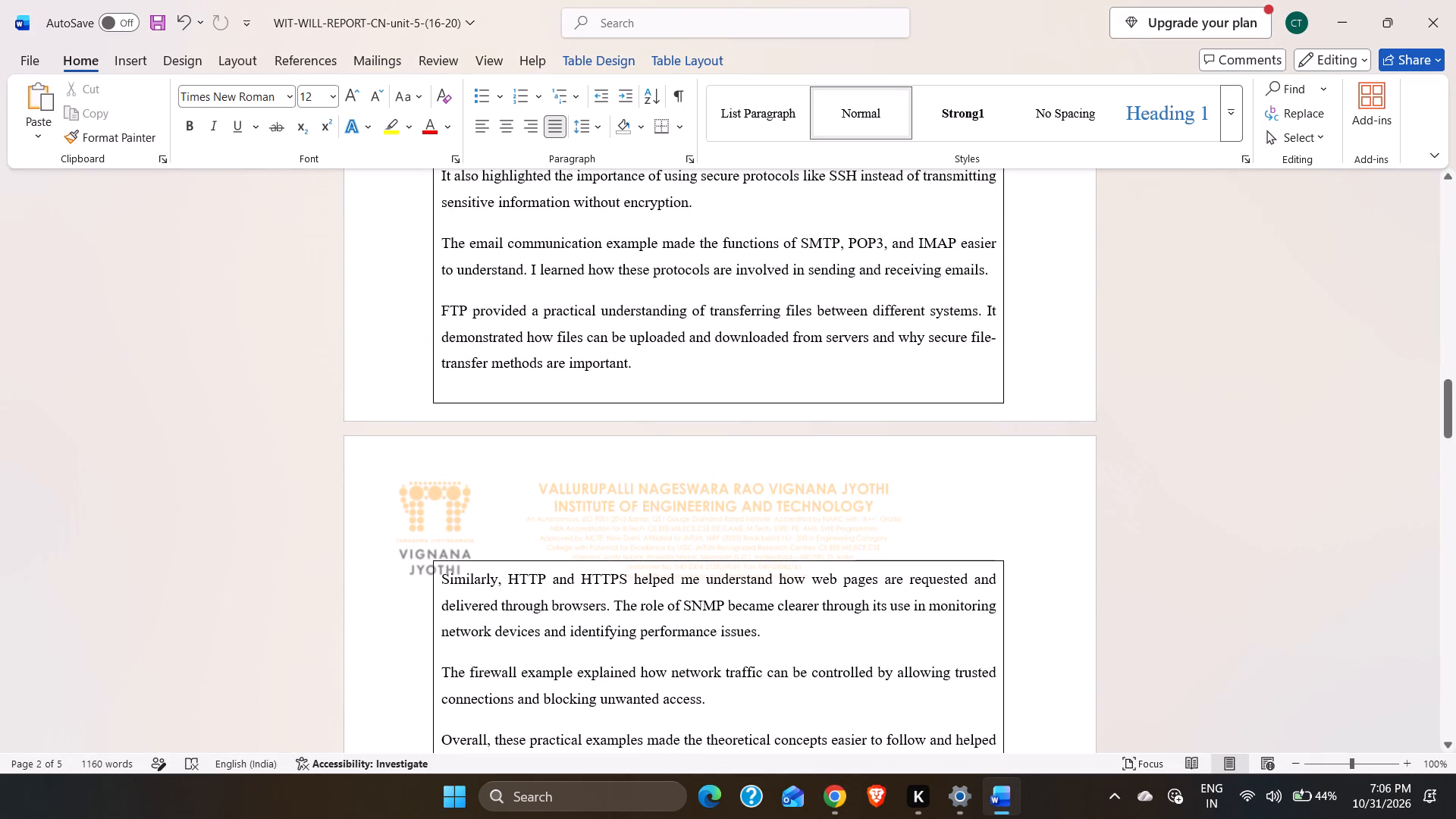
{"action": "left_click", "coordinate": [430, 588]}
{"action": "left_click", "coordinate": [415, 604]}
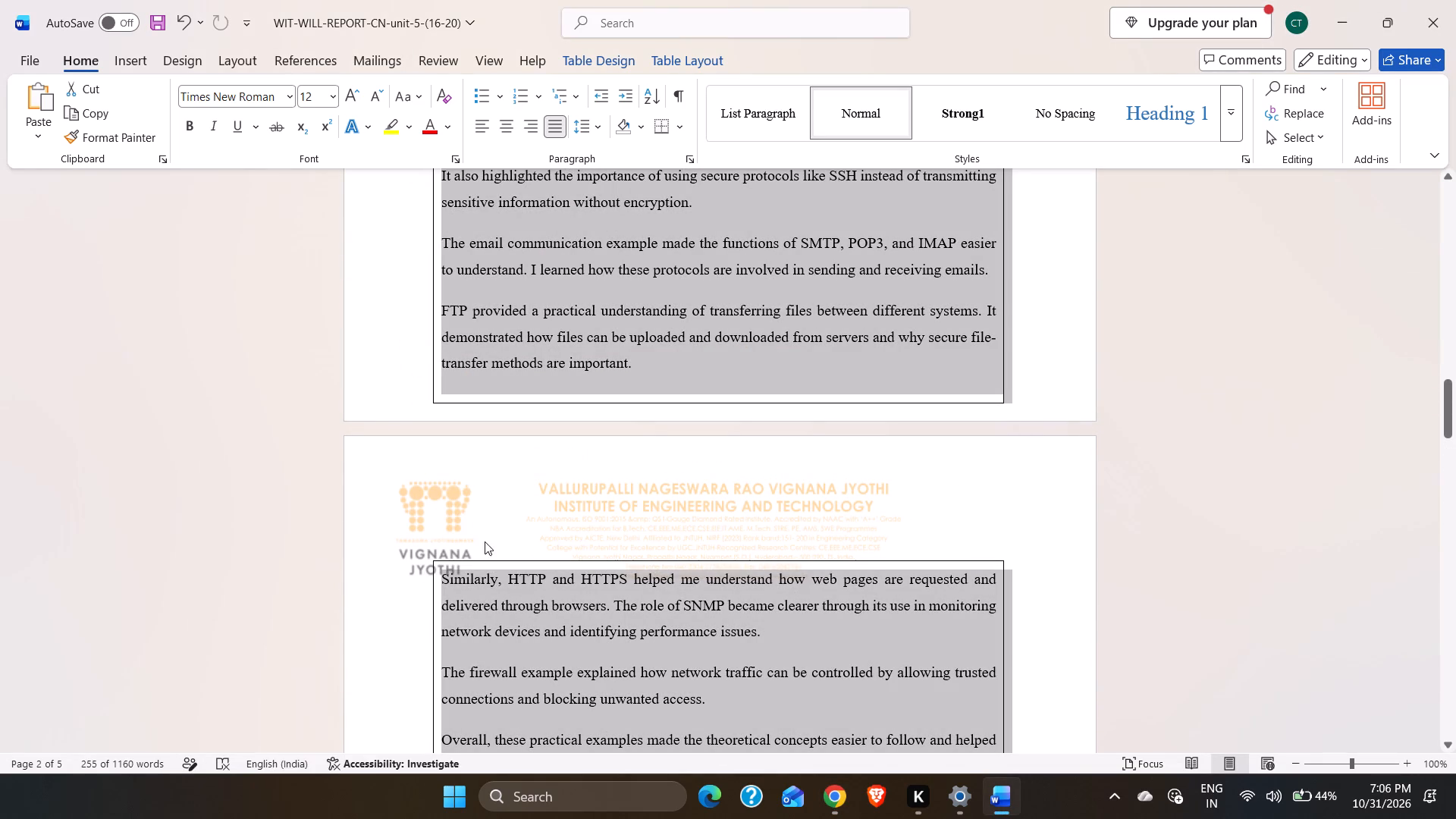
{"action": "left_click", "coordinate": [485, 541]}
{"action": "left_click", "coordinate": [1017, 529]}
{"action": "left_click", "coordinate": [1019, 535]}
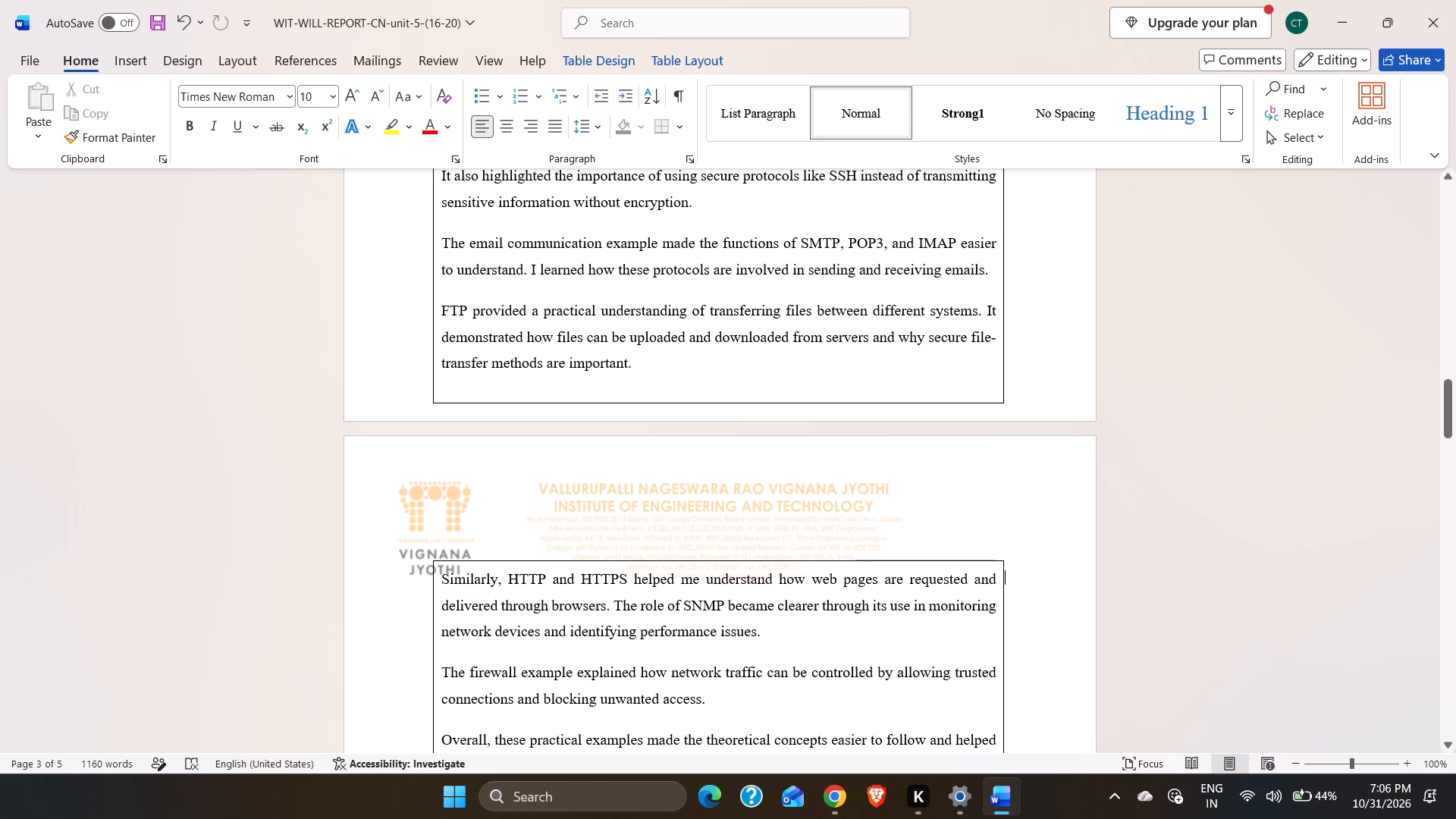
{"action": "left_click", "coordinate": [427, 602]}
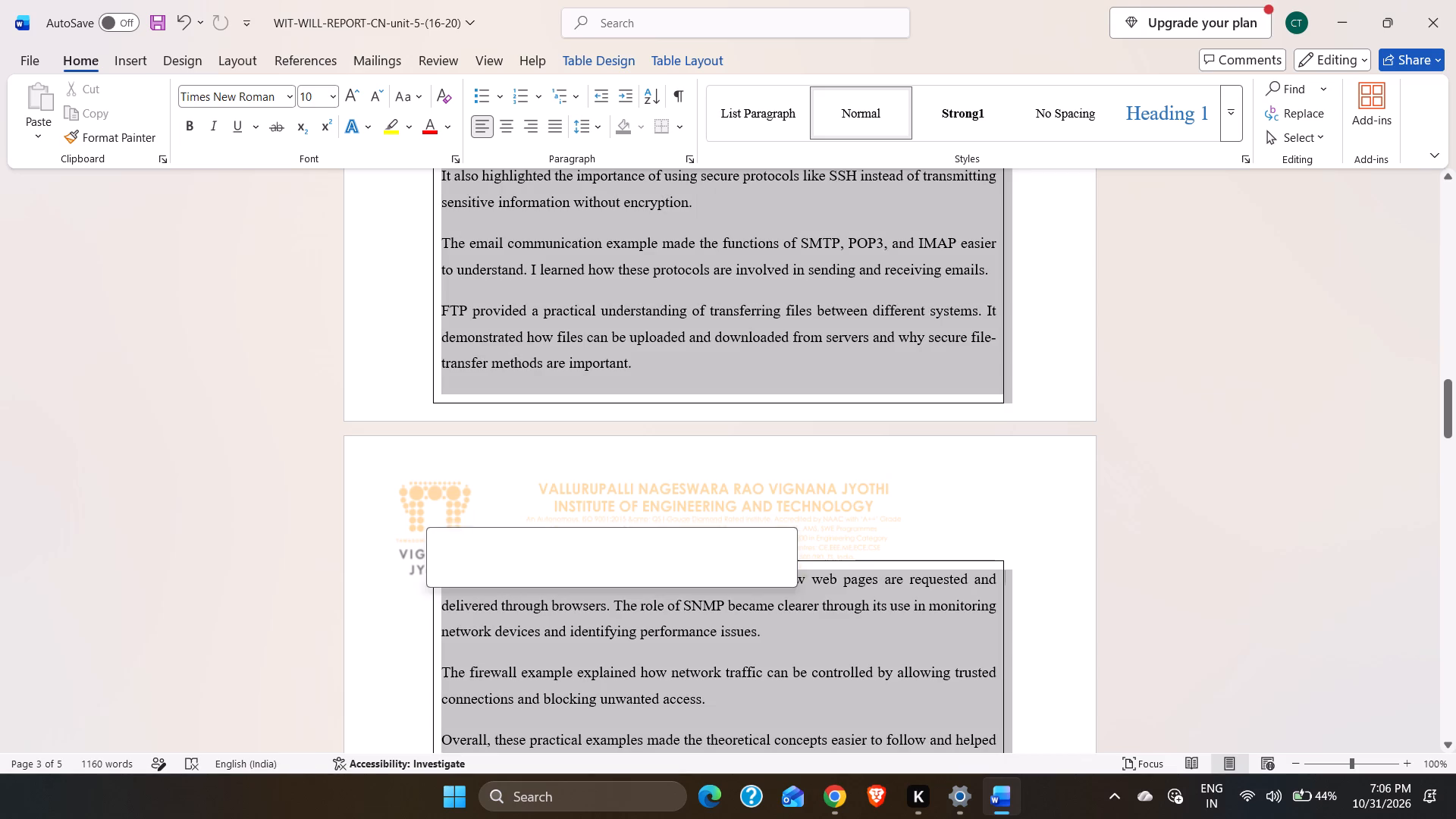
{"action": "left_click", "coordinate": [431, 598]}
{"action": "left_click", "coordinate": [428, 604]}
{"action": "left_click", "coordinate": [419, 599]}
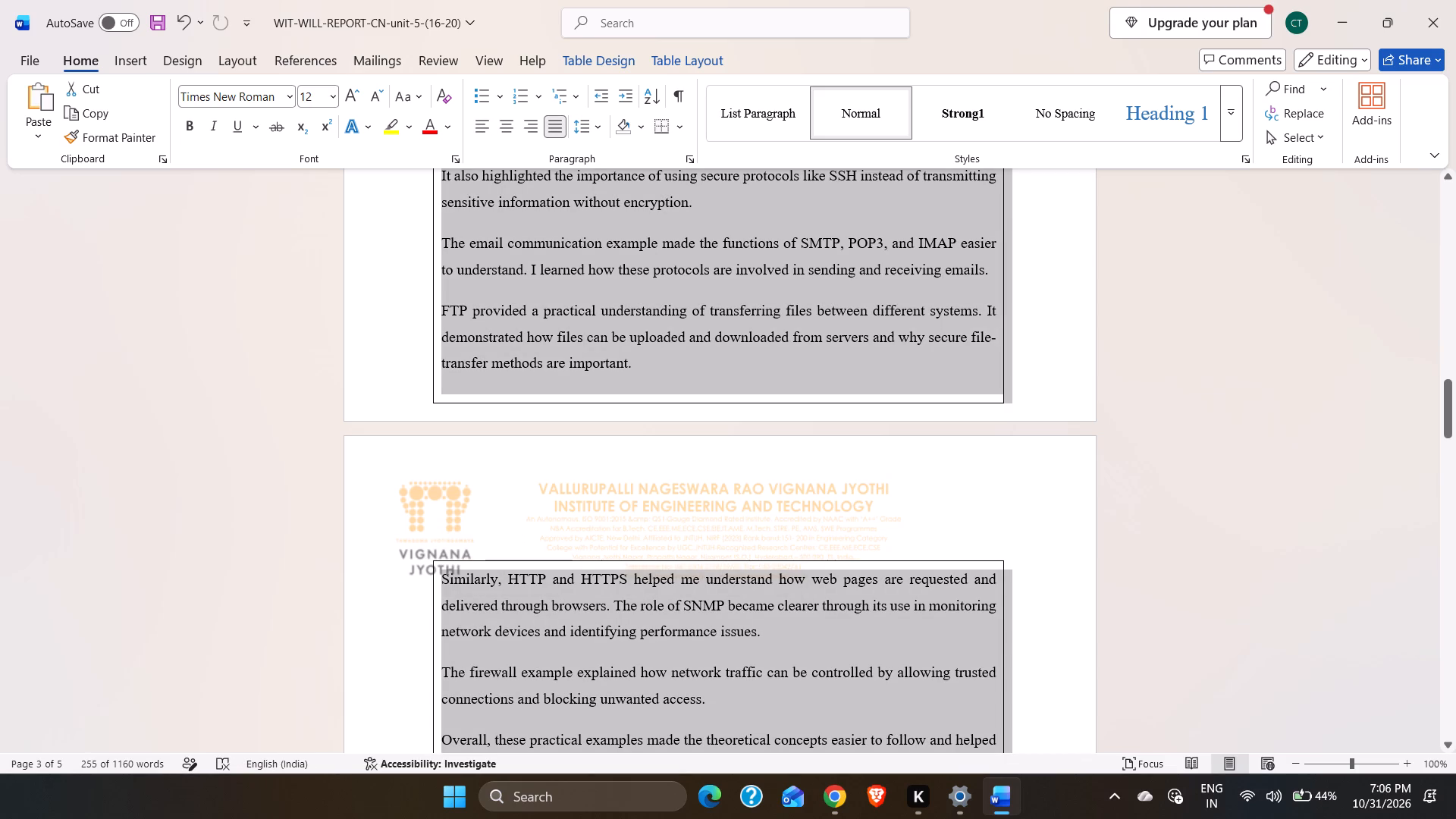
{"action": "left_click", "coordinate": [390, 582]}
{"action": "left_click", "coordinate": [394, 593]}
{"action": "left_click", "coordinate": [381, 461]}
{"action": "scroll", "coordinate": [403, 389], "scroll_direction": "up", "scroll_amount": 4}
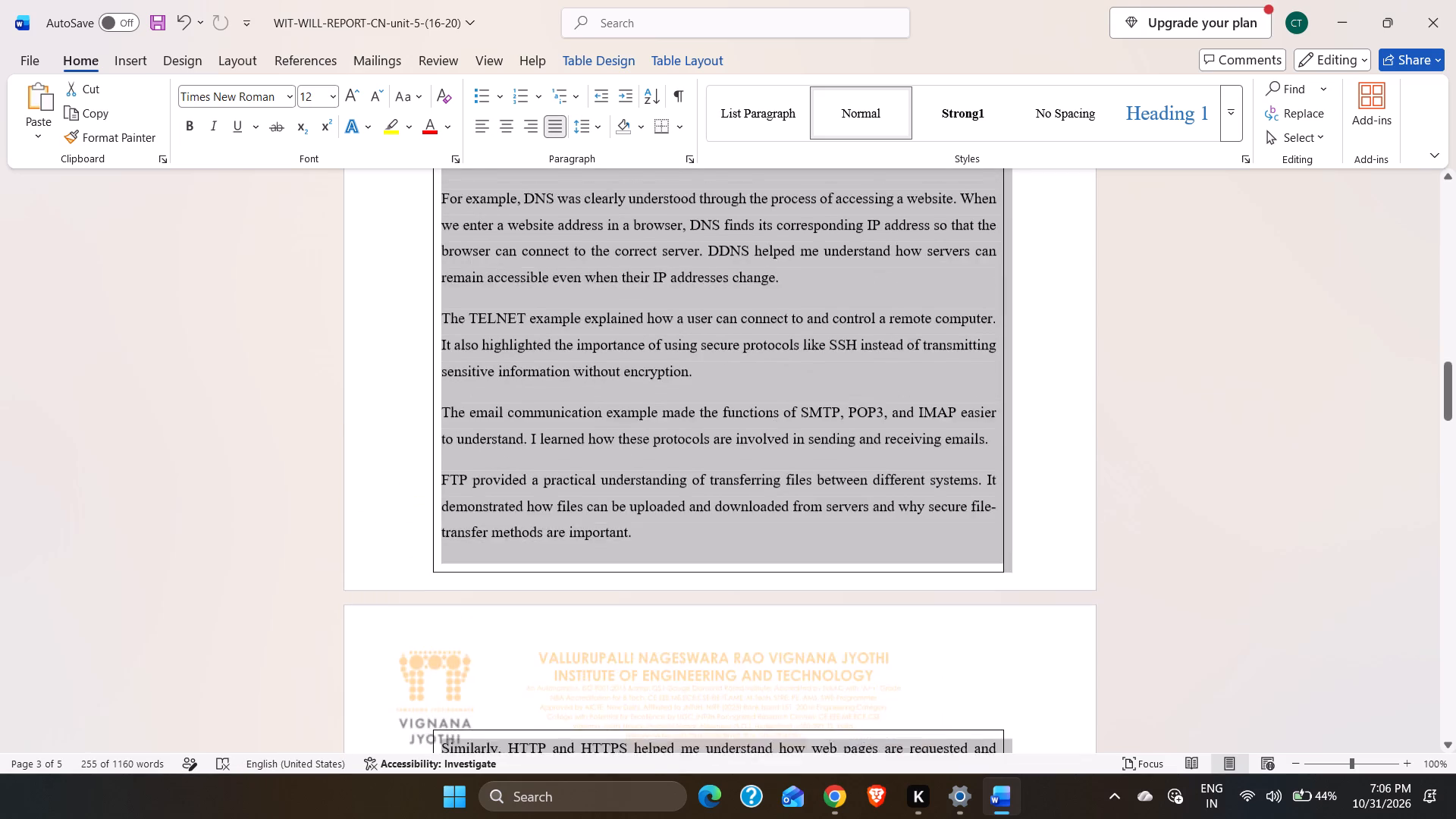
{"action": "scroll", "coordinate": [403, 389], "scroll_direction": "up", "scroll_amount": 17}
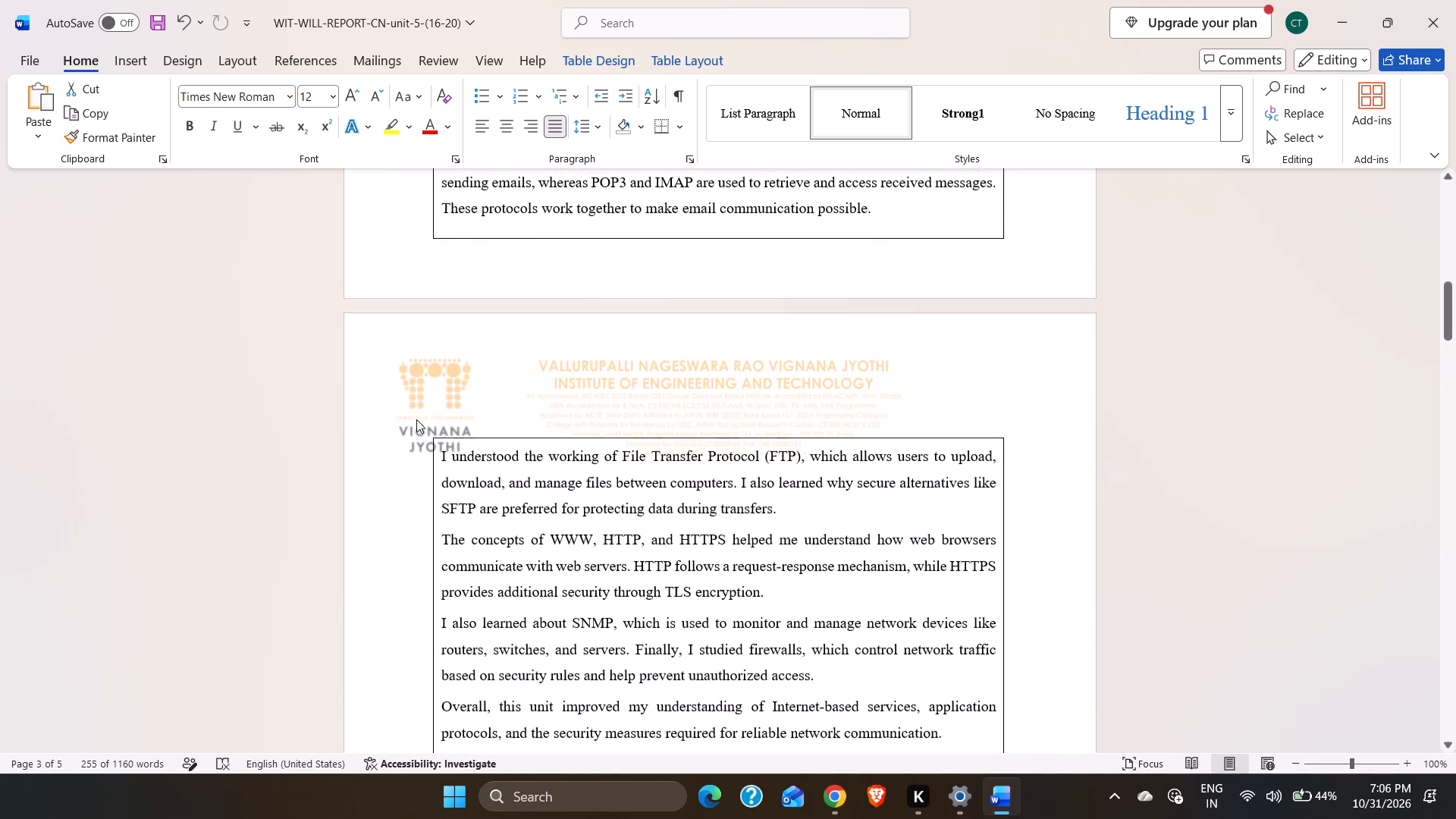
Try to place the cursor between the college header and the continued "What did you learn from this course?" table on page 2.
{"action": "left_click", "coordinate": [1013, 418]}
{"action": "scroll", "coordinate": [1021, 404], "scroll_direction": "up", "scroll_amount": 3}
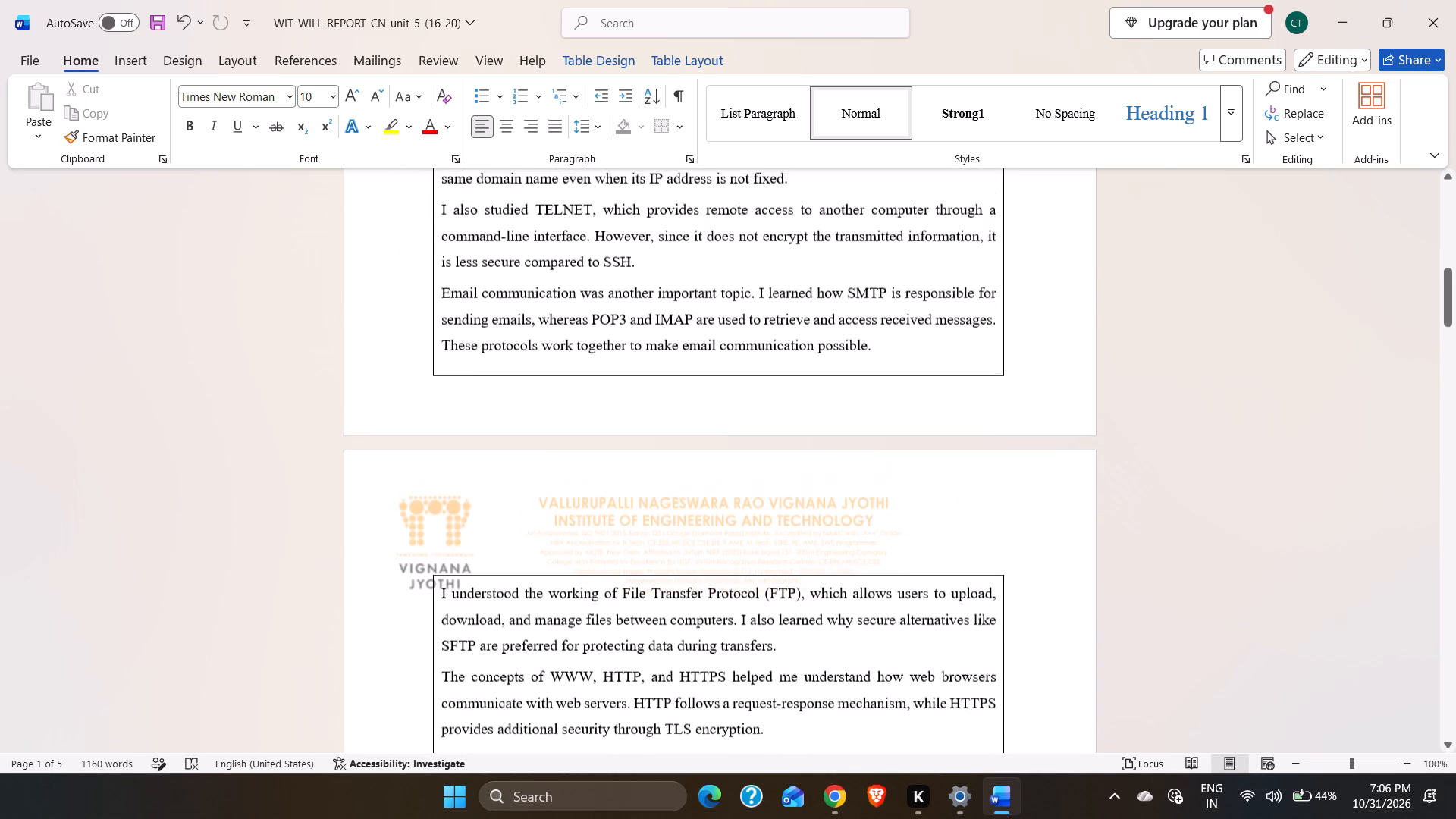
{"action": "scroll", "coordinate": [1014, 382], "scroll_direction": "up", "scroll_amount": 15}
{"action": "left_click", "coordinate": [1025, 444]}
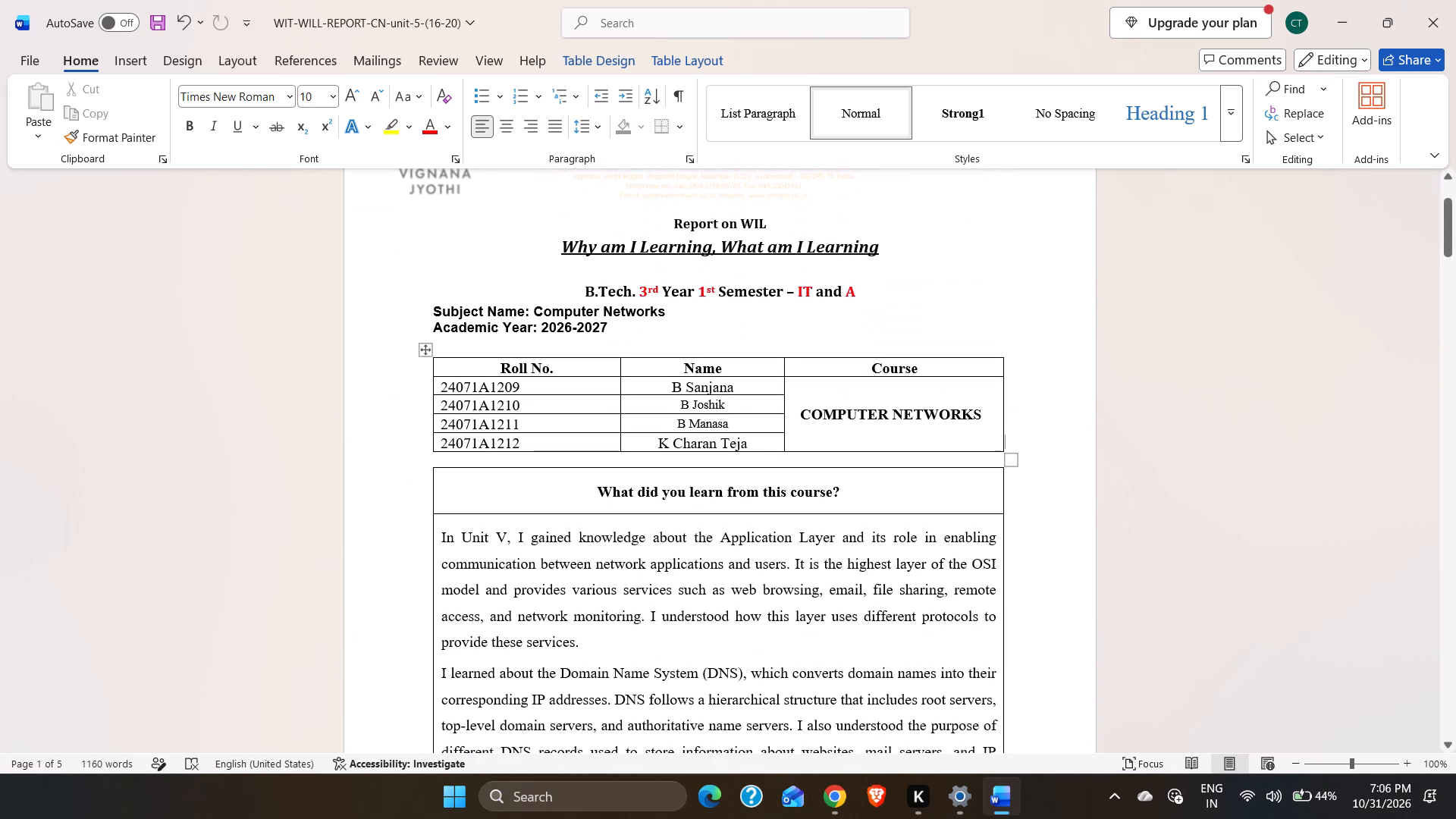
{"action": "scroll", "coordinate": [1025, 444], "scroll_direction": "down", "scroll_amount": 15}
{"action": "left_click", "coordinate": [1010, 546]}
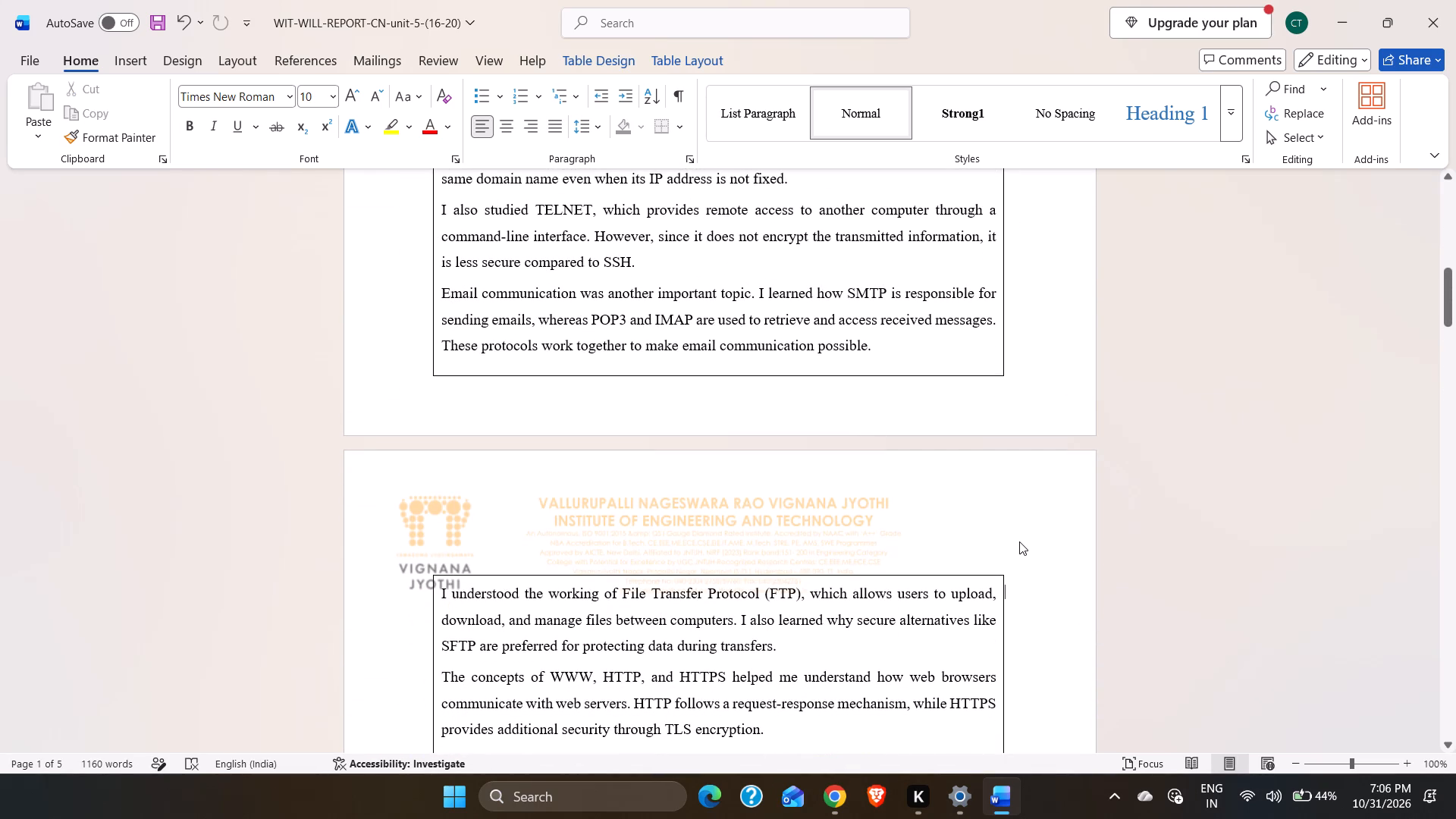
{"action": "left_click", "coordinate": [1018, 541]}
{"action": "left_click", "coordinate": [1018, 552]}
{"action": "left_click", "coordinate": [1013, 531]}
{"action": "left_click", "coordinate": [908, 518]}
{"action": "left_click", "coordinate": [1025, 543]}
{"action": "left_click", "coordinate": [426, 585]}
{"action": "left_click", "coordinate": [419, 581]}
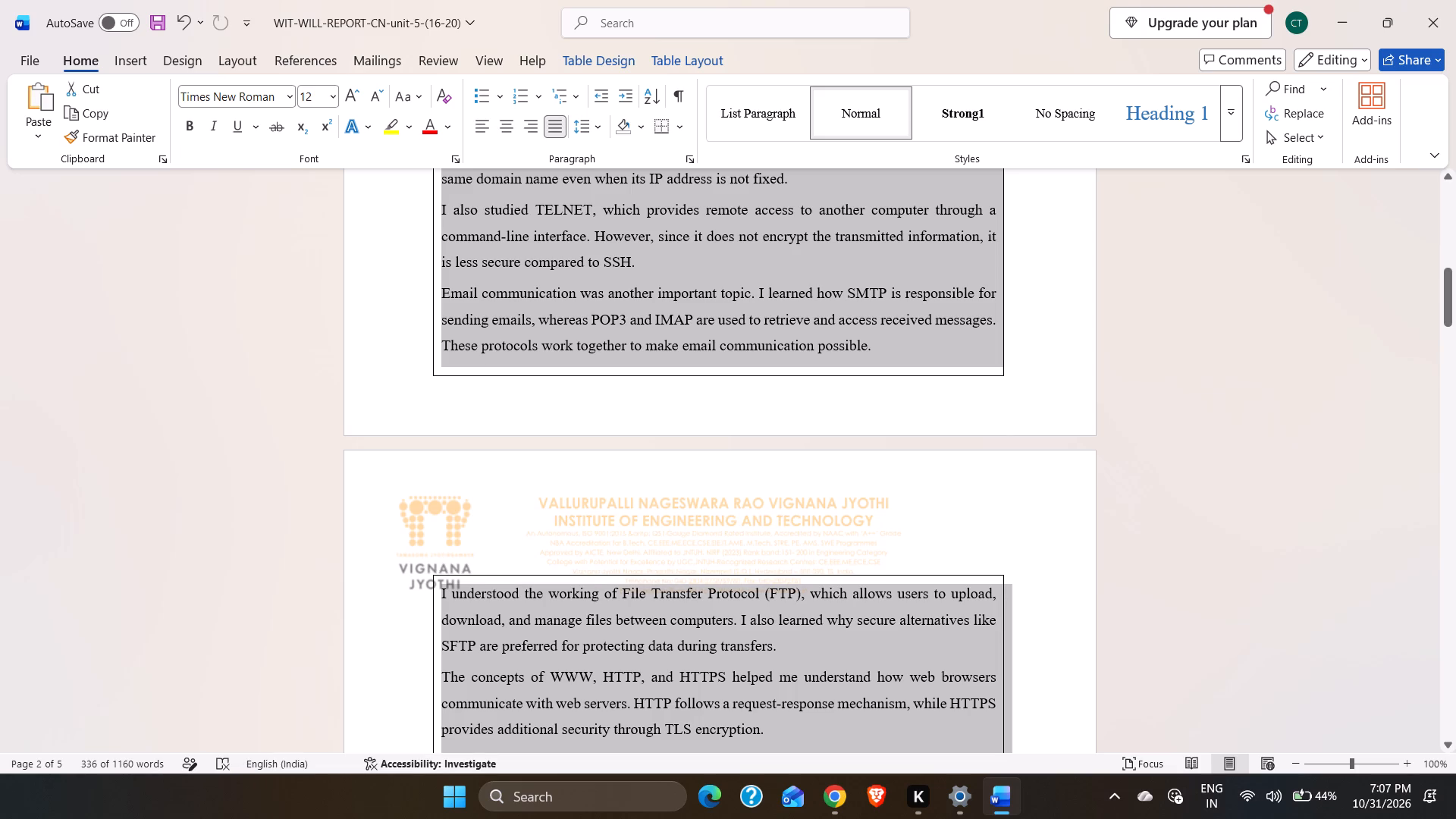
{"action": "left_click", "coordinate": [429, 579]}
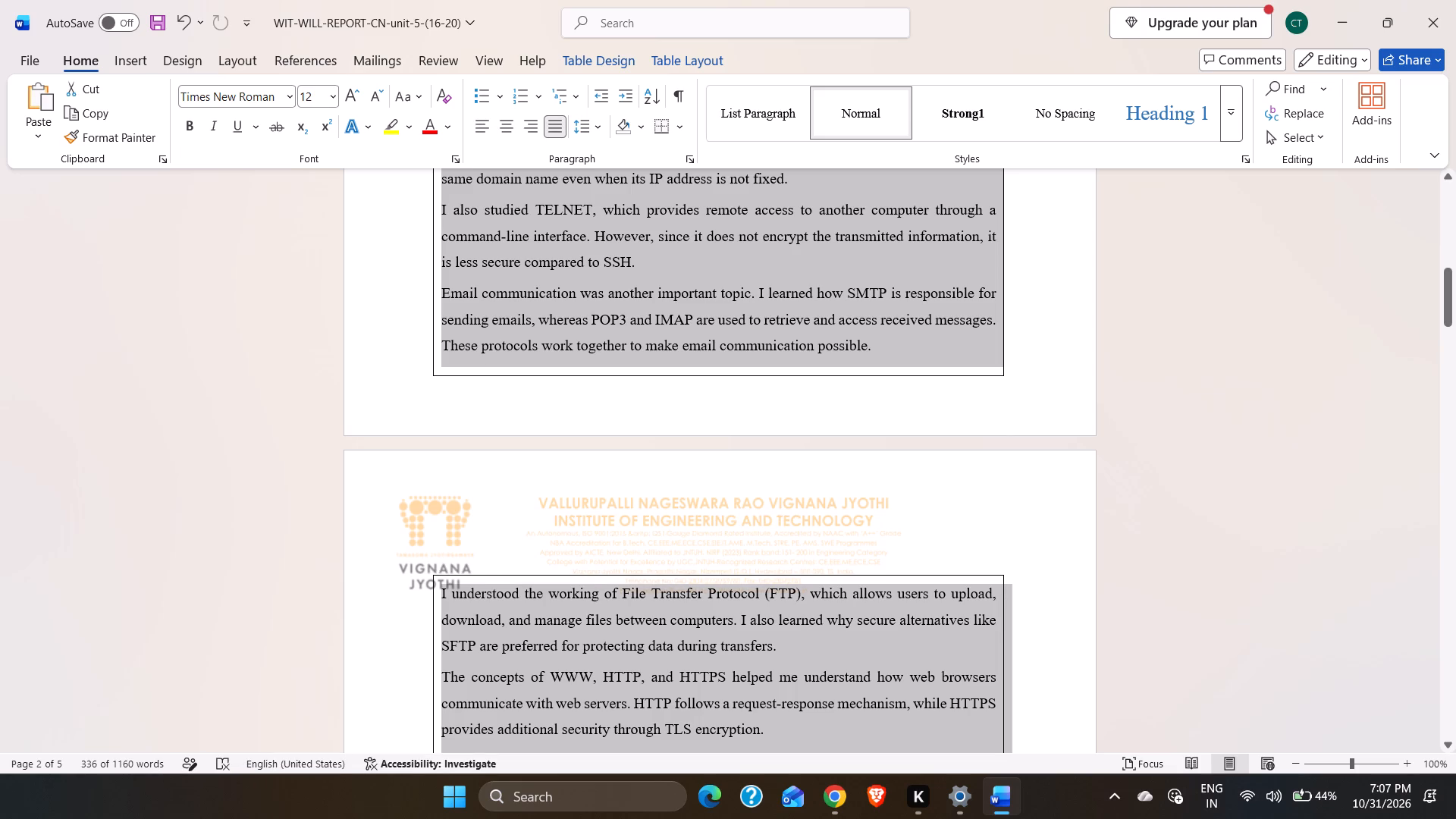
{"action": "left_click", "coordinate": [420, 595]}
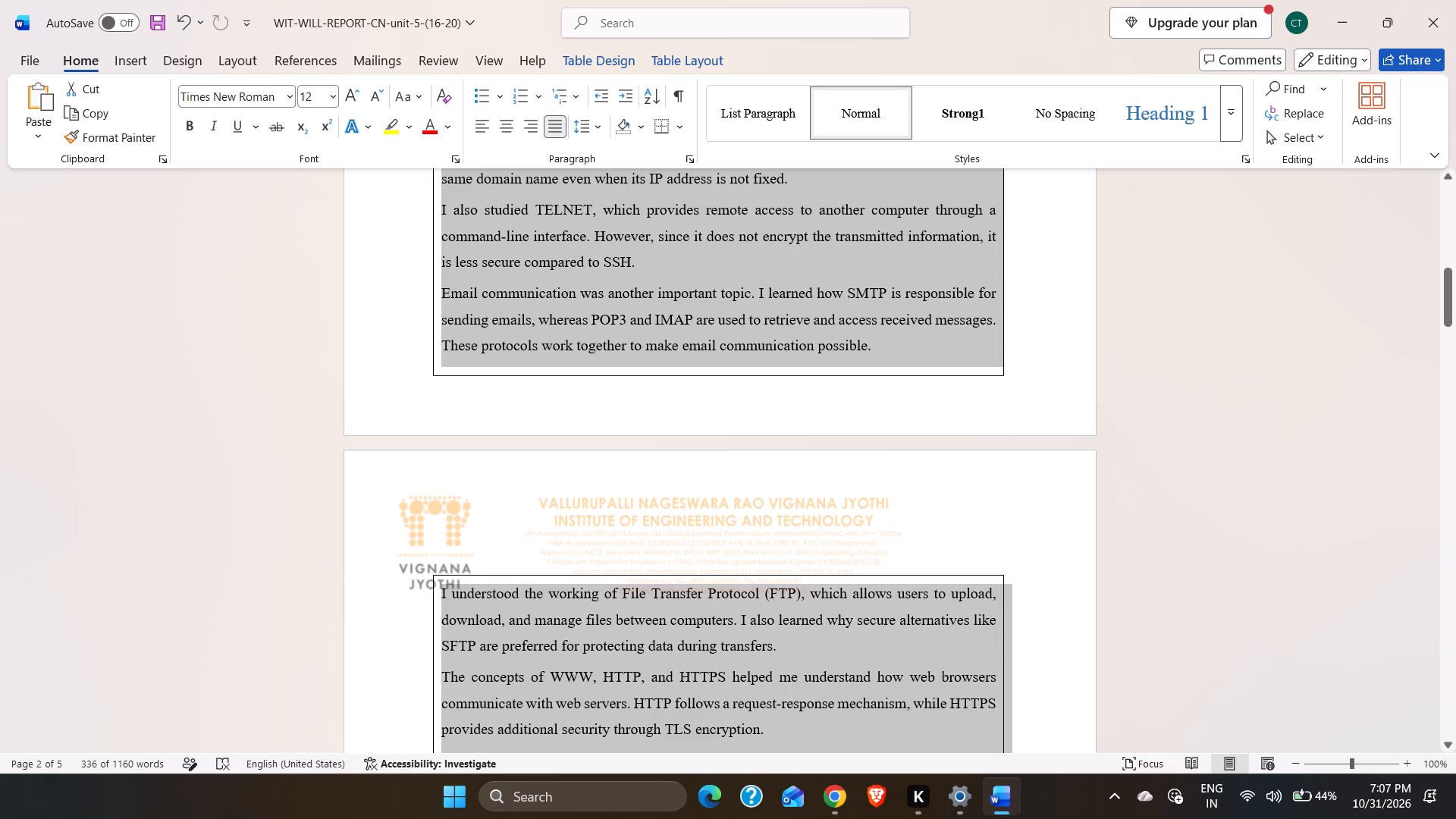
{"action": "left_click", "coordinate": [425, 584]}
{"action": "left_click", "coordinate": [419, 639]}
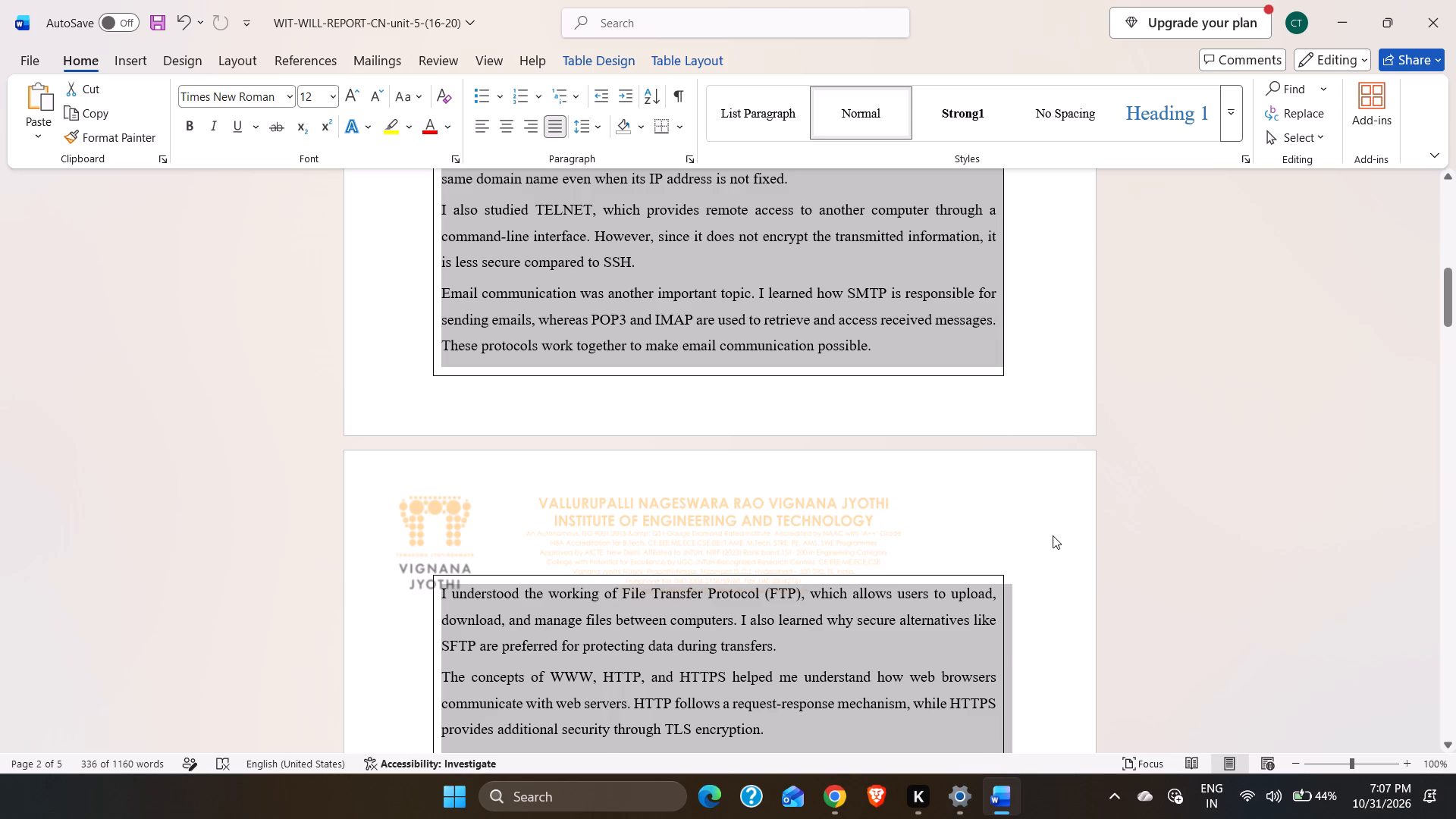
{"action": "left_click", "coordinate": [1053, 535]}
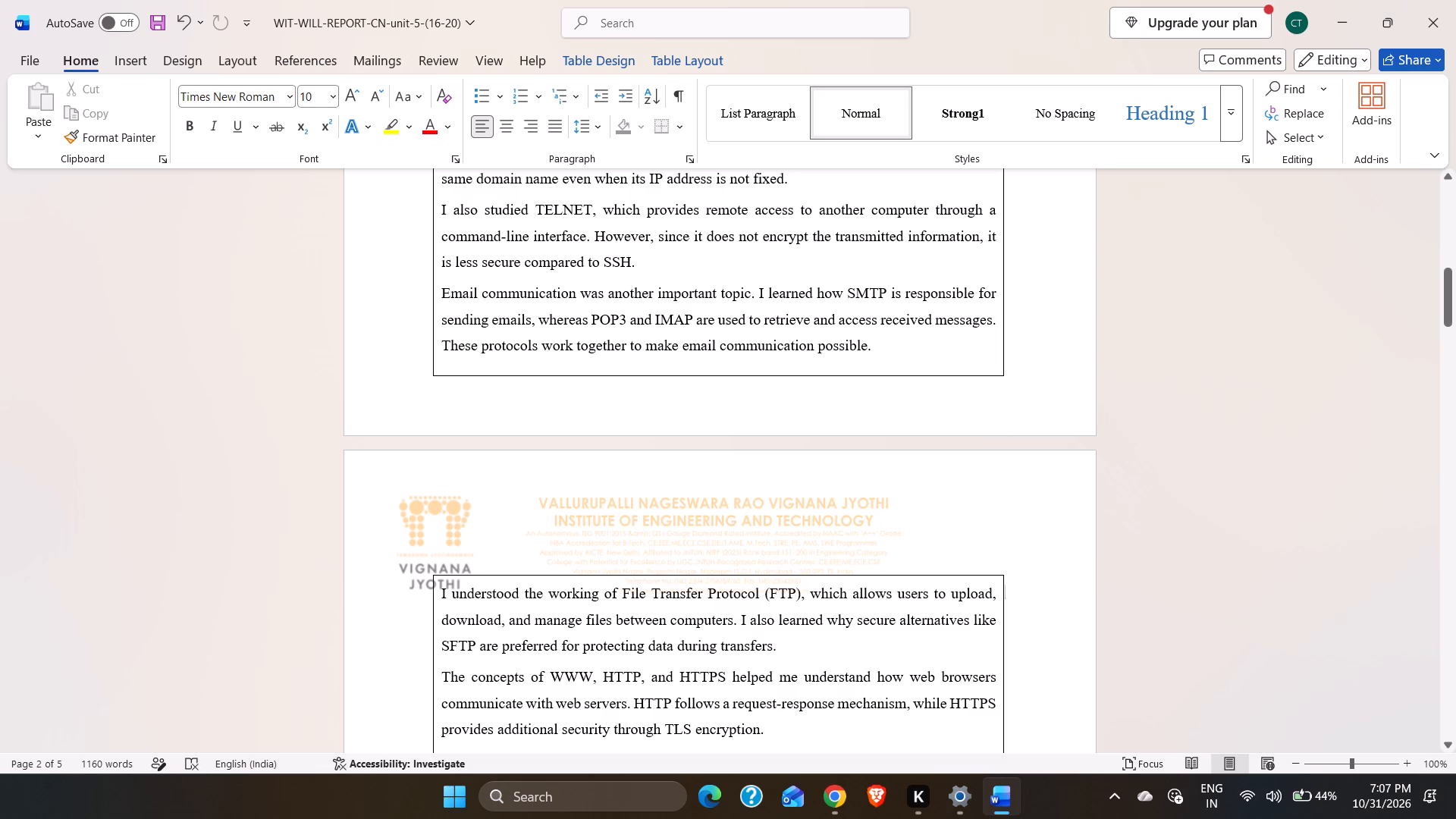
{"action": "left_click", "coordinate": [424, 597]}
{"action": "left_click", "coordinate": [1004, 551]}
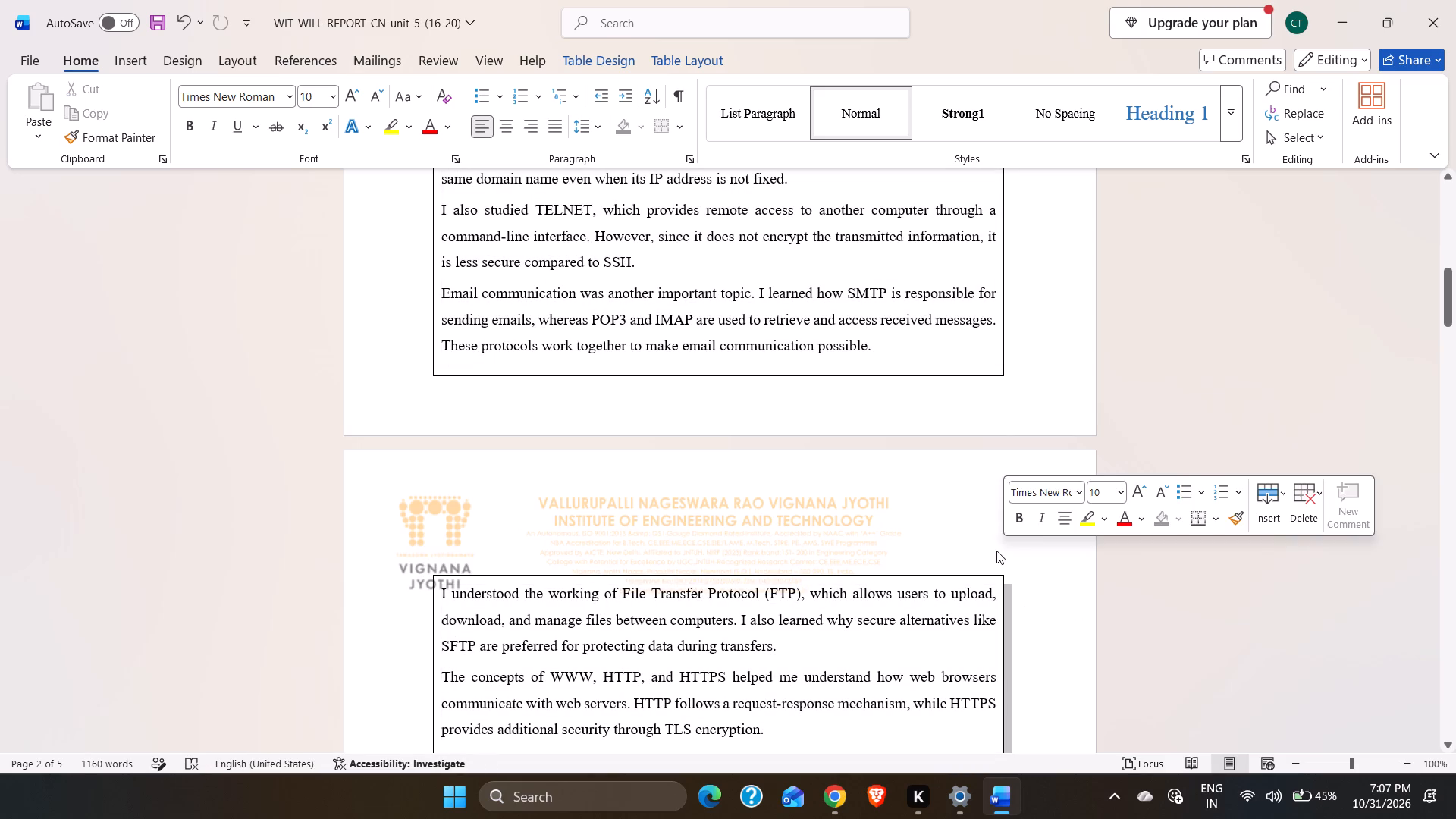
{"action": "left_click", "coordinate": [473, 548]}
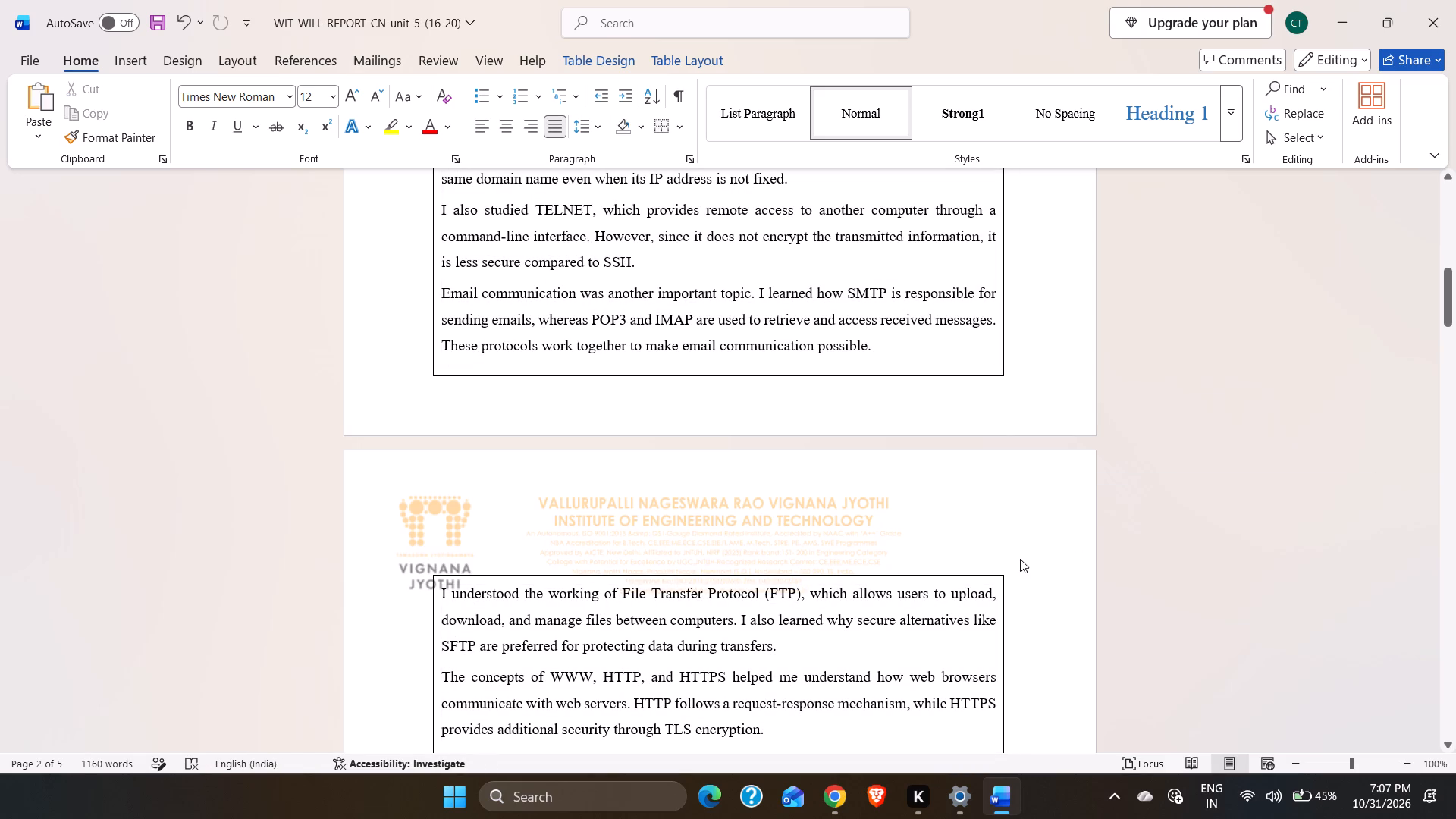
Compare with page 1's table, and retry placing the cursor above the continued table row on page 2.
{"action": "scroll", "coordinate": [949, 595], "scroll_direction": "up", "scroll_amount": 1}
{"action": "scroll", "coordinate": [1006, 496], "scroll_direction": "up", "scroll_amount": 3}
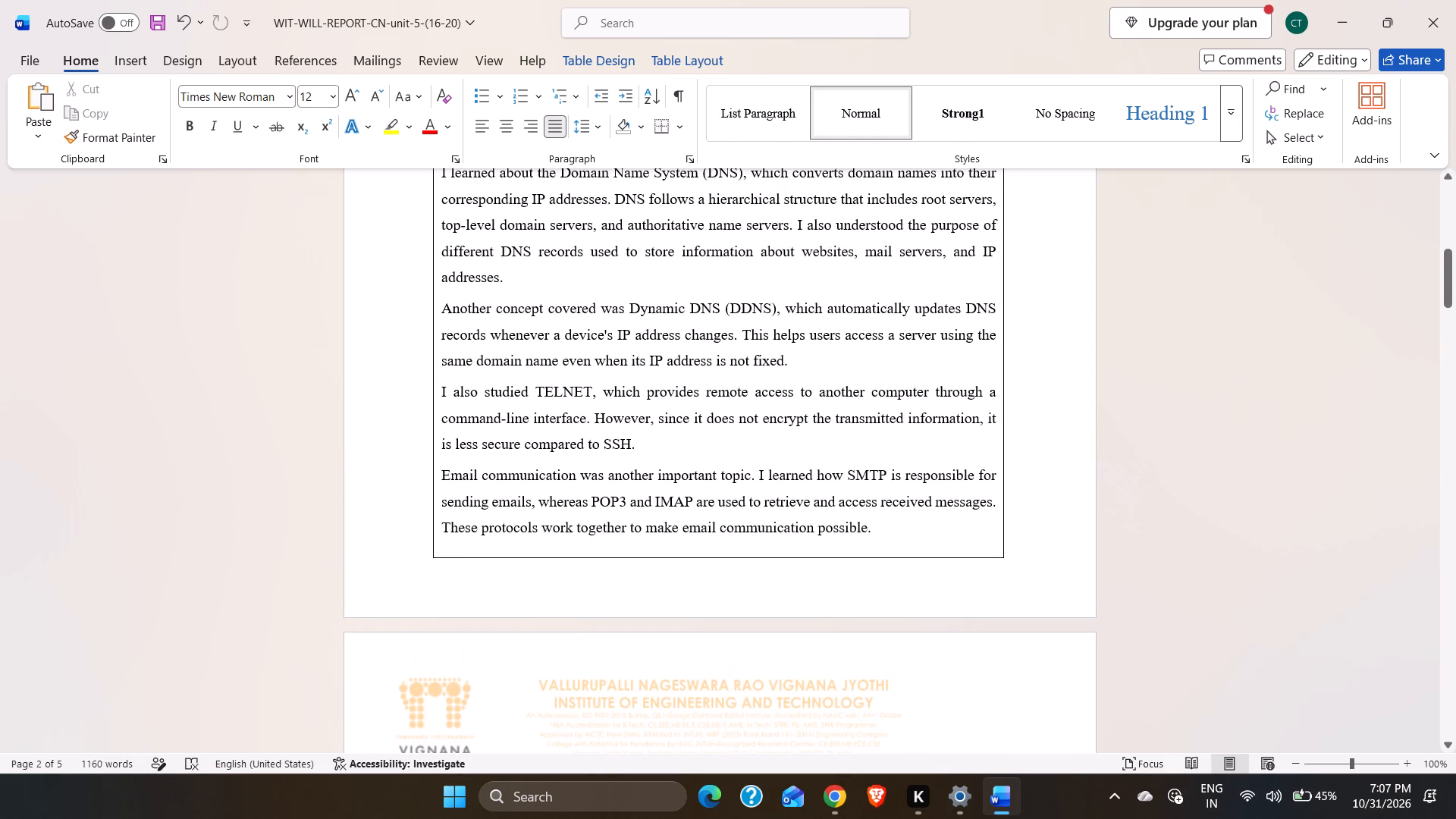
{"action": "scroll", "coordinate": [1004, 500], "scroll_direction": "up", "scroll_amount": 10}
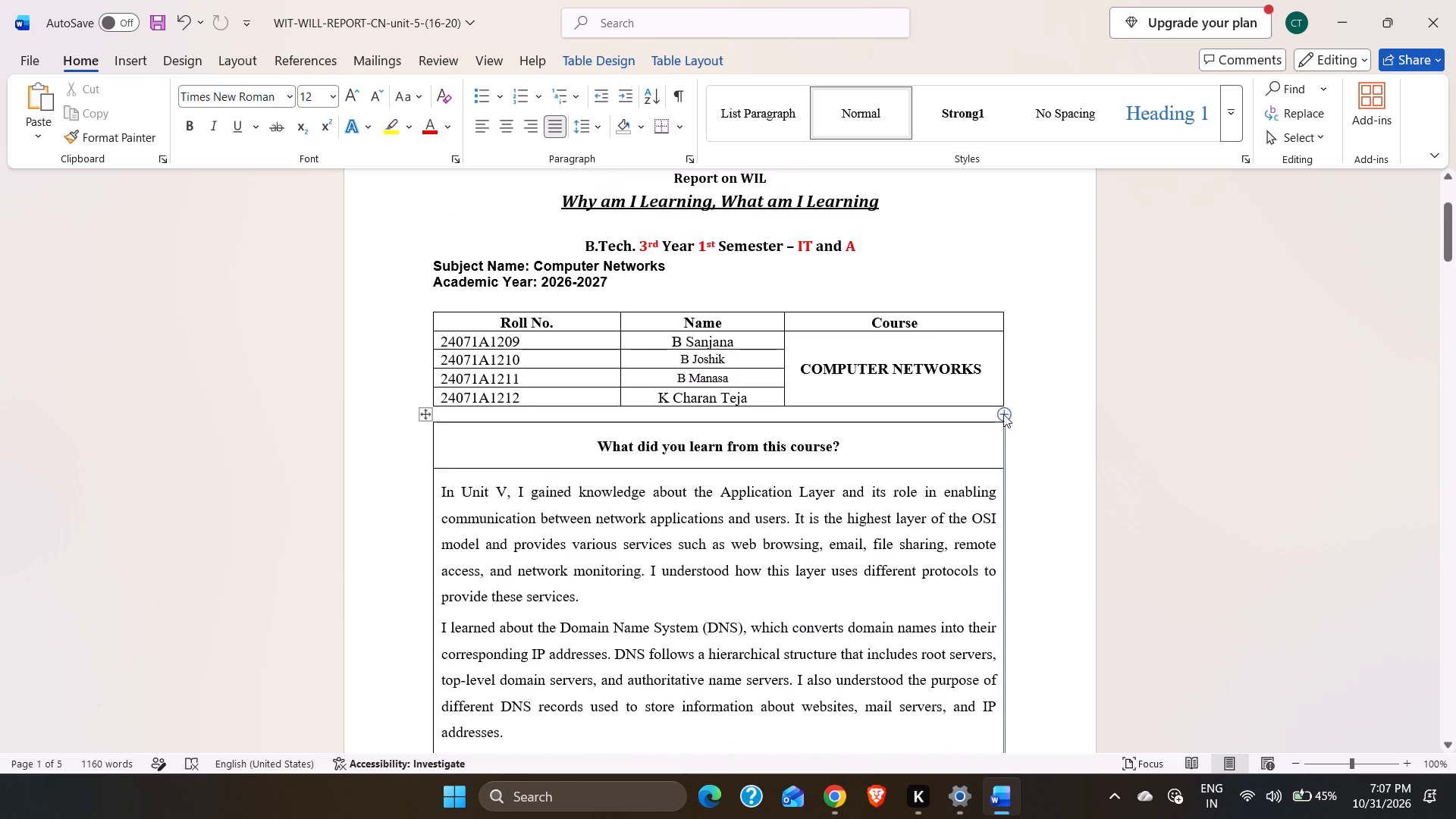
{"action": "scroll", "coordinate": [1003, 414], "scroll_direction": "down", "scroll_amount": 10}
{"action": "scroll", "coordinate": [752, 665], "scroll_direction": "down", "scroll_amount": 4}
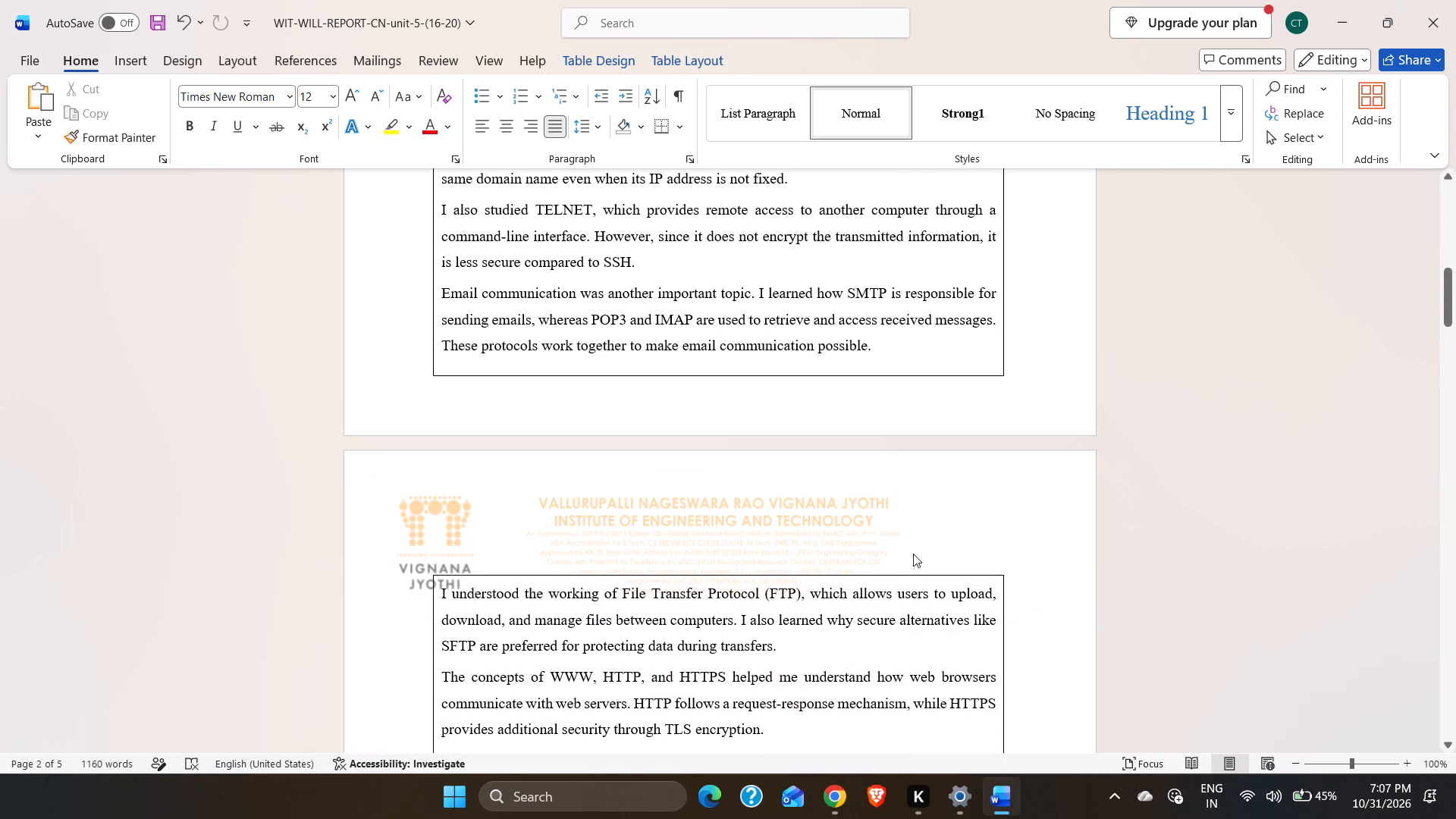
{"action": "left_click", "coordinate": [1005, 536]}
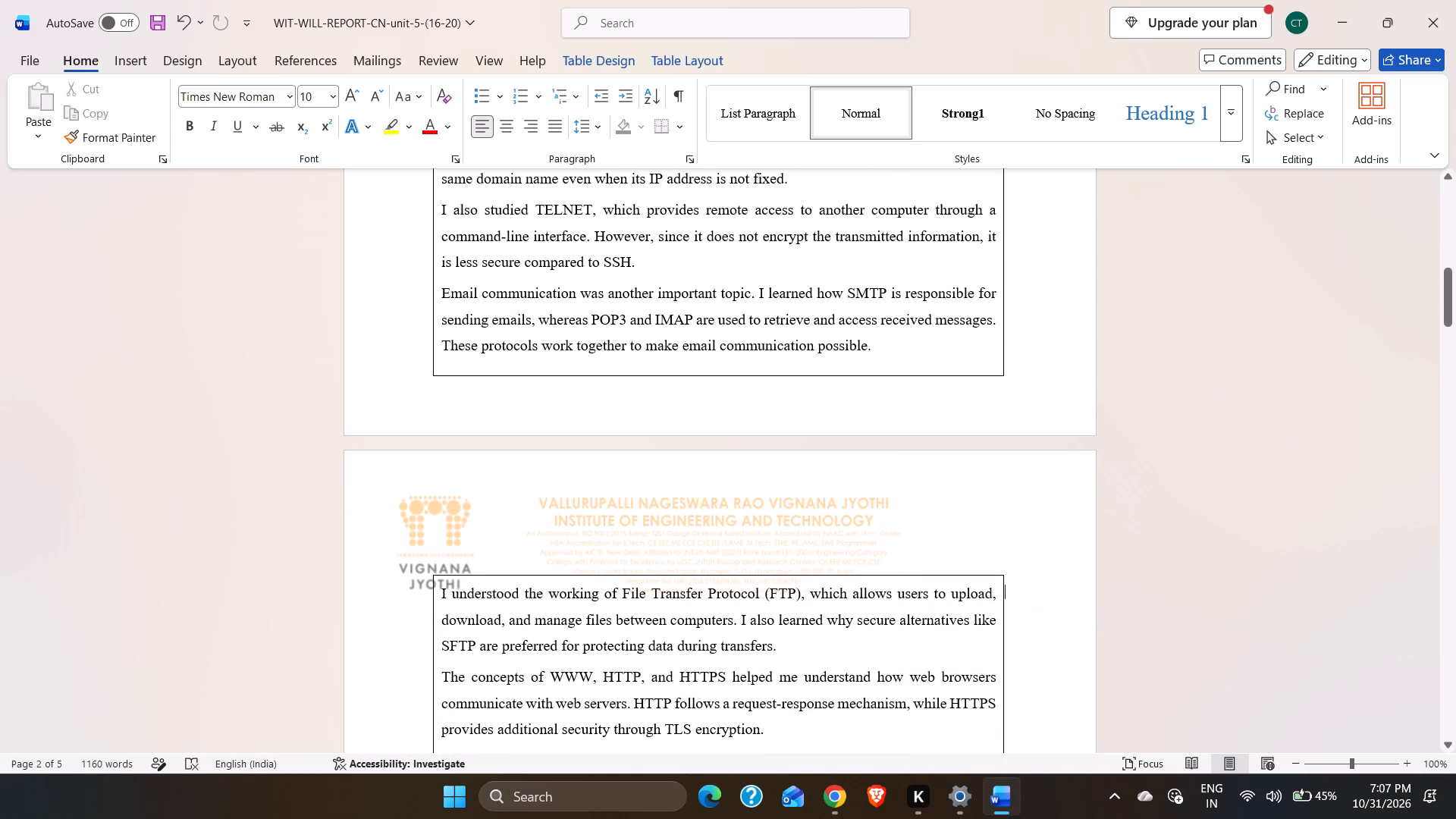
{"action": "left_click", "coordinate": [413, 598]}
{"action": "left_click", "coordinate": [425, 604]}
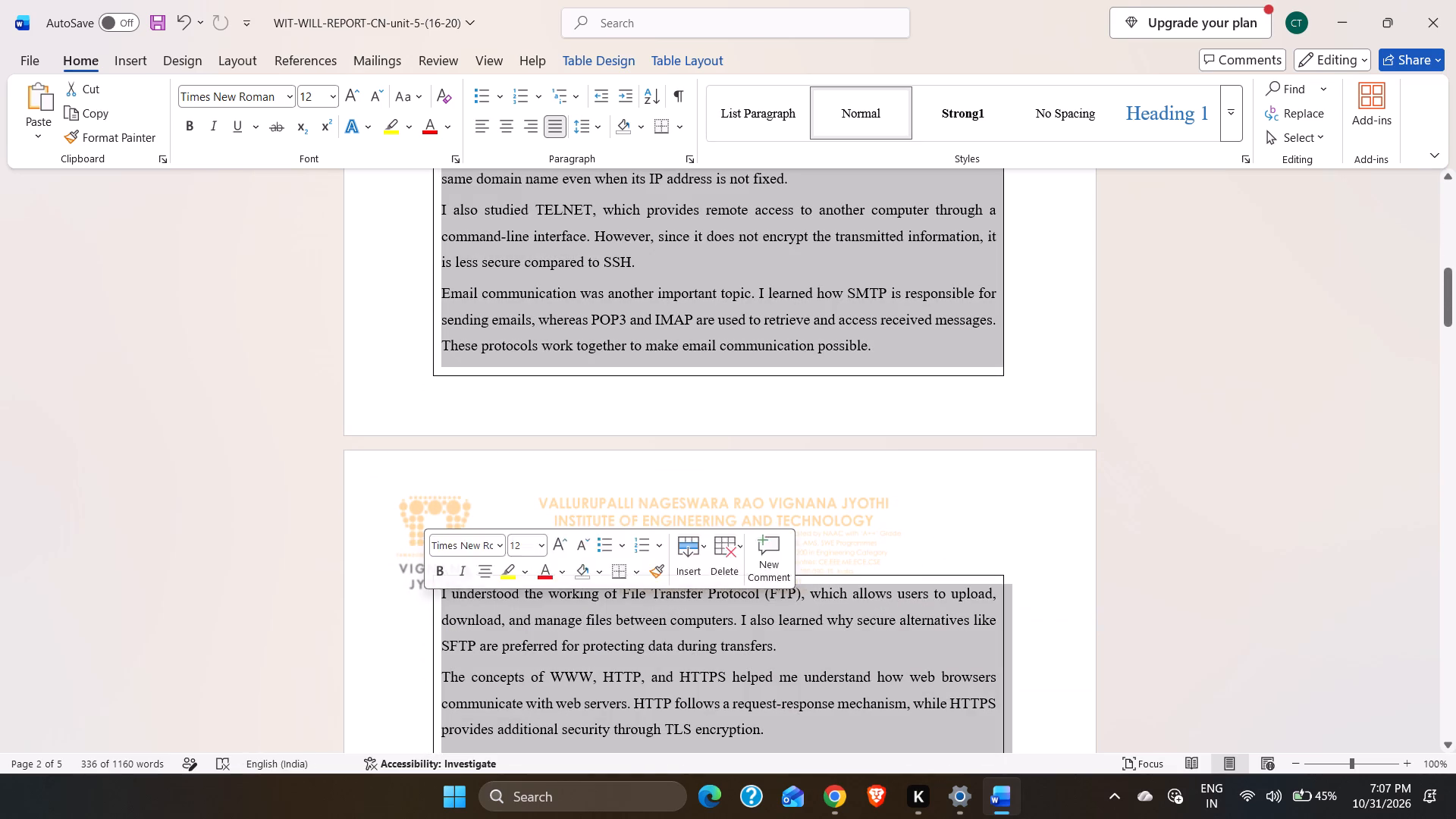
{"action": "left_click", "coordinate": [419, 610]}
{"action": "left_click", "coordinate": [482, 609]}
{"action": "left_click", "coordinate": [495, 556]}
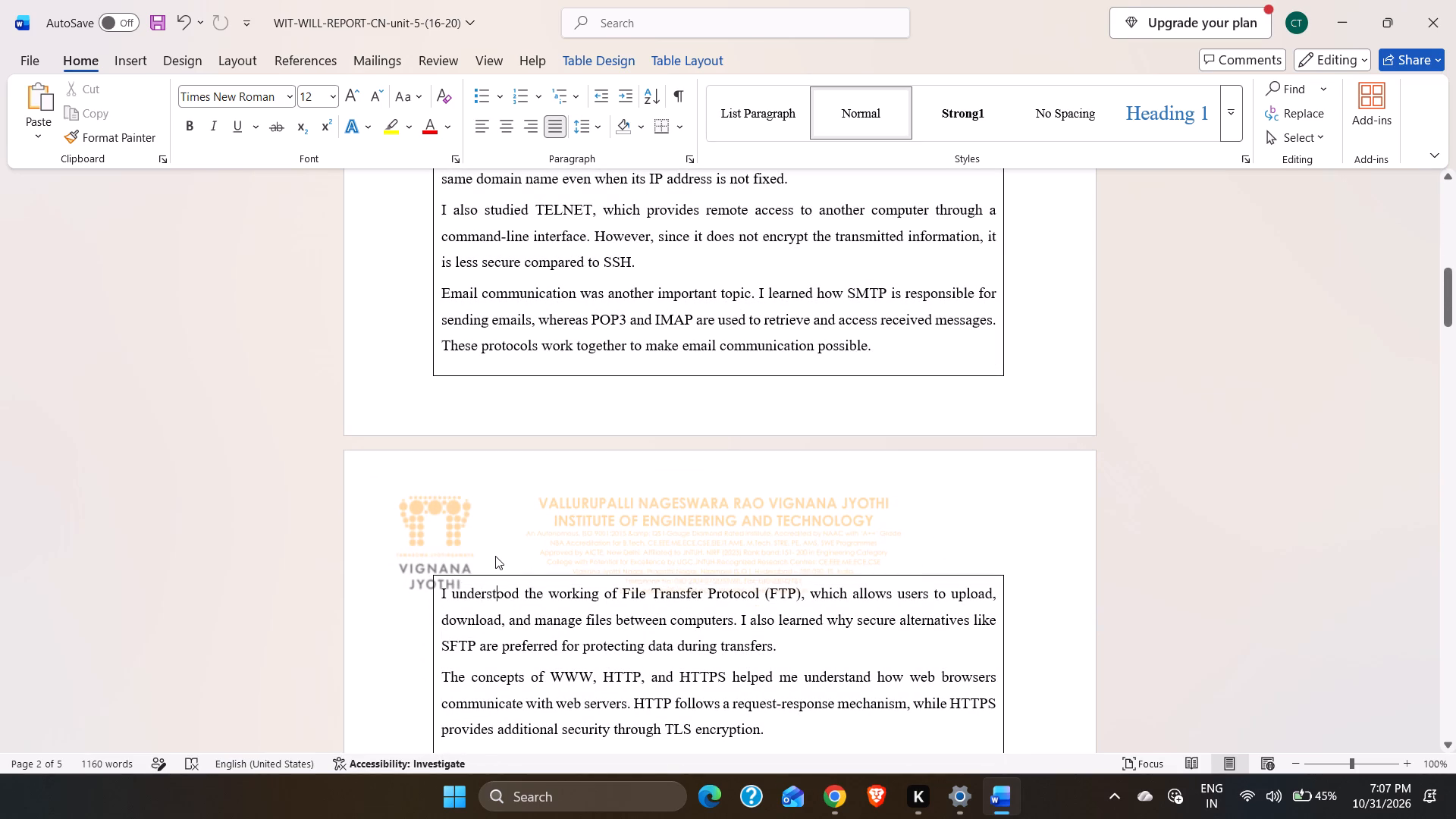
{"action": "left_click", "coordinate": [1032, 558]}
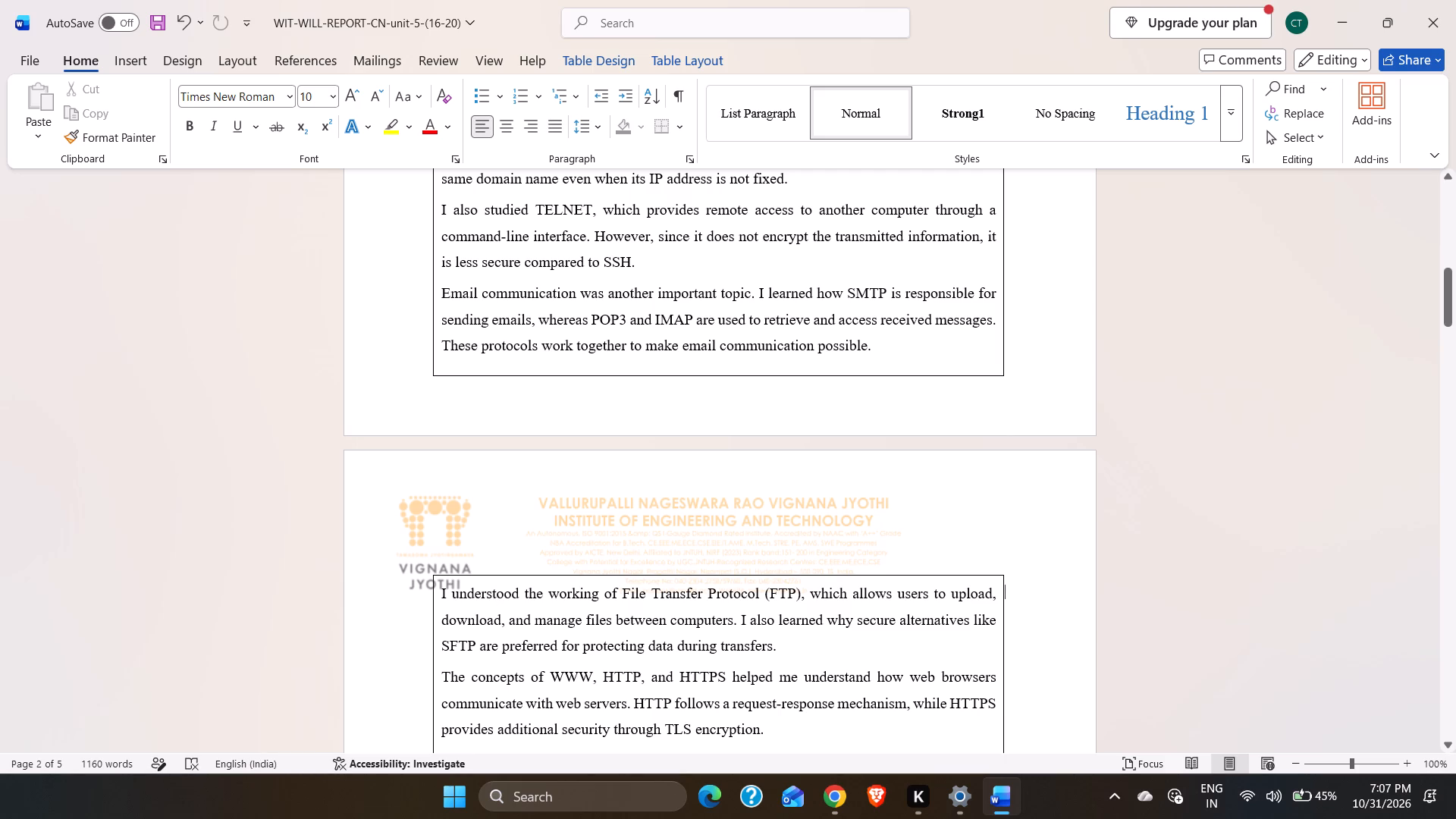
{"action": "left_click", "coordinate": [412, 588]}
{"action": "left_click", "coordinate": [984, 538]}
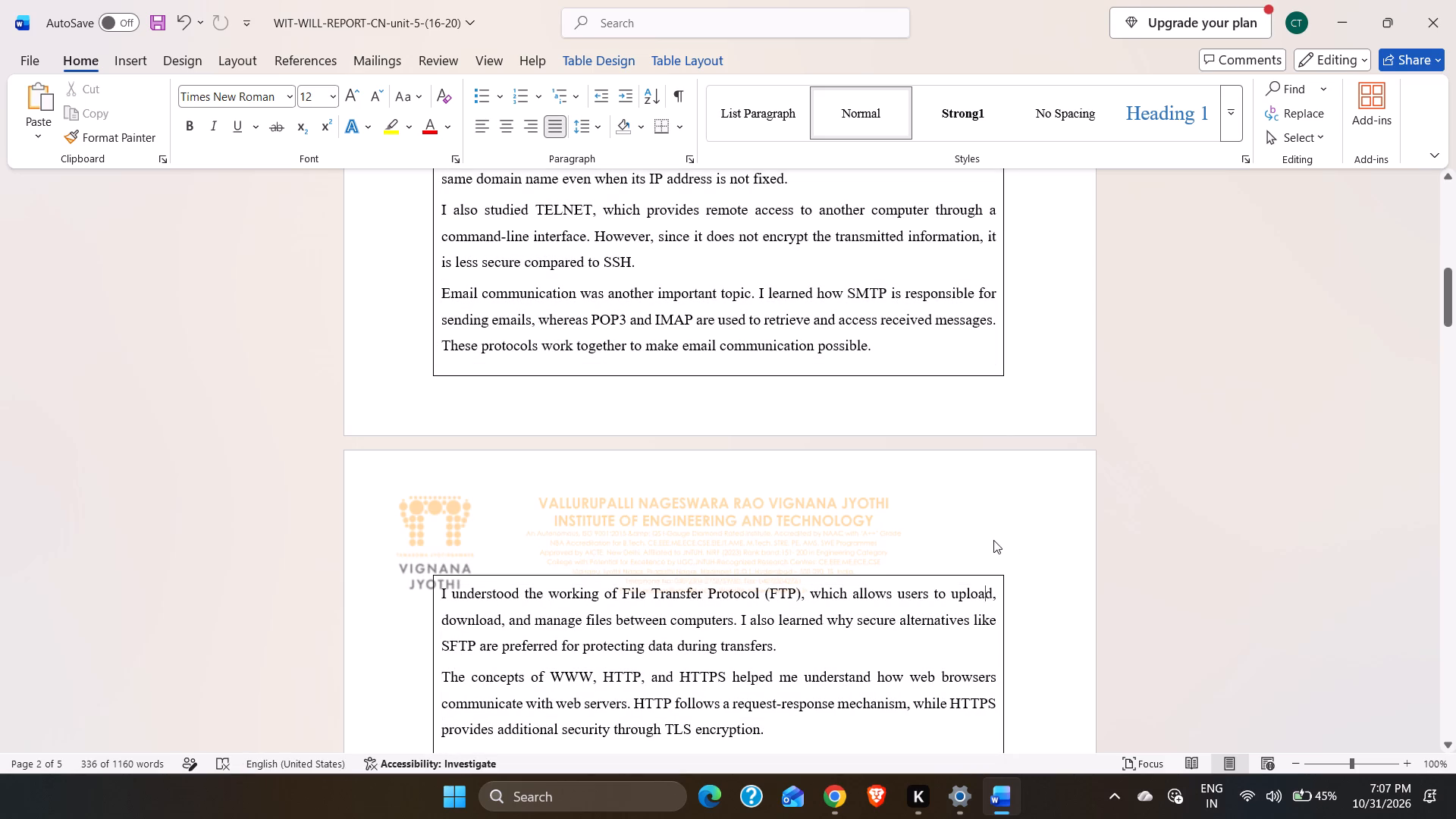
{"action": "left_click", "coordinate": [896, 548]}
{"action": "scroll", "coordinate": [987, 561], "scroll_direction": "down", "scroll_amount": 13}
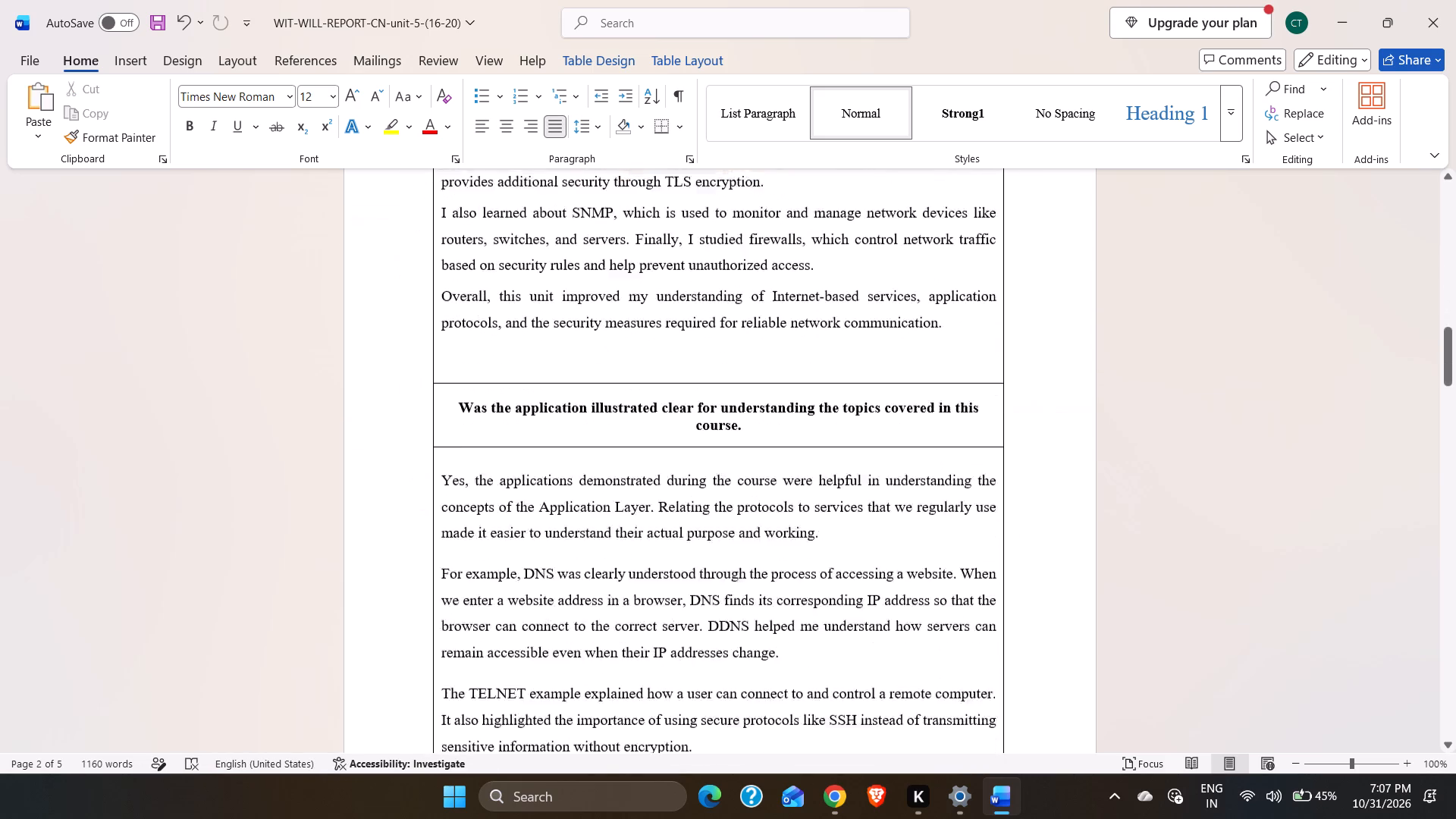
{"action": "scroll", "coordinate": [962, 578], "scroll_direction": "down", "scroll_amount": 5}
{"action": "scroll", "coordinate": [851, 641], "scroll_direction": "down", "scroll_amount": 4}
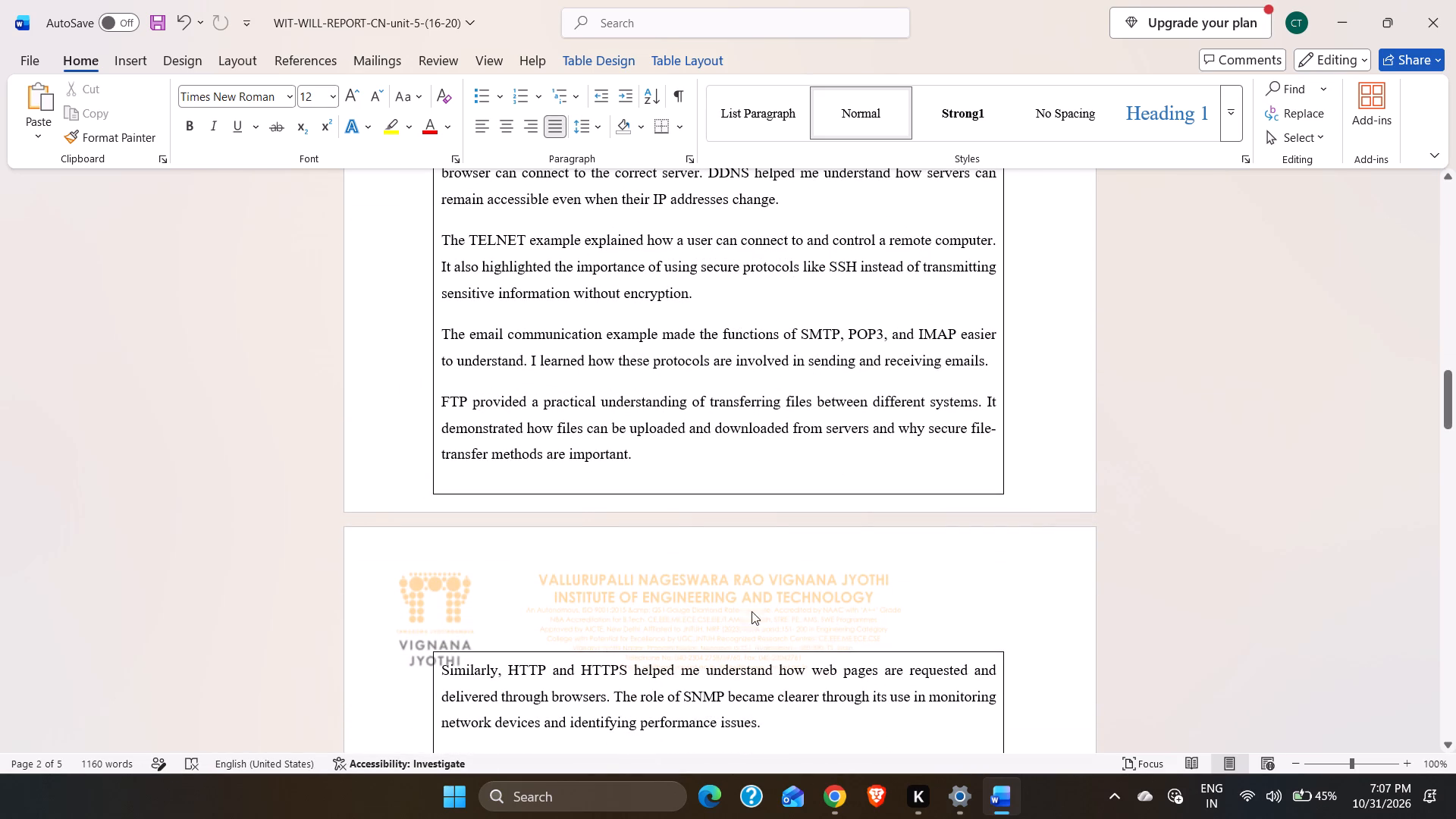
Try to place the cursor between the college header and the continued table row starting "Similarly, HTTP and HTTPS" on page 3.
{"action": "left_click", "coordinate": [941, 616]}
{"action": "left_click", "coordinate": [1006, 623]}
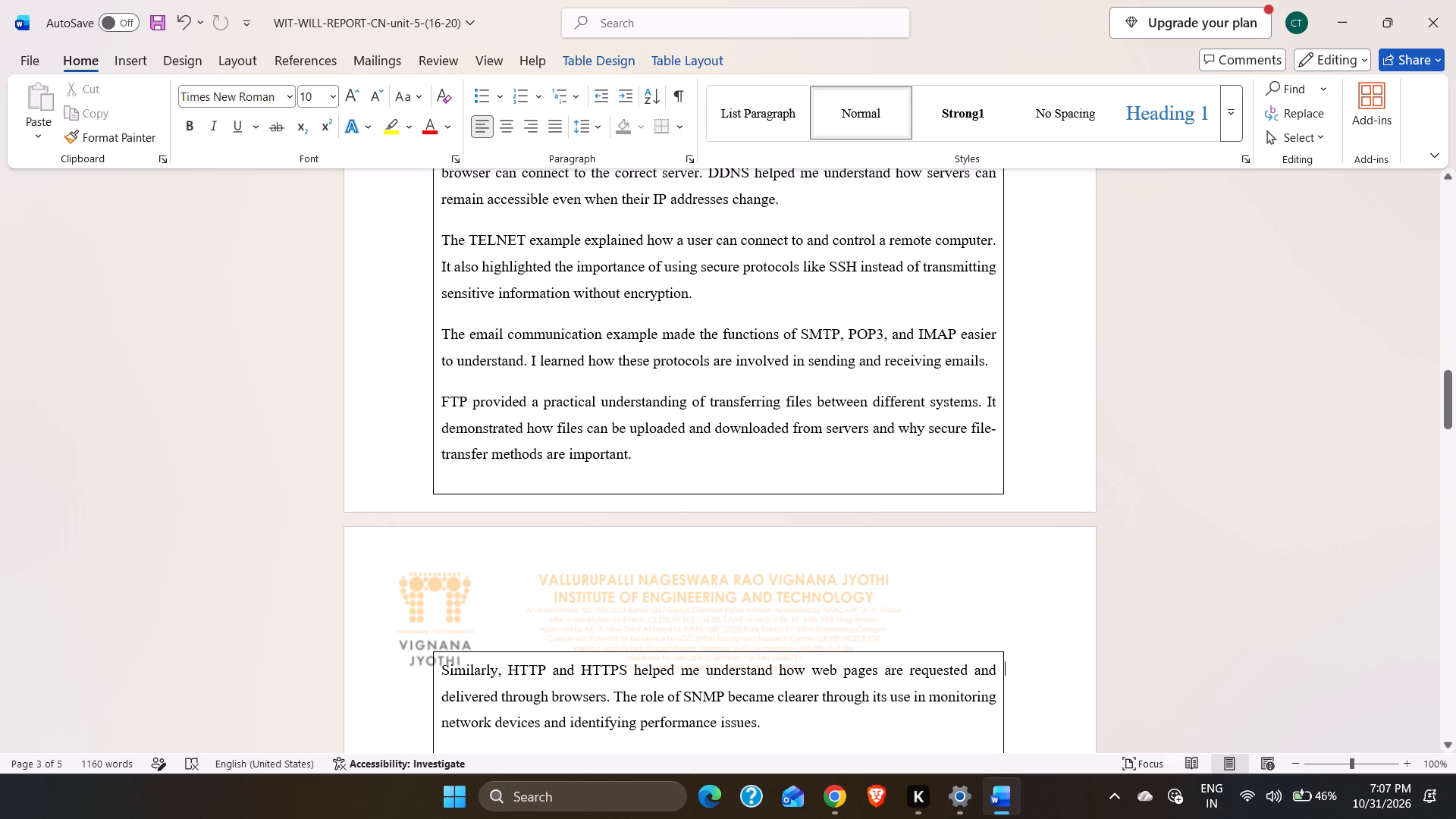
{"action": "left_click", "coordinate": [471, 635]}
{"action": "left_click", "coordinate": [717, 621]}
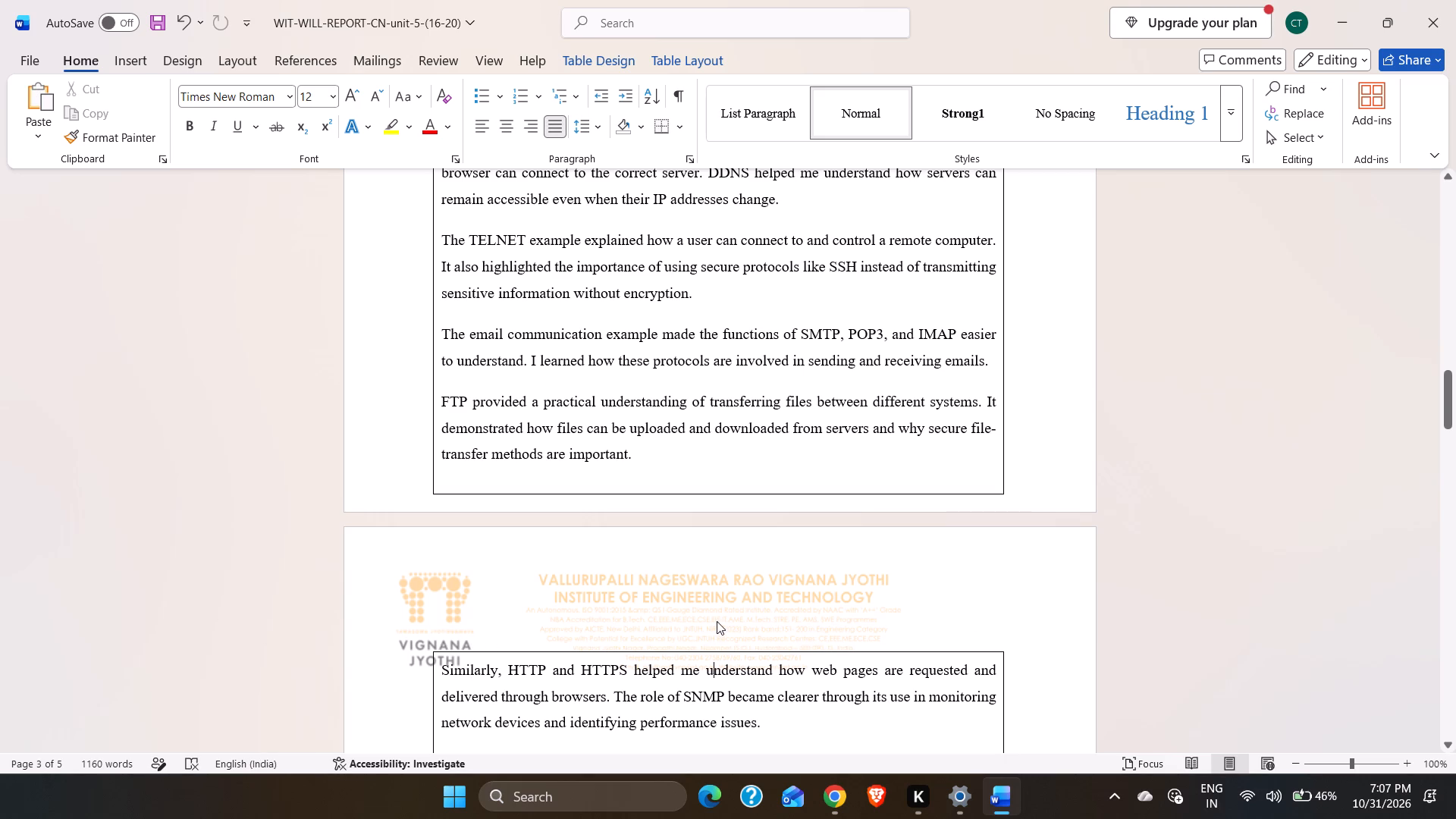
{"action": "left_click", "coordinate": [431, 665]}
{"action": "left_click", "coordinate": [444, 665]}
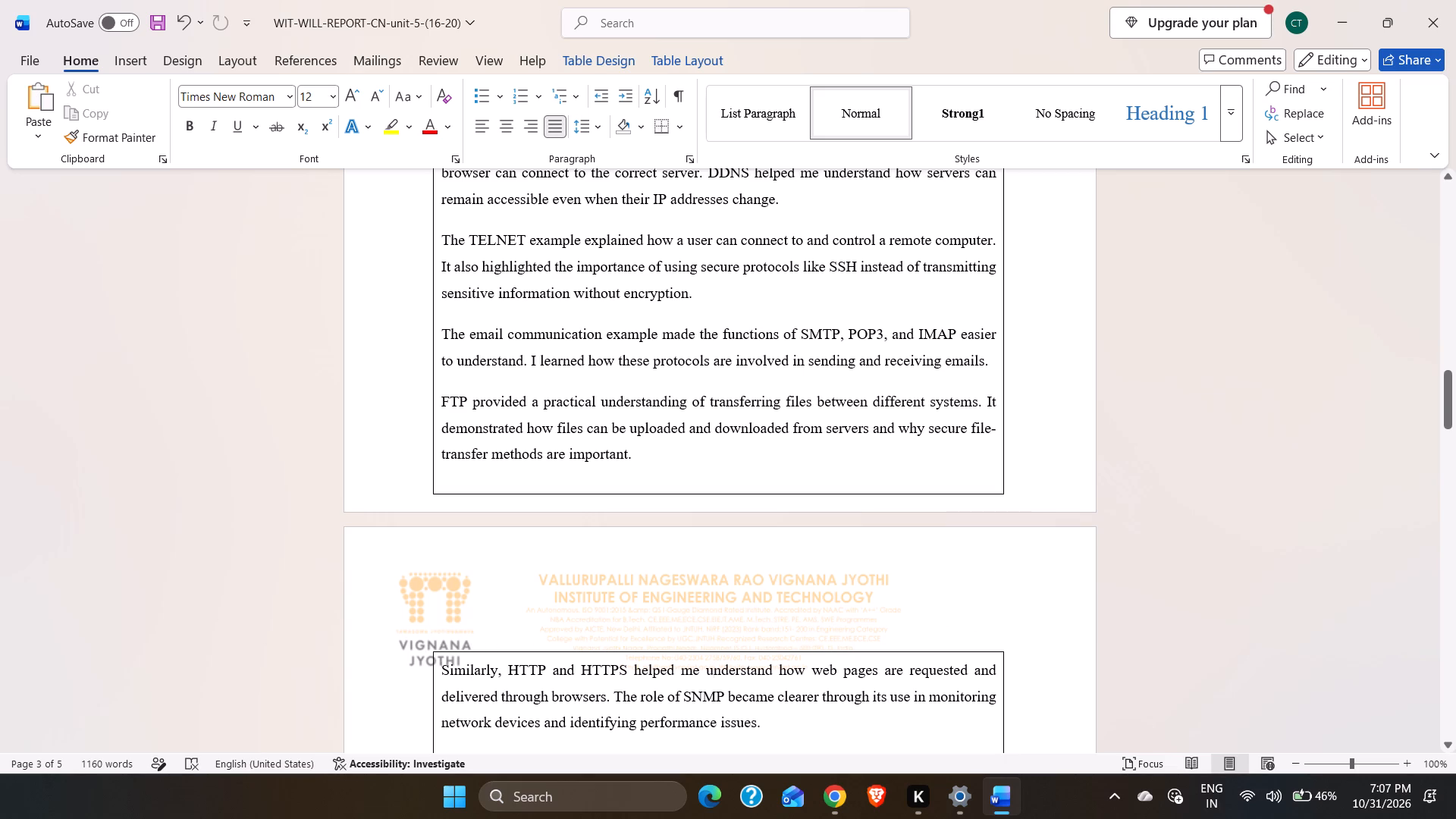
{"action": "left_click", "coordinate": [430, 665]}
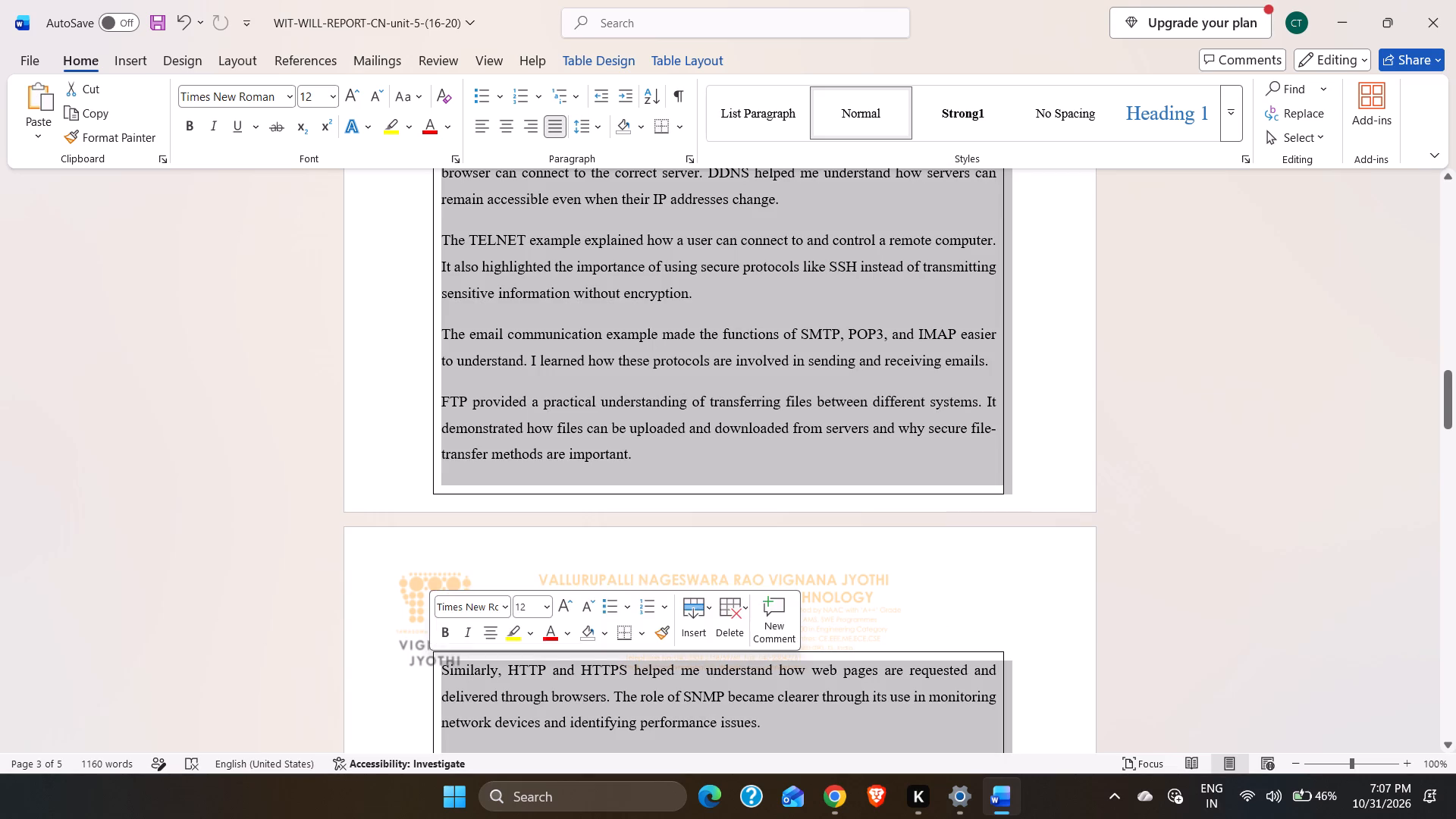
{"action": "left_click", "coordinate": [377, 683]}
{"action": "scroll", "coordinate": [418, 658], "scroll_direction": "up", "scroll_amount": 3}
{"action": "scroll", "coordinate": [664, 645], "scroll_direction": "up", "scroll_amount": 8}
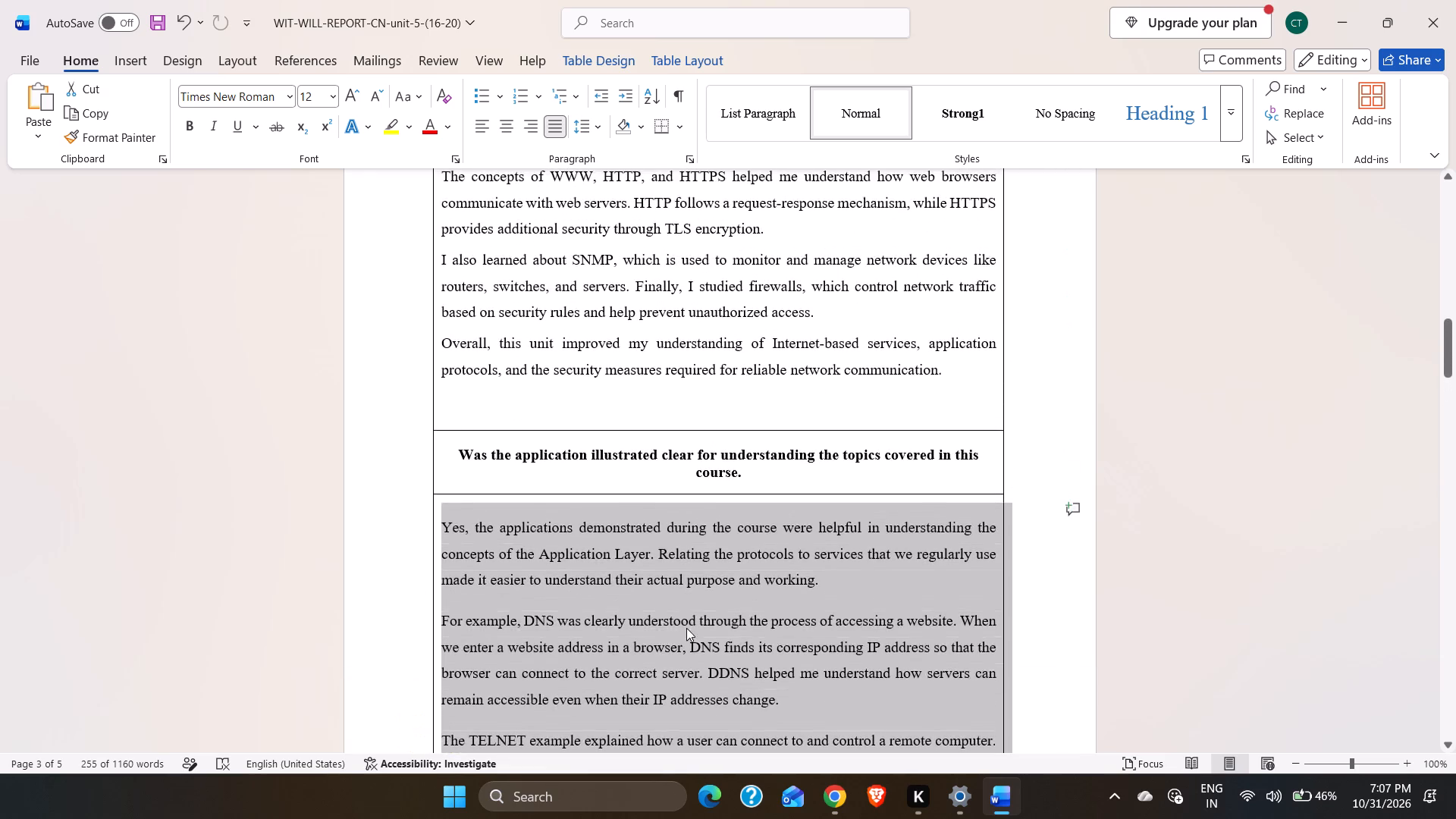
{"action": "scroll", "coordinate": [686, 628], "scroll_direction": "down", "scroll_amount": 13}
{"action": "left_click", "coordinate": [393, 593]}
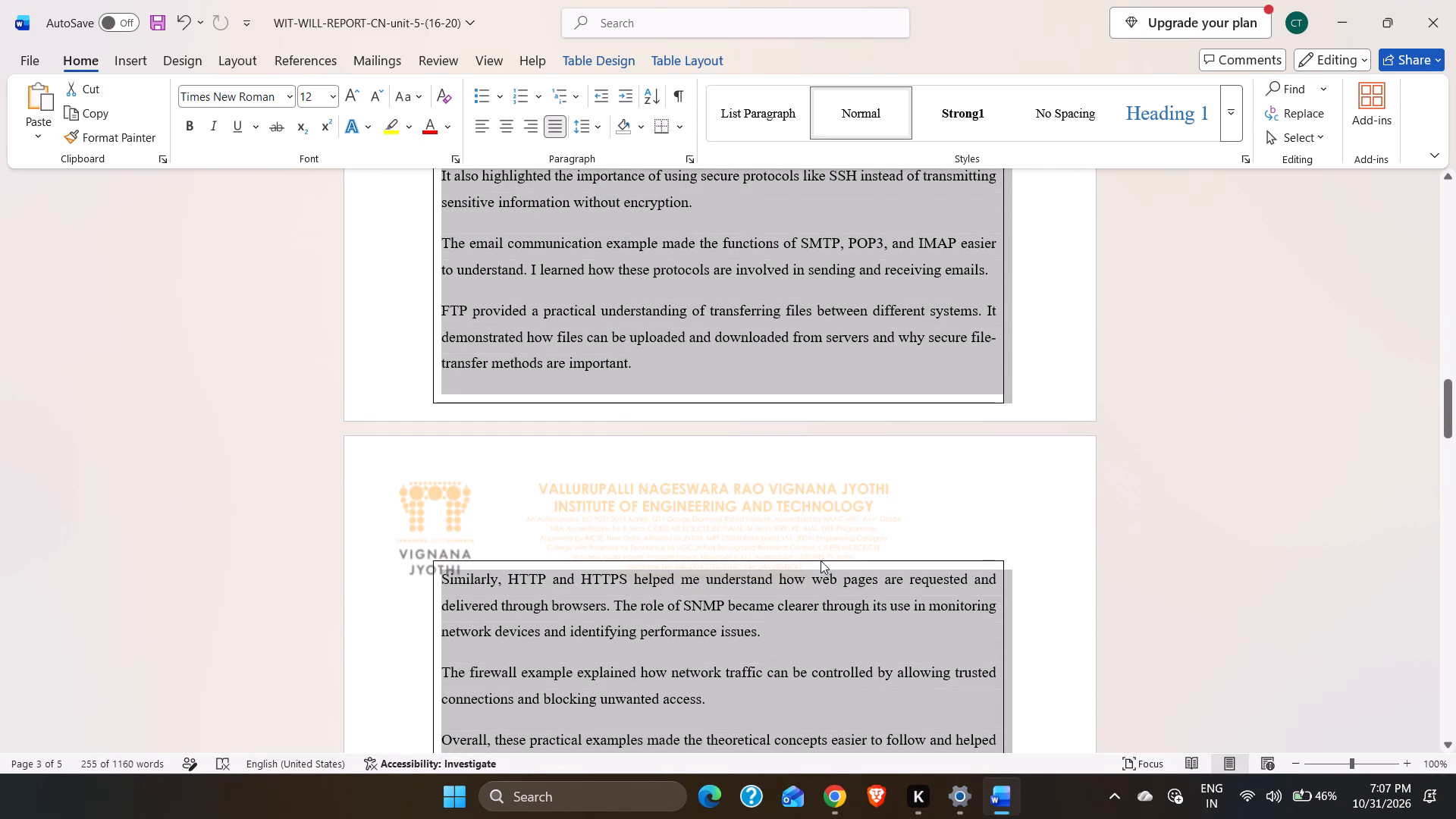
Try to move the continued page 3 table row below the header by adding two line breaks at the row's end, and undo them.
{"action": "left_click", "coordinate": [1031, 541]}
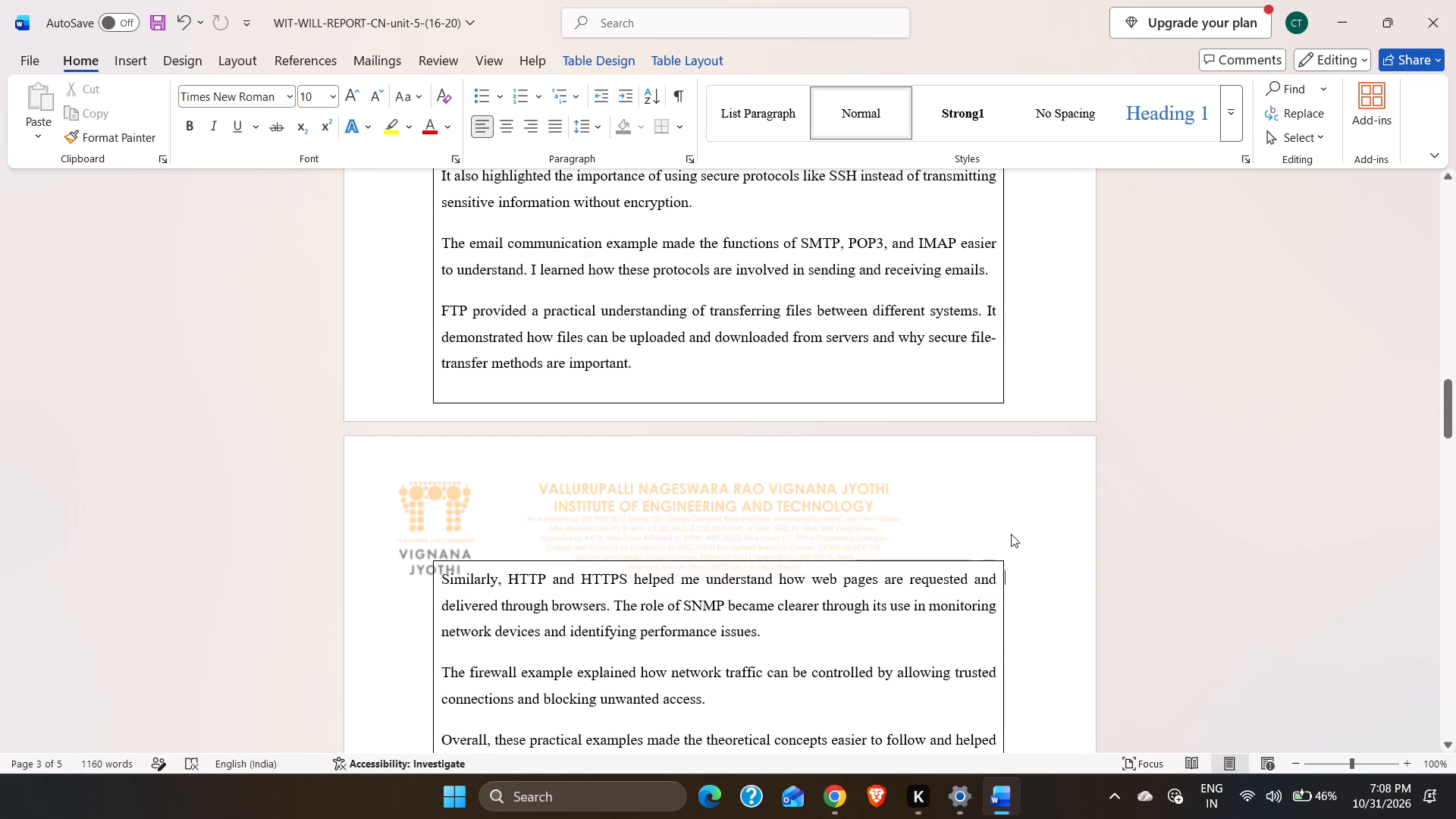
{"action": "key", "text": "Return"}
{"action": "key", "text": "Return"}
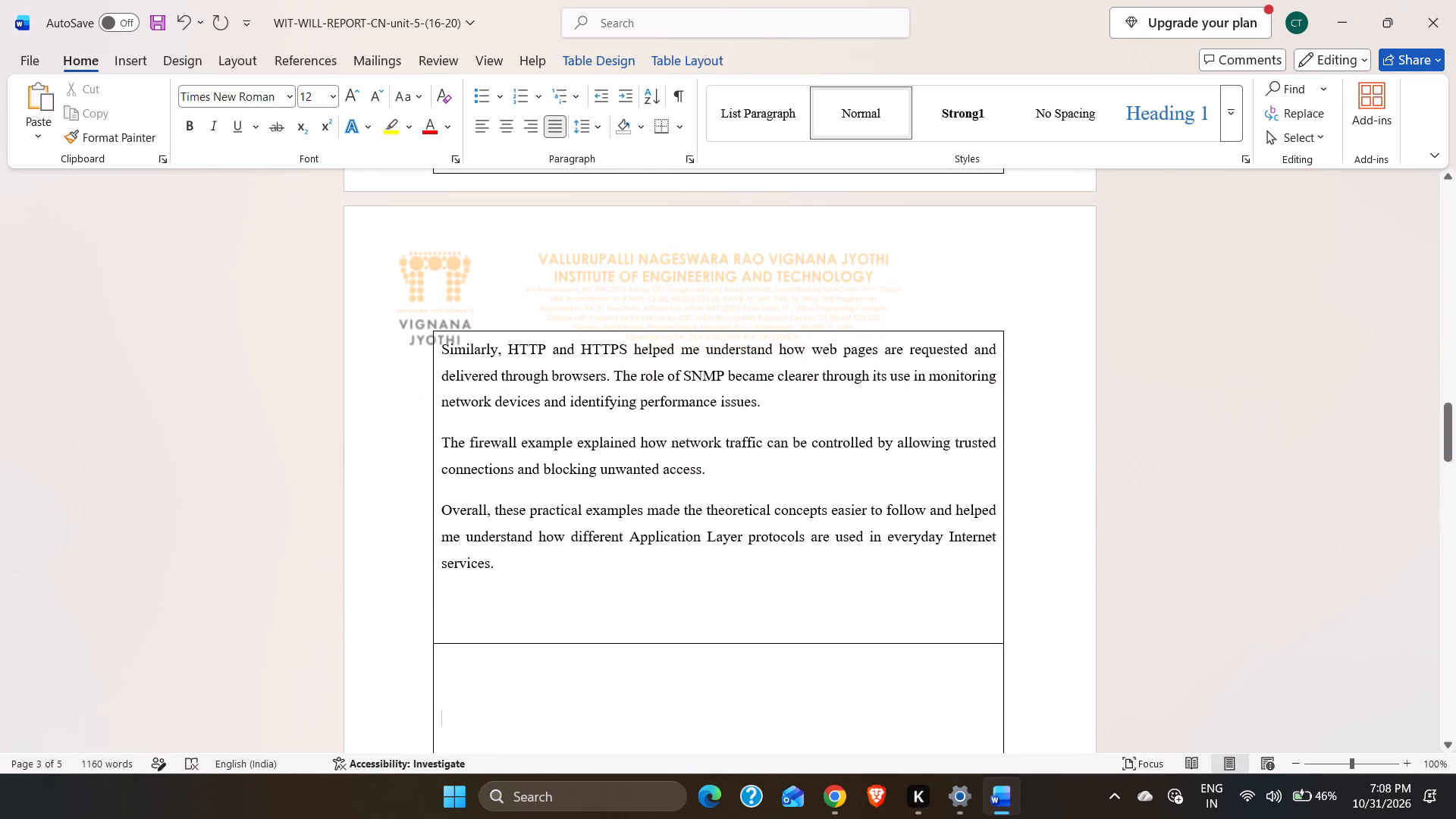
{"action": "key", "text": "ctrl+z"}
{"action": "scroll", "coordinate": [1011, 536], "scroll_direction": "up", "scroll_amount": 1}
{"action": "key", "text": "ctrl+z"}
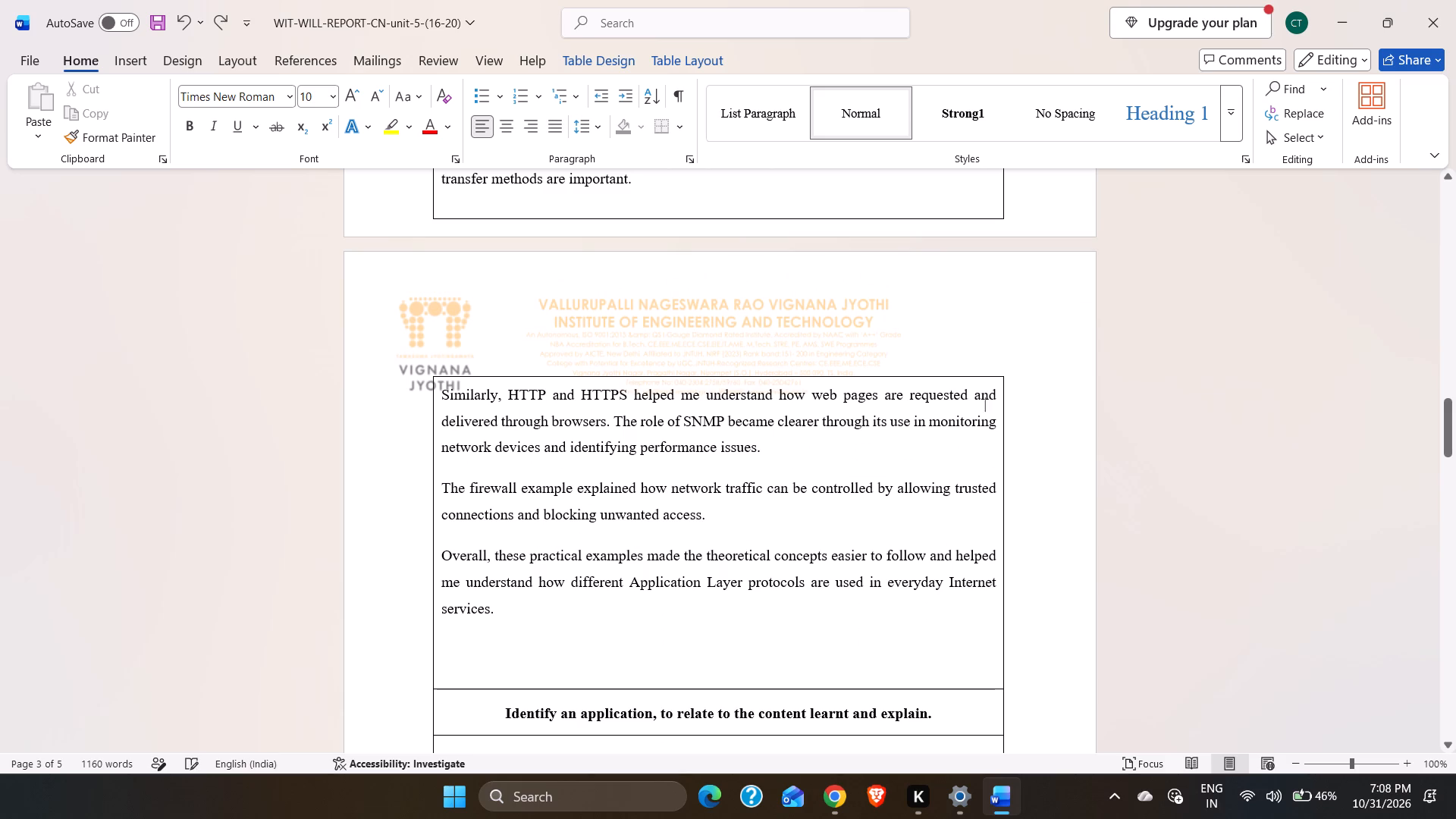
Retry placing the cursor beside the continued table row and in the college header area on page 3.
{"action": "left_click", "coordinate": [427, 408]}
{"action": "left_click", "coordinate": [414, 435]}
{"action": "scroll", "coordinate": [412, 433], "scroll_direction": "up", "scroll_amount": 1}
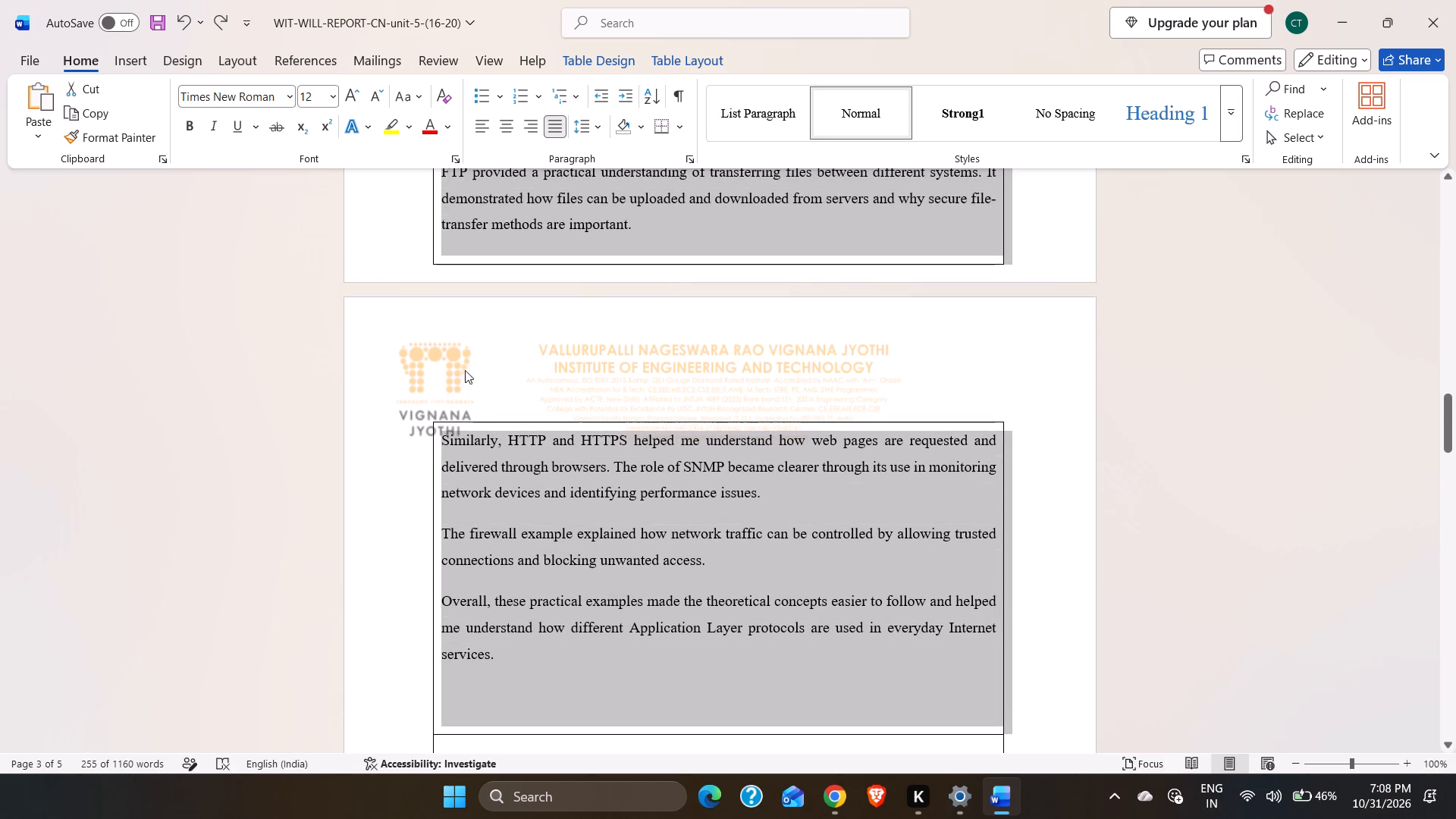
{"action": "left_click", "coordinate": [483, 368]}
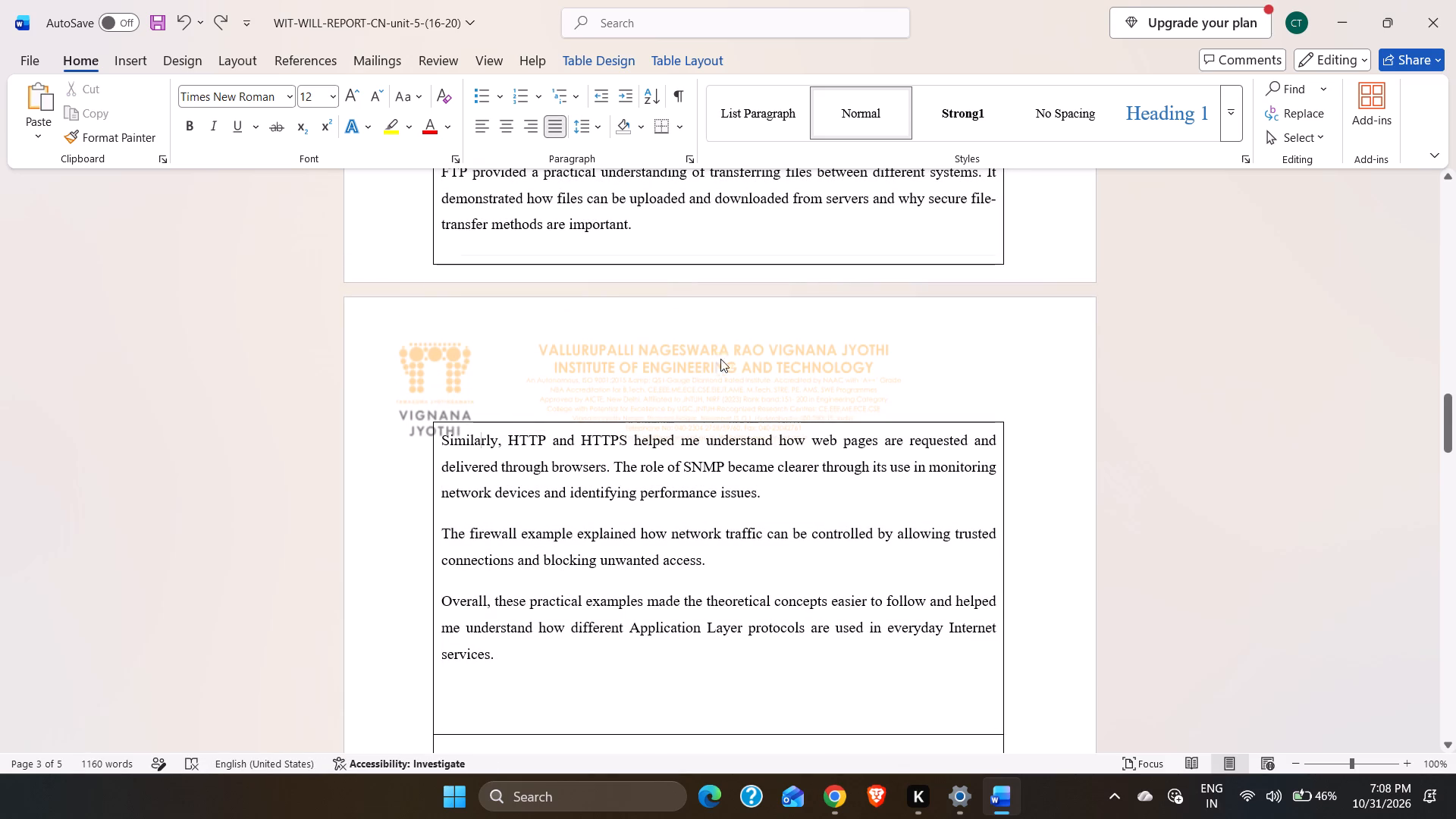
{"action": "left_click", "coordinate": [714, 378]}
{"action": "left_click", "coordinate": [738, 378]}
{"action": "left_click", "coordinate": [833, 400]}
Shift the right border of the continued table on page 3 slightly outward, and bring it back just inside its original position.
{"action": "left_click_drag", "start_coordinate": [1002, 422], "coordinate": [1009, 438]}
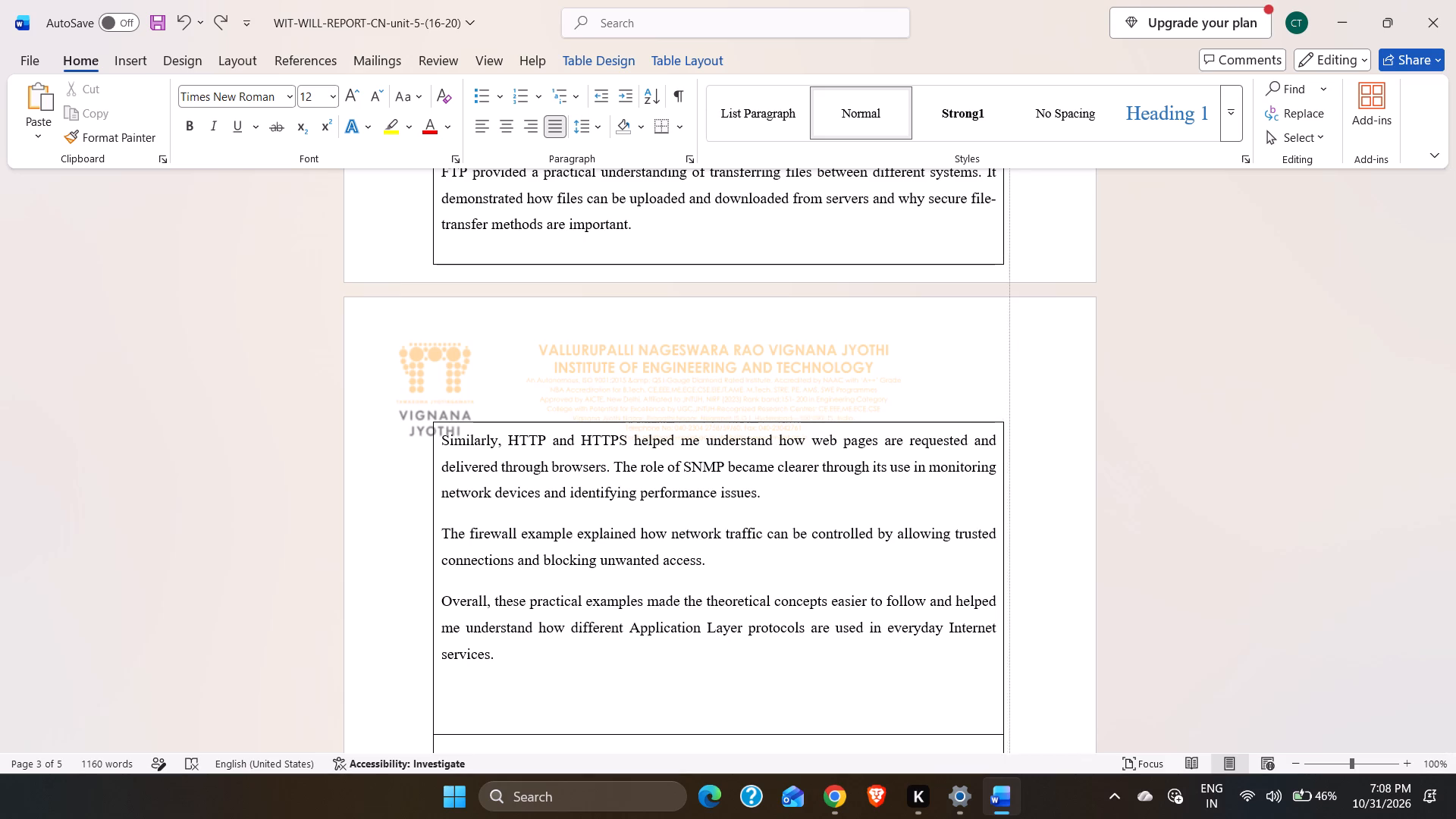
{"action": "left_click_drag", "start_coordinate": [1009, 438], "coordinate": [1001, 434]}
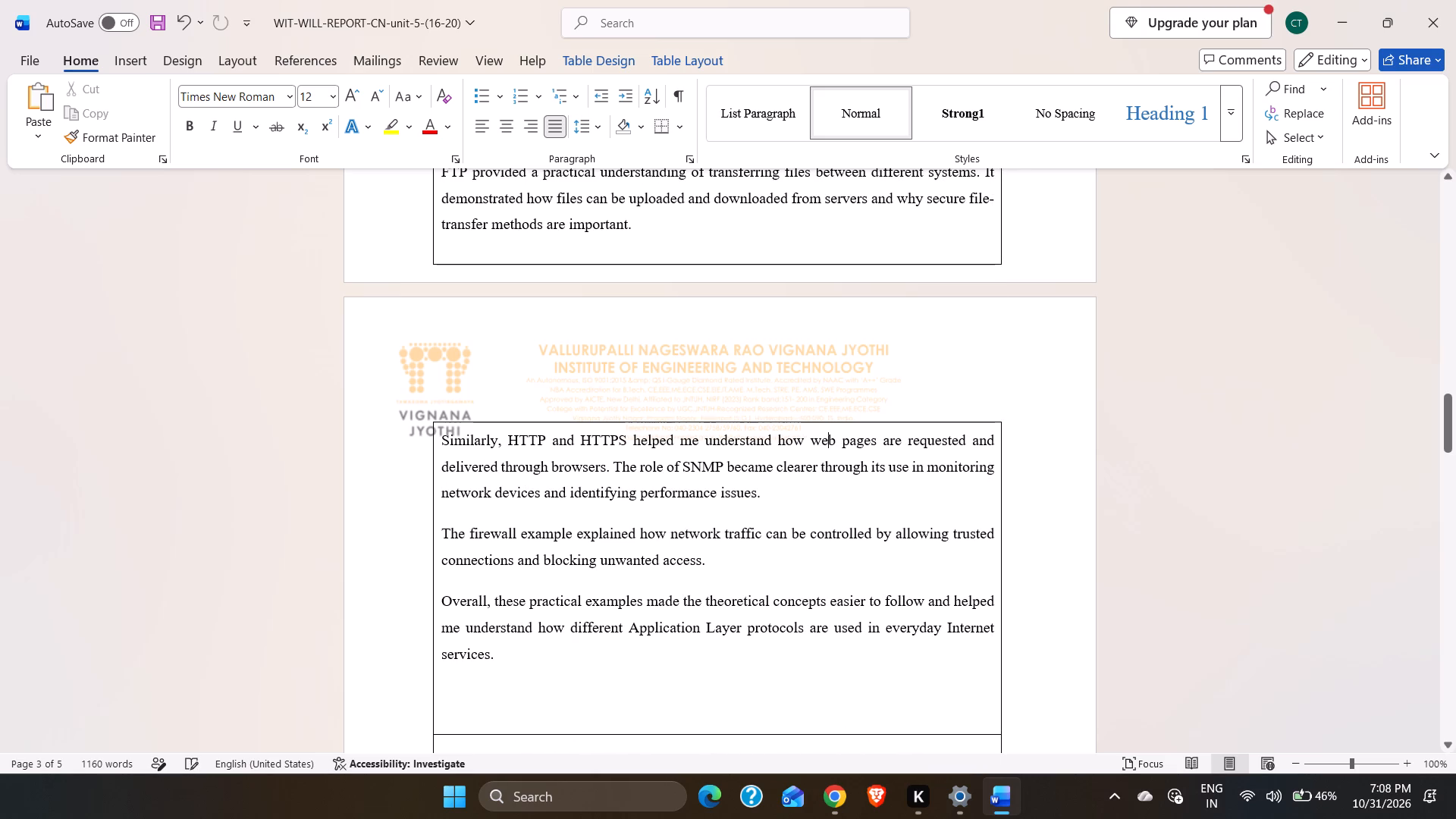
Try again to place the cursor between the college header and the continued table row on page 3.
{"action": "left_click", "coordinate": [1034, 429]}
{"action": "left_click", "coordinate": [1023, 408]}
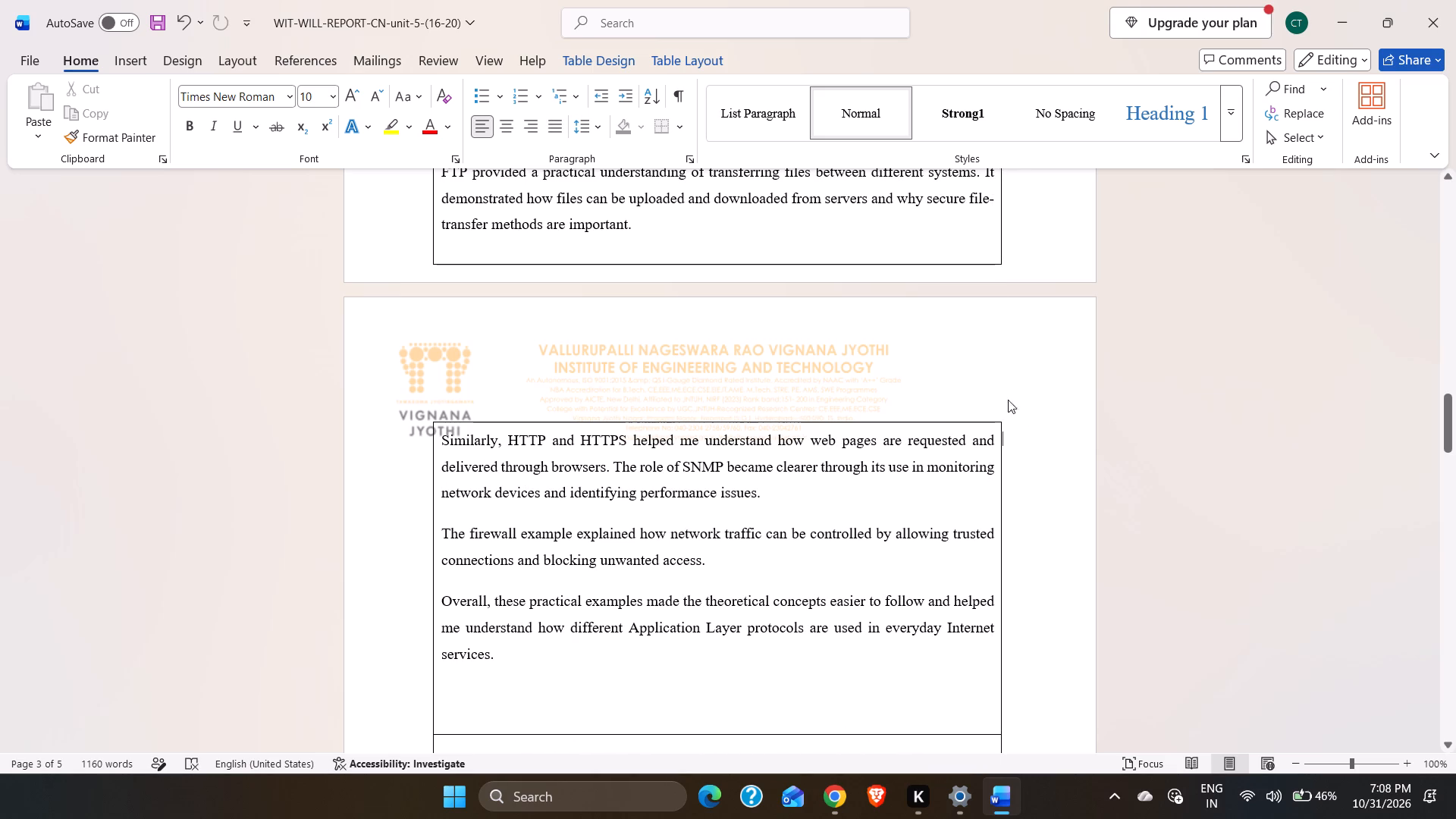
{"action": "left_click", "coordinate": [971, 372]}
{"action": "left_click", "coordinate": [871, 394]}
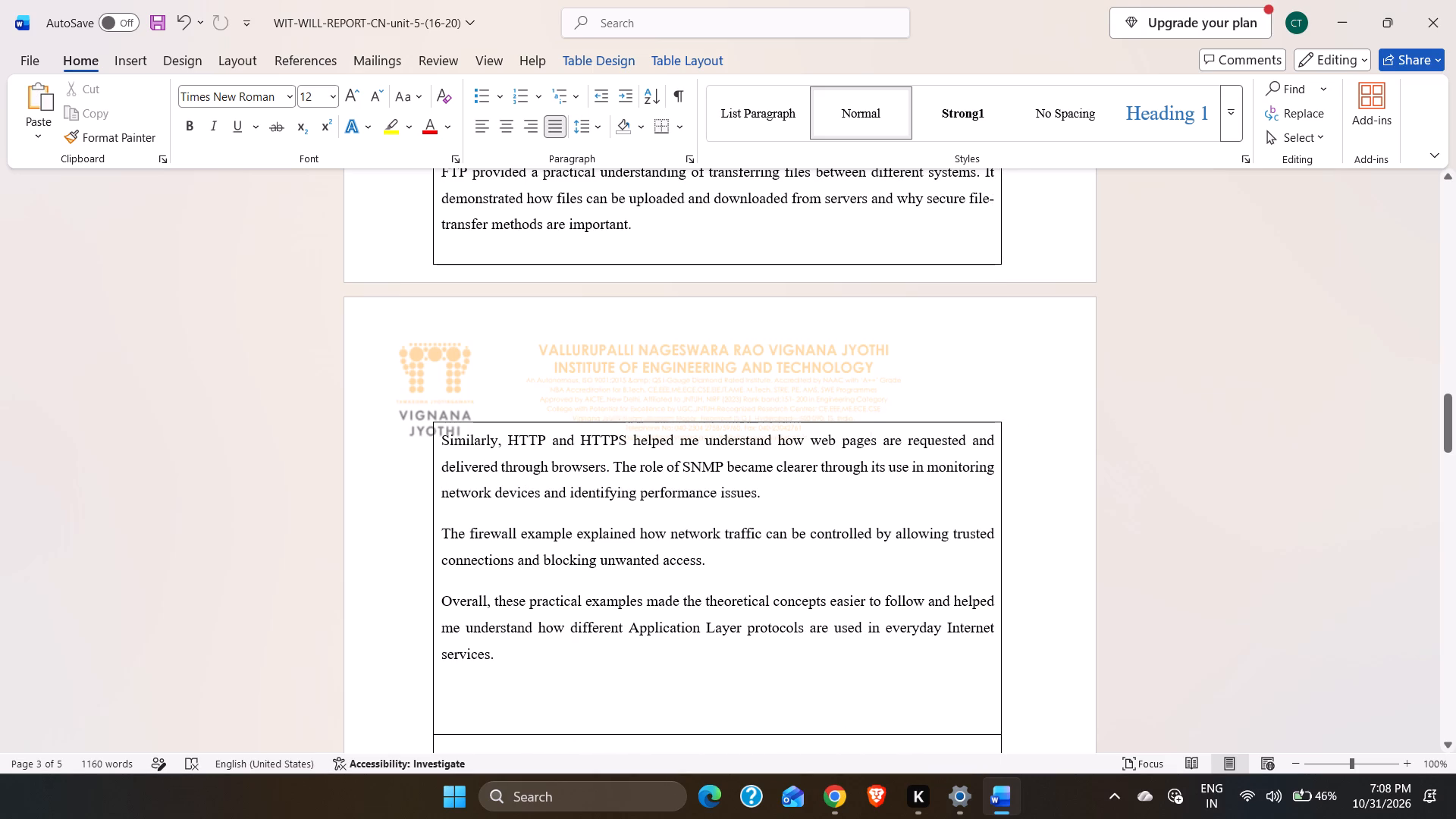
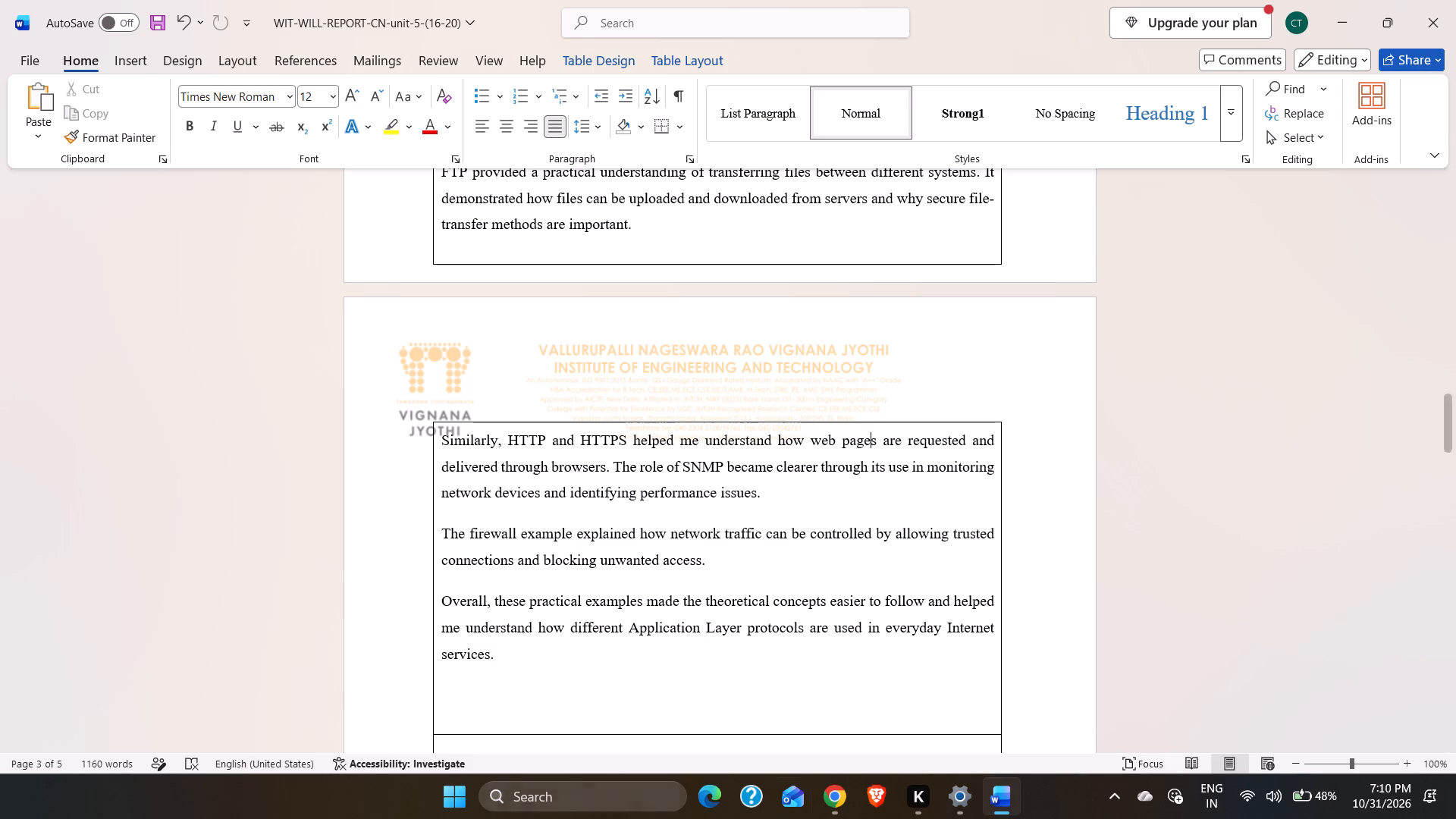
Insert a paragraph break after "web page" in the first line of the continued table row on page 3.
{"action": "key", "text": "Return"}
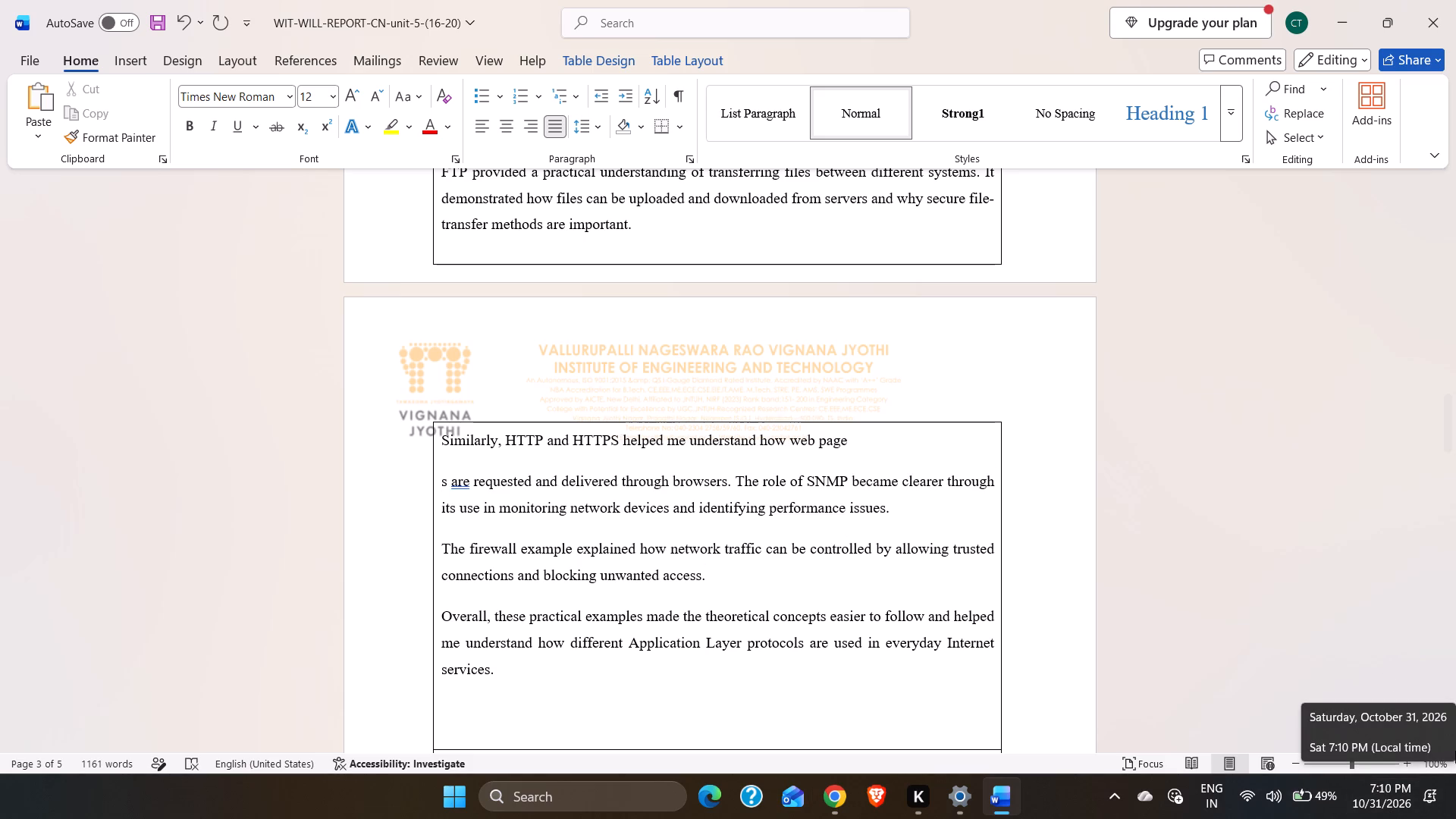
{"action": "left_click", "coordinate": [937, 387]}
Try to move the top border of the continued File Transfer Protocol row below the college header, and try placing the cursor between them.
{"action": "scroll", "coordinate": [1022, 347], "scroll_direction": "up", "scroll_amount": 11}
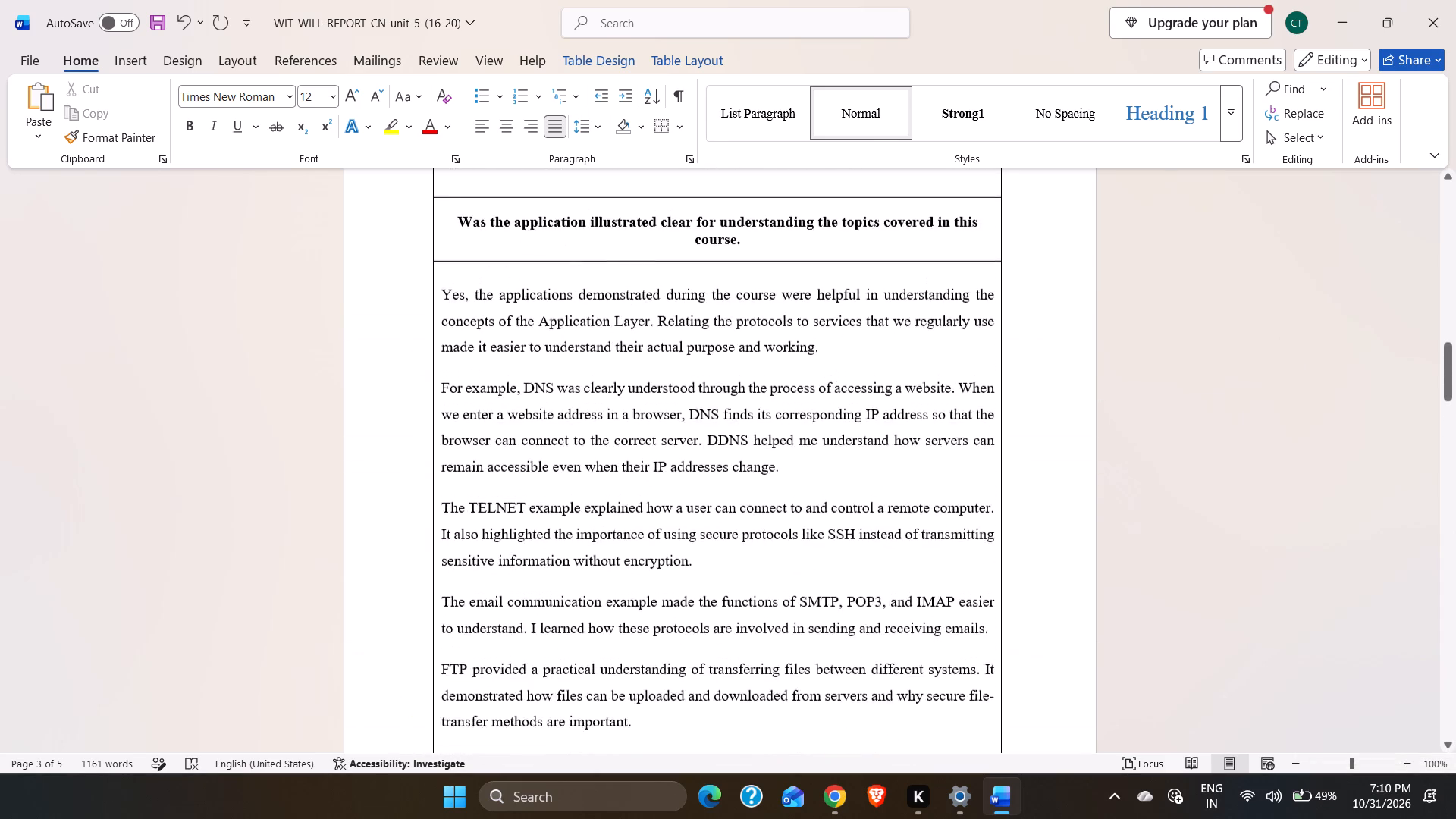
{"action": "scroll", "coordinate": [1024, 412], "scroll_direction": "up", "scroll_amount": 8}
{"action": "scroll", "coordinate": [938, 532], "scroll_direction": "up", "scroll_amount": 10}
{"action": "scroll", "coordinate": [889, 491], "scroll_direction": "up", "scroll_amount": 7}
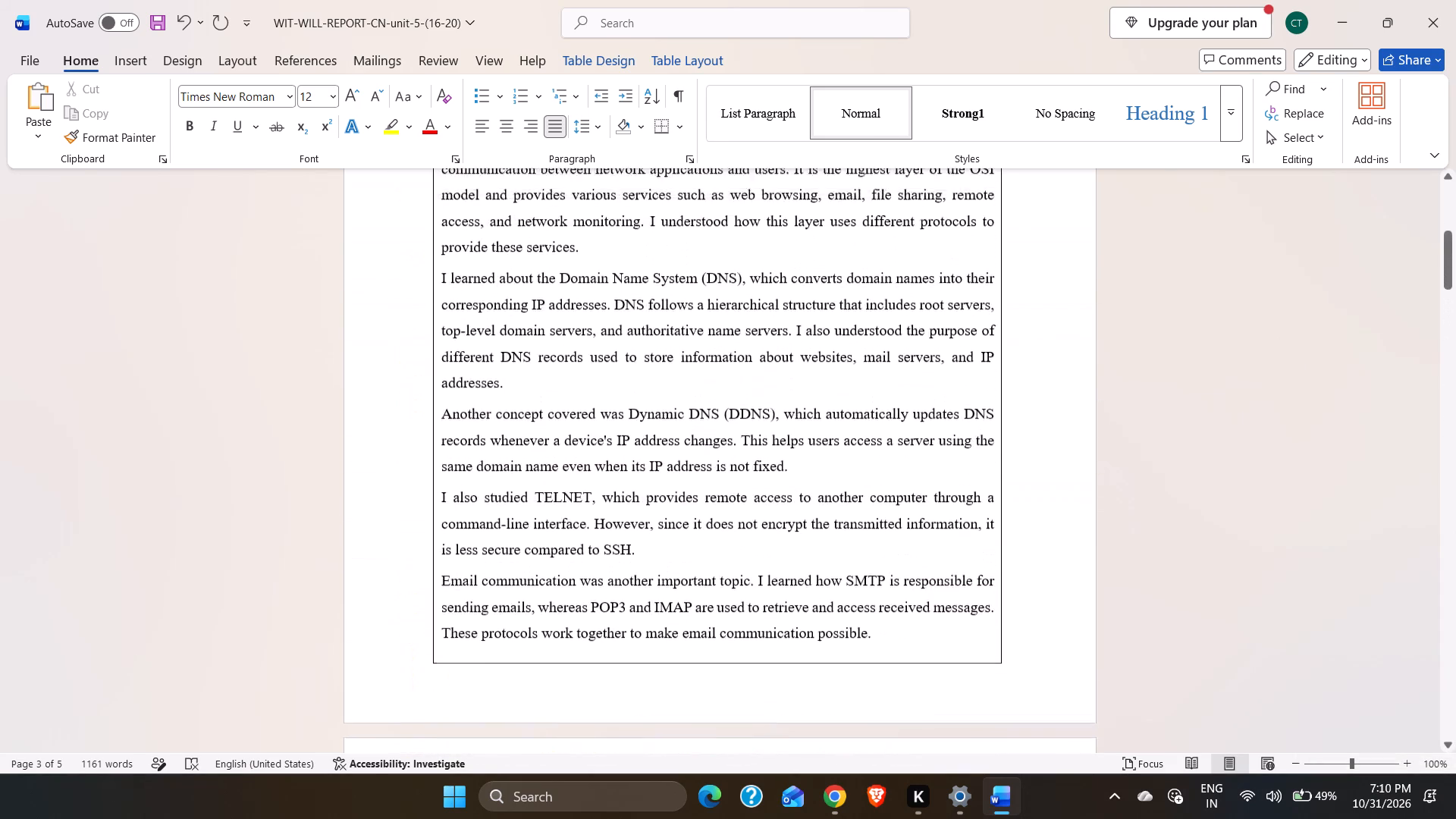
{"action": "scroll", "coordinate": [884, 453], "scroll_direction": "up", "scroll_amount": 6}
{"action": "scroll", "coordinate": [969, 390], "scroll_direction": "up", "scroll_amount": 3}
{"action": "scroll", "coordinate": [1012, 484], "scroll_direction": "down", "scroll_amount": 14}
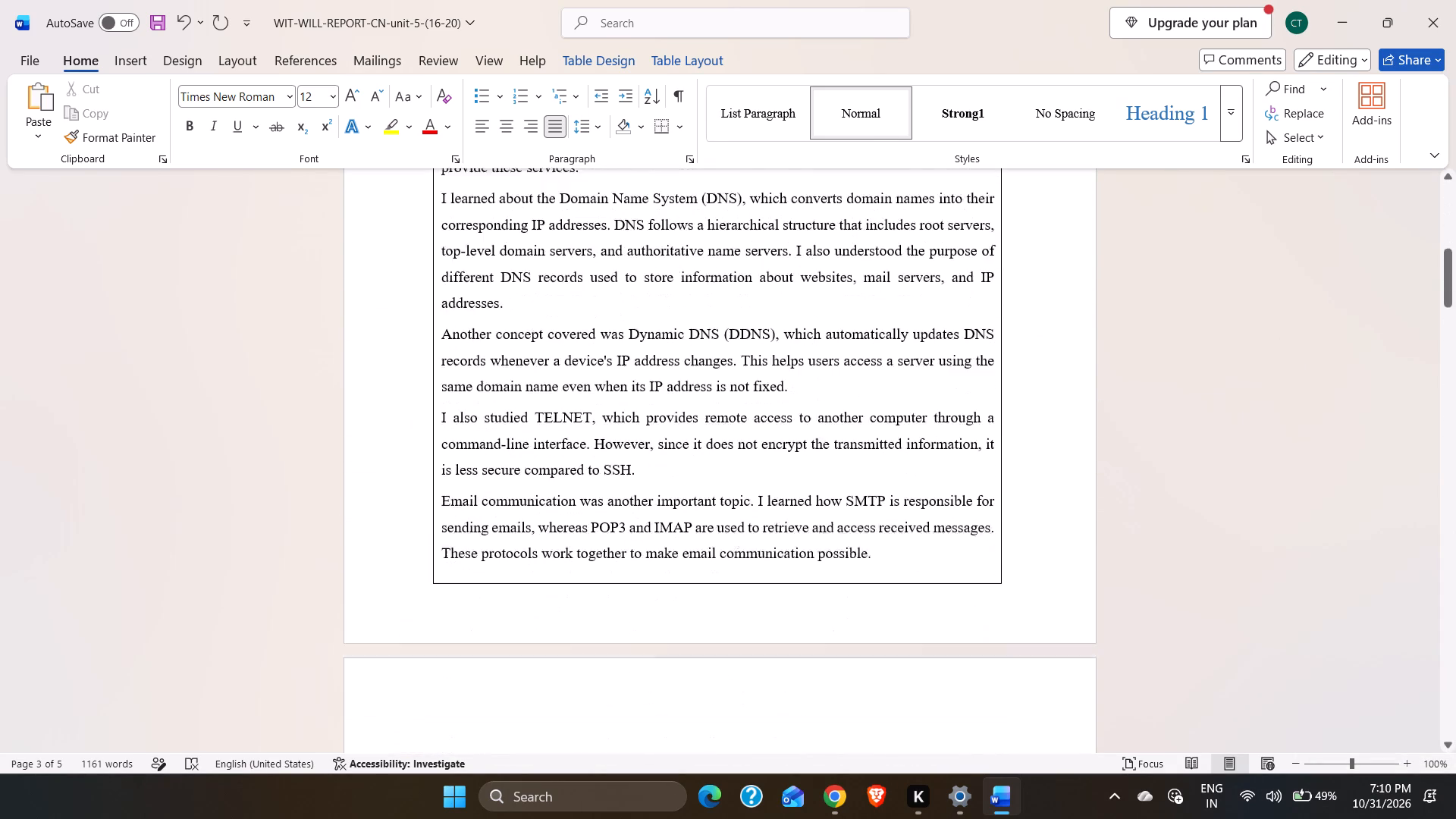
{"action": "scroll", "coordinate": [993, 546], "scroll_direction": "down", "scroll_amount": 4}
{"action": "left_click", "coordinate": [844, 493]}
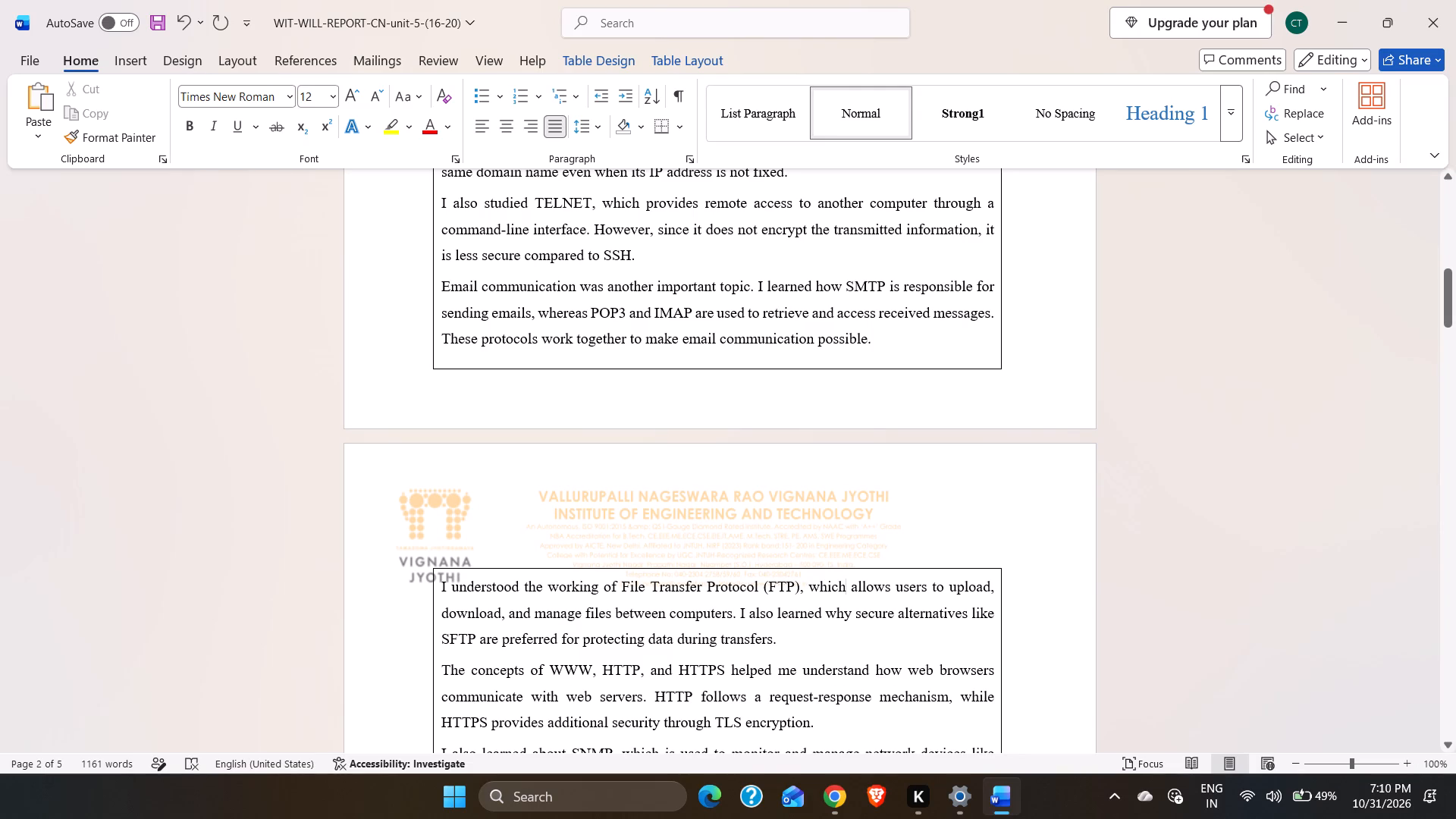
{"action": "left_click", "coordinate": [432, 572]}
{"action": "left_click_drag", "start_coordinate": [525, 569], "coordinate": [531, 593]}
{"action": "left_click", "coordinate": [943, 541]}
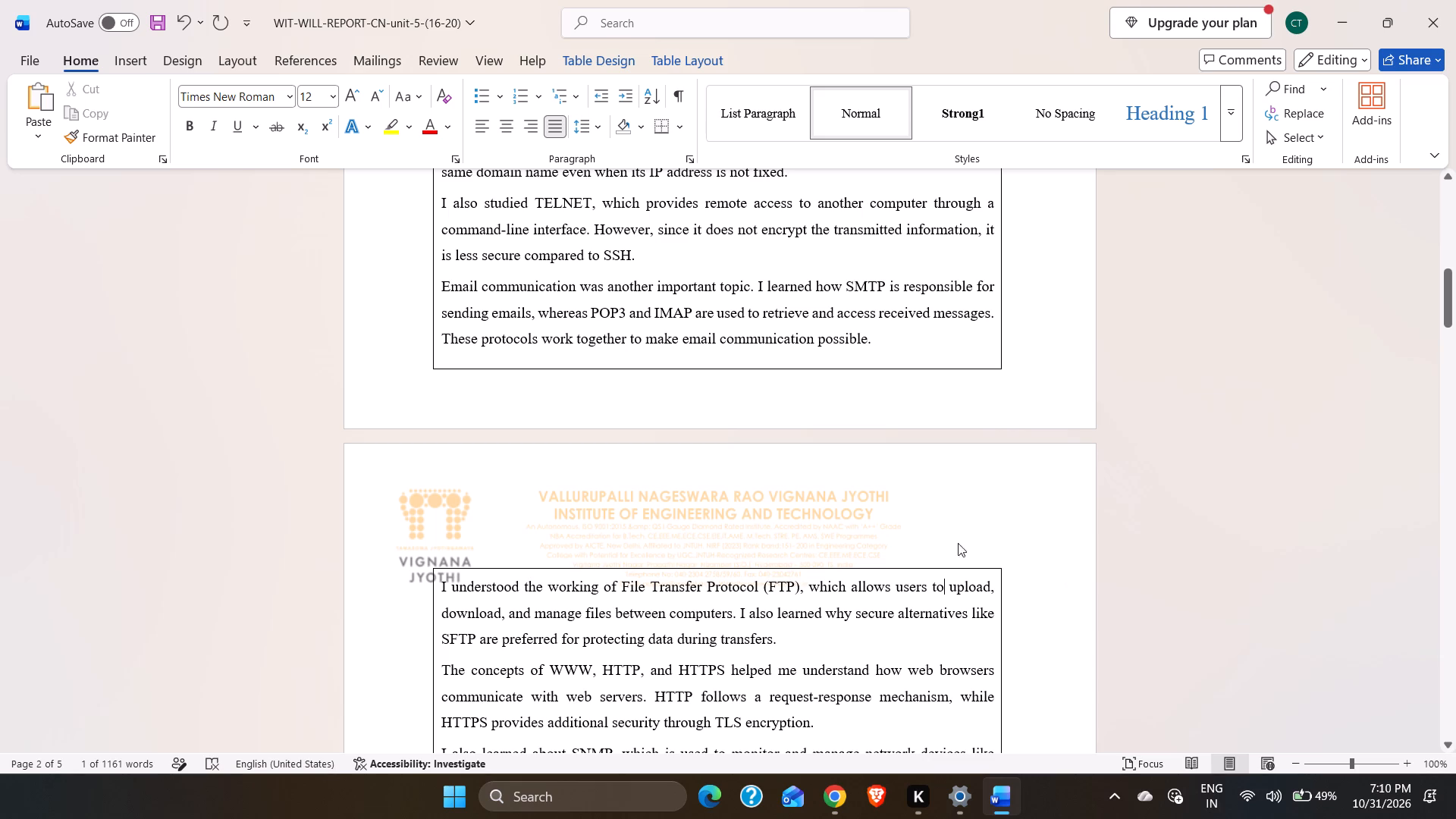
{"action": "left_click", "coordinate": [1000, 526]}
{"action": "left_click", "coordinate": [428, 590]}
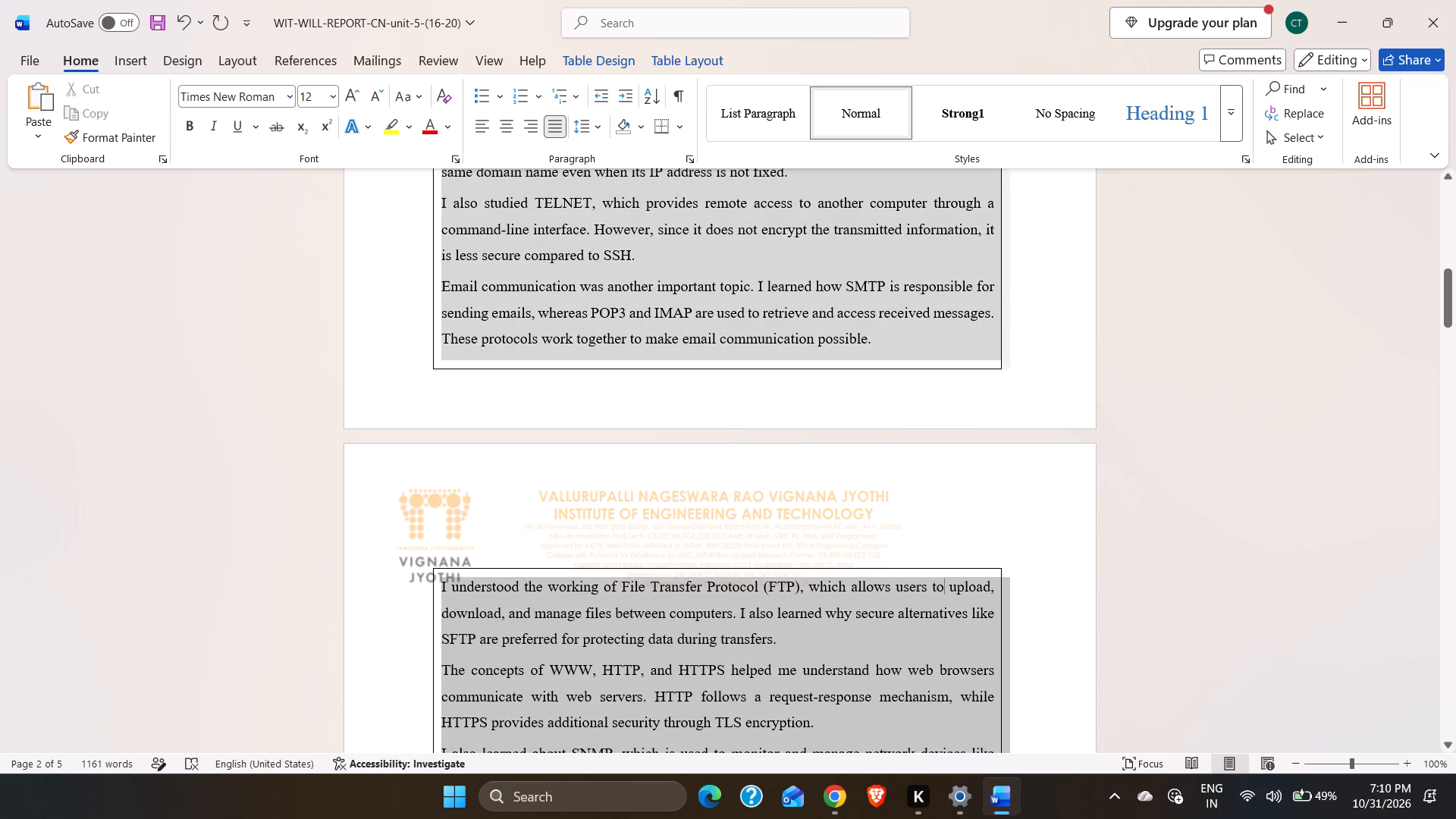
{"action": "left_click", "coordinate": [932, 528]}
Review the remaining pages down to page 5 for places where the continued table rows overlap the college header.
{"action": "scroll", "coordinate": [983, 500], "scroll_direction": "down", "scroll_amount": 8}
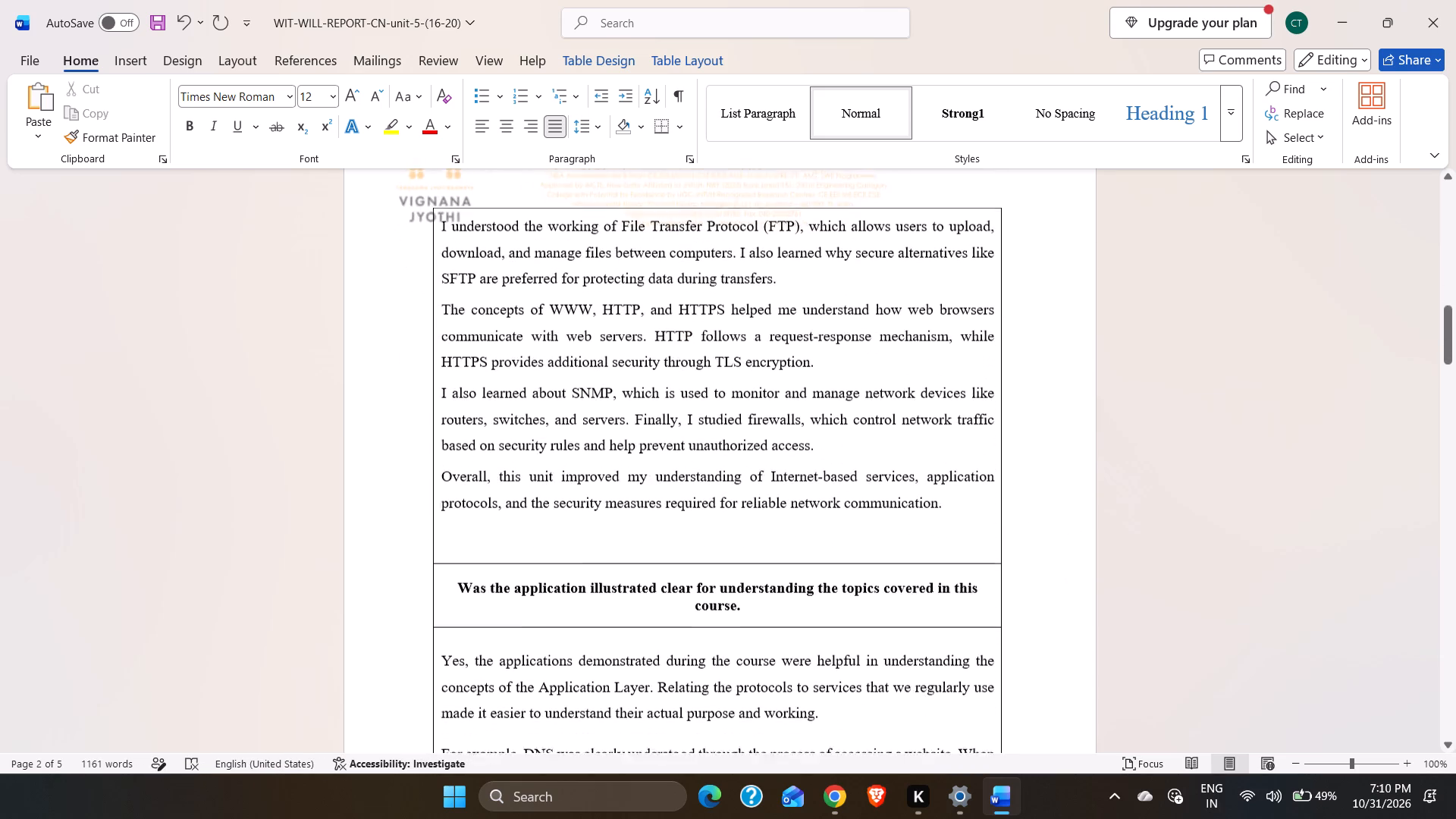
{"action": "scroll", "coordinate": [999, 500], "scroll_direction": "down", "scroll_amount": 3}
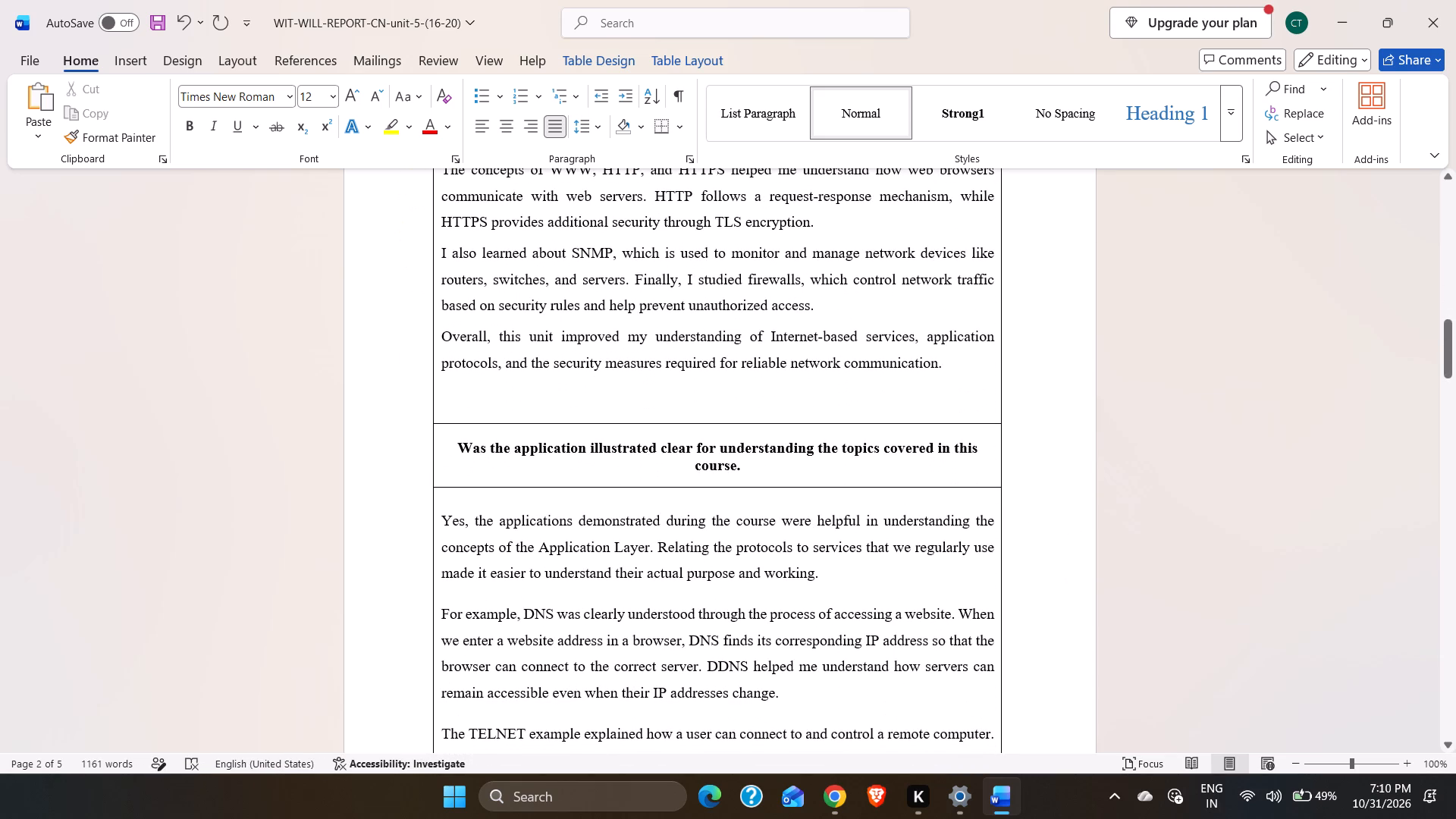
{"action": "scroll", "coordinate": [504, 460], "scroll_direction": "down", "scroll_amount": 6}
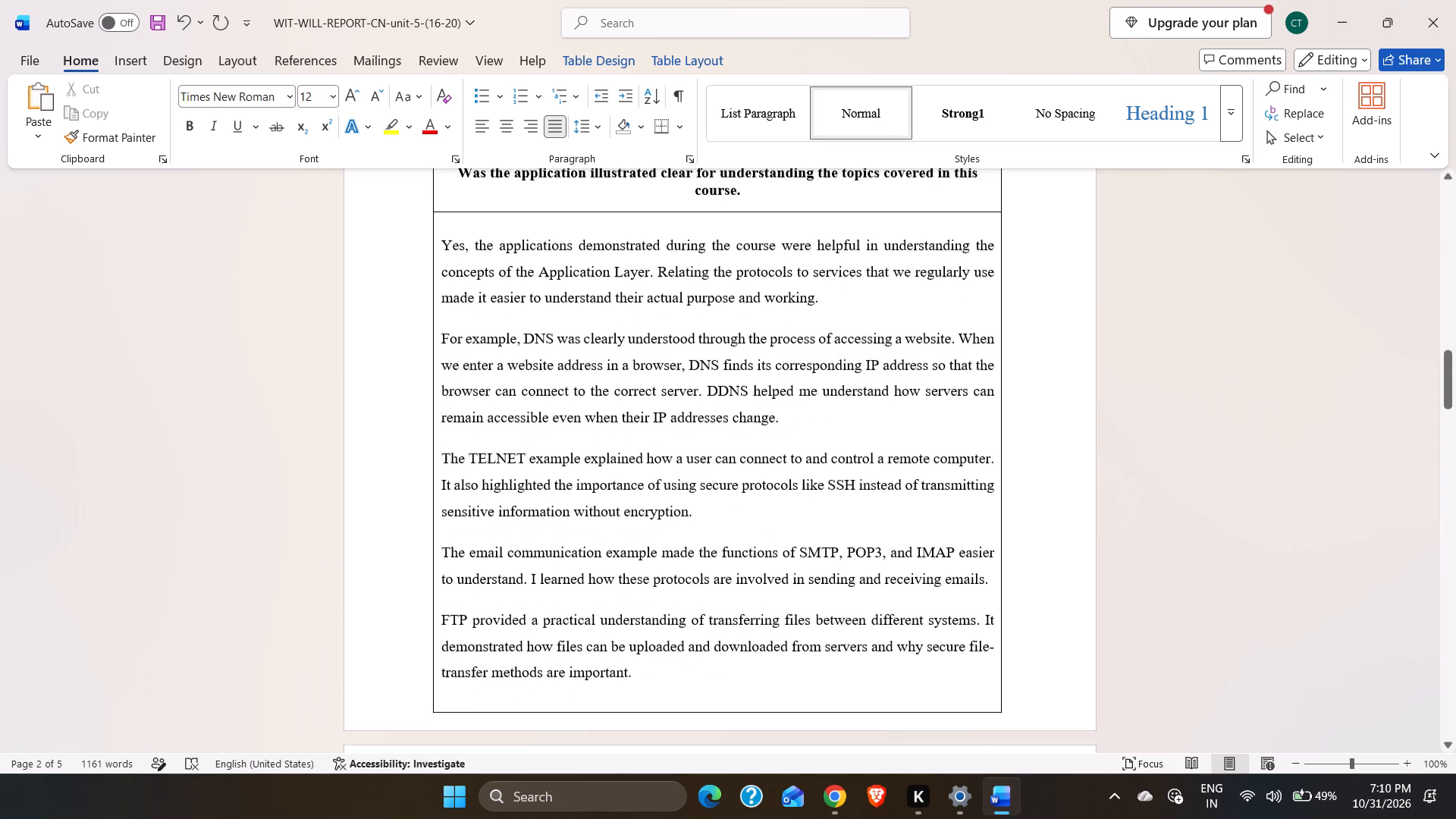
{"action": "scroll", "coordinate": [607, 472], "scroll_direction": "down", "scroll_amount": 12}
{"action": "scroll", "coordinate": [554, 522], "scroll_direction": "down", "scroll_amount": 3}
{"action": "scroll", "coordinate": [754, 584], "scroll_direction": "down", "scroll_amount": 12}
{"action": "scroll", "coordinate": [822, 588], "scroll_direction": "down", "scroll_amount": 4}
{"action": "scroll", "coordinate": [963, 623], "scroll_direction": "down", "scroll_amount": 3}
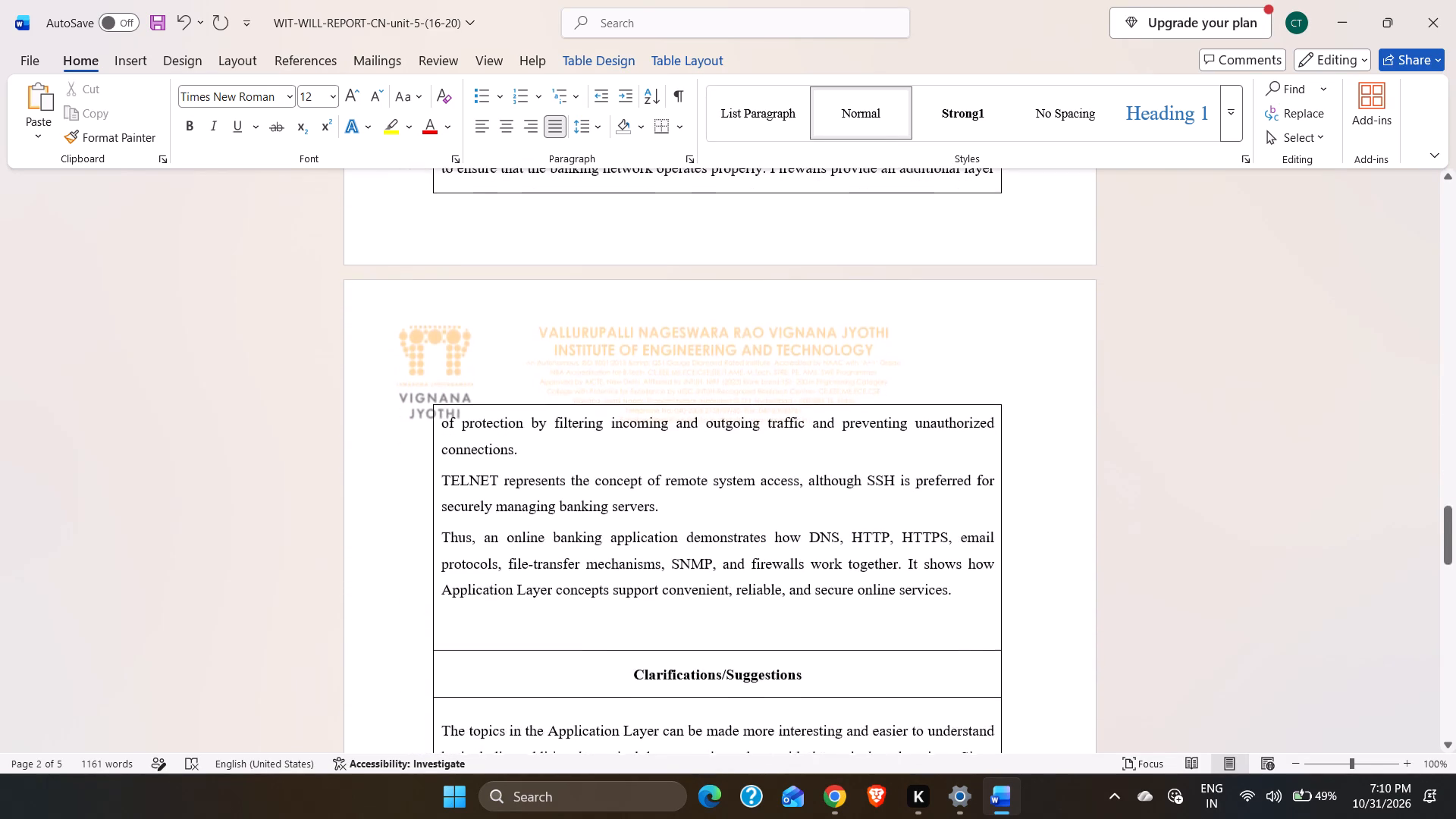
{"action": "scroll", "coordinate": [1038, 566], "scroll_direction": "down", "scroll_amount": 8}
{"action": "scroll", "coordinate": [918, 563], "scroll_direction": "down", "scroll_amount": 12}
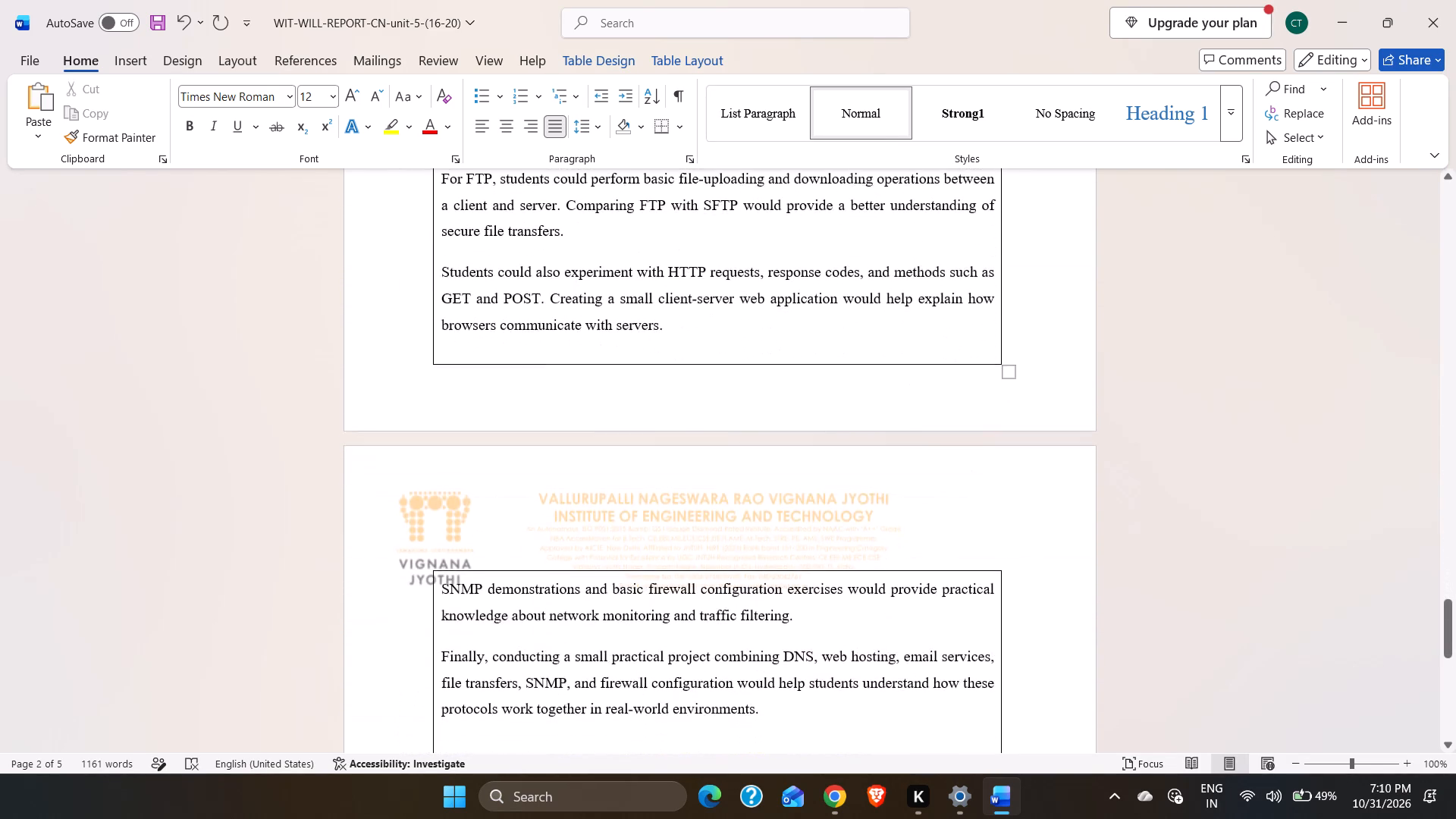
{"action": "scroll", "coordinate": [968, 585], "scroll_direction": "down", "scroll_amount": 4}
Insert a paragraph break before "SNMP demonstrations" at the start of the continued table row on page 5.
{"action": "left_click", "coordinate": [898, 344]}
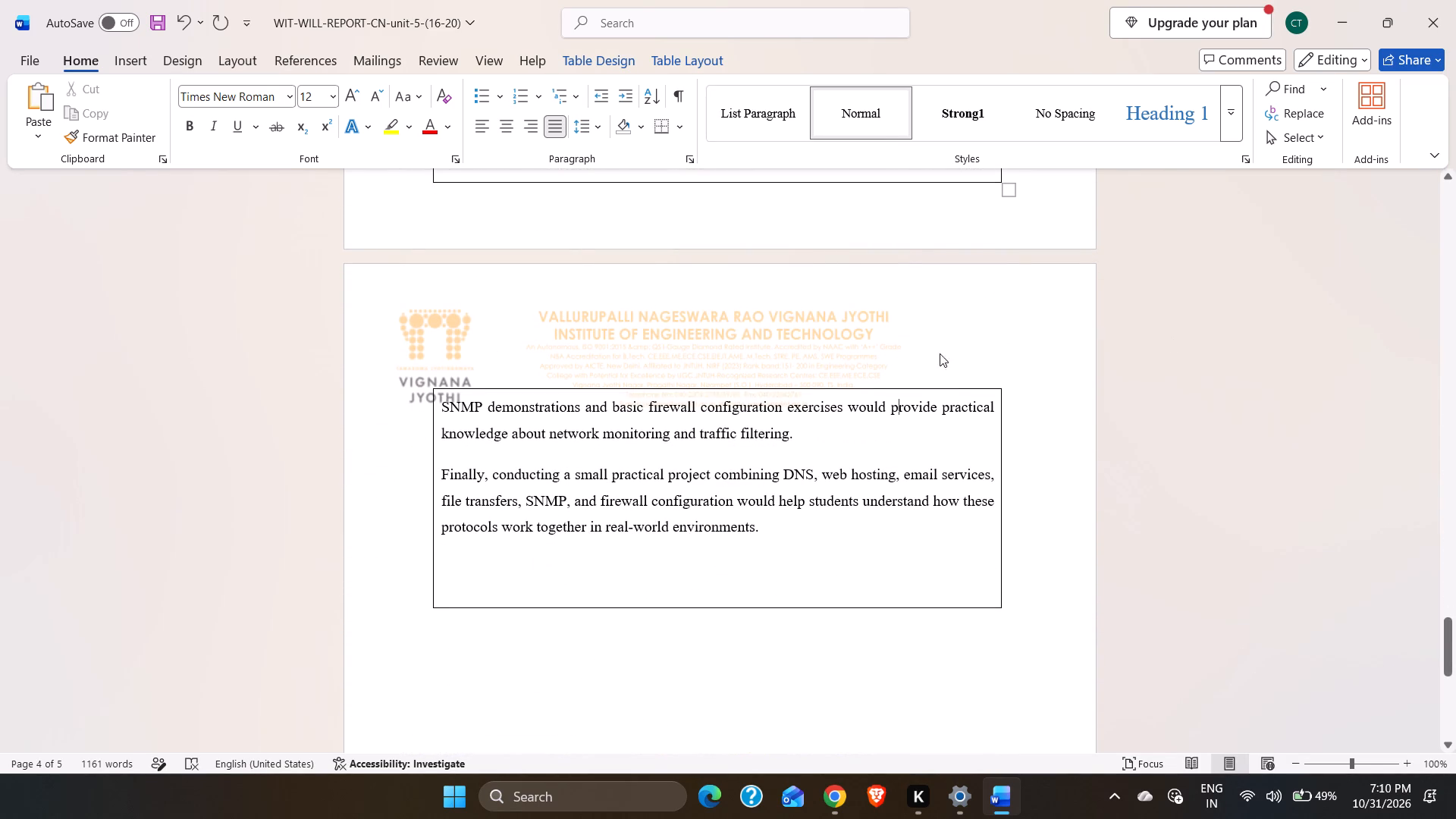
{"action": "left_click", "coordinate": [445, 406]}
{"action": "key", "text": "Return"}
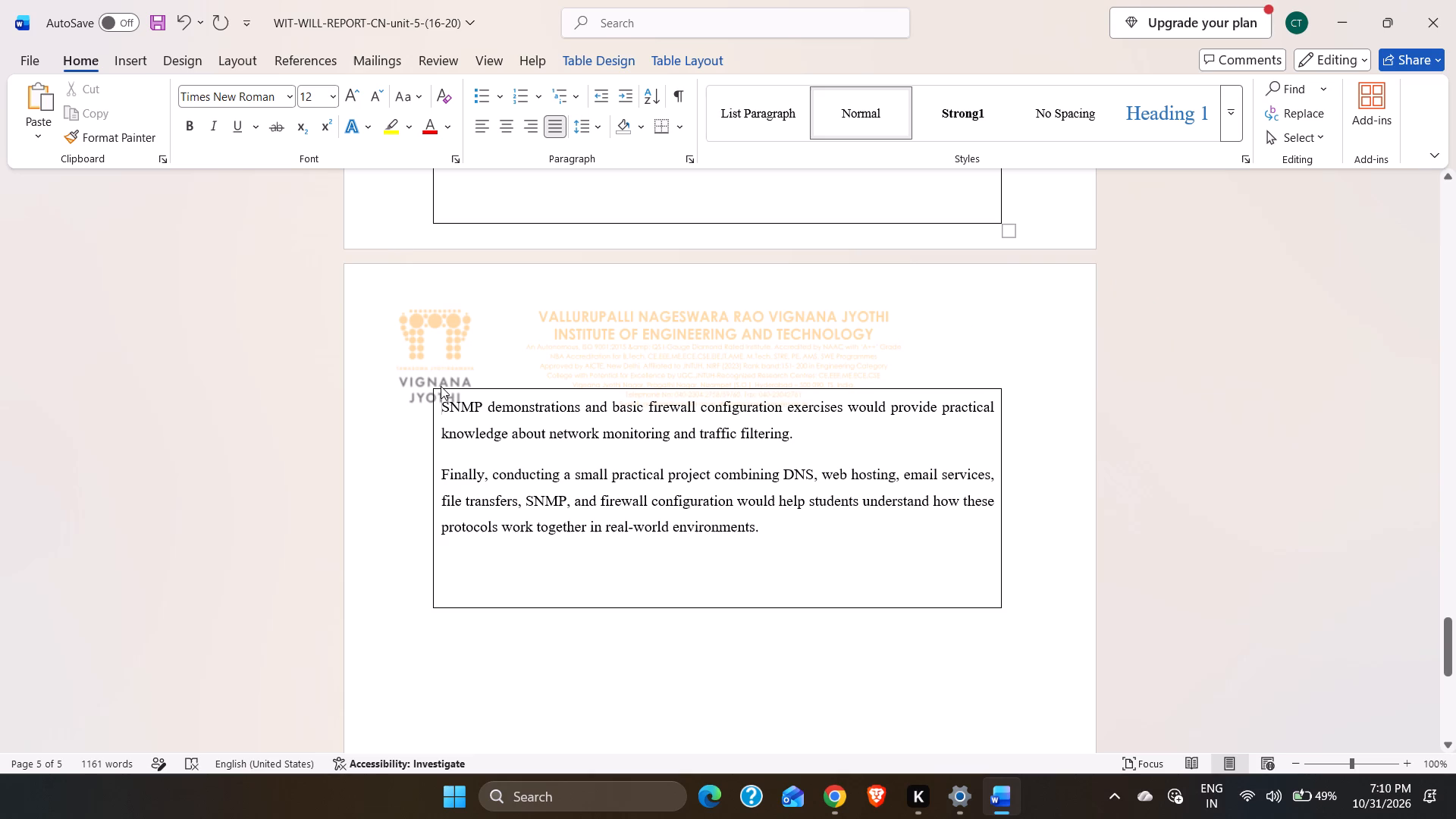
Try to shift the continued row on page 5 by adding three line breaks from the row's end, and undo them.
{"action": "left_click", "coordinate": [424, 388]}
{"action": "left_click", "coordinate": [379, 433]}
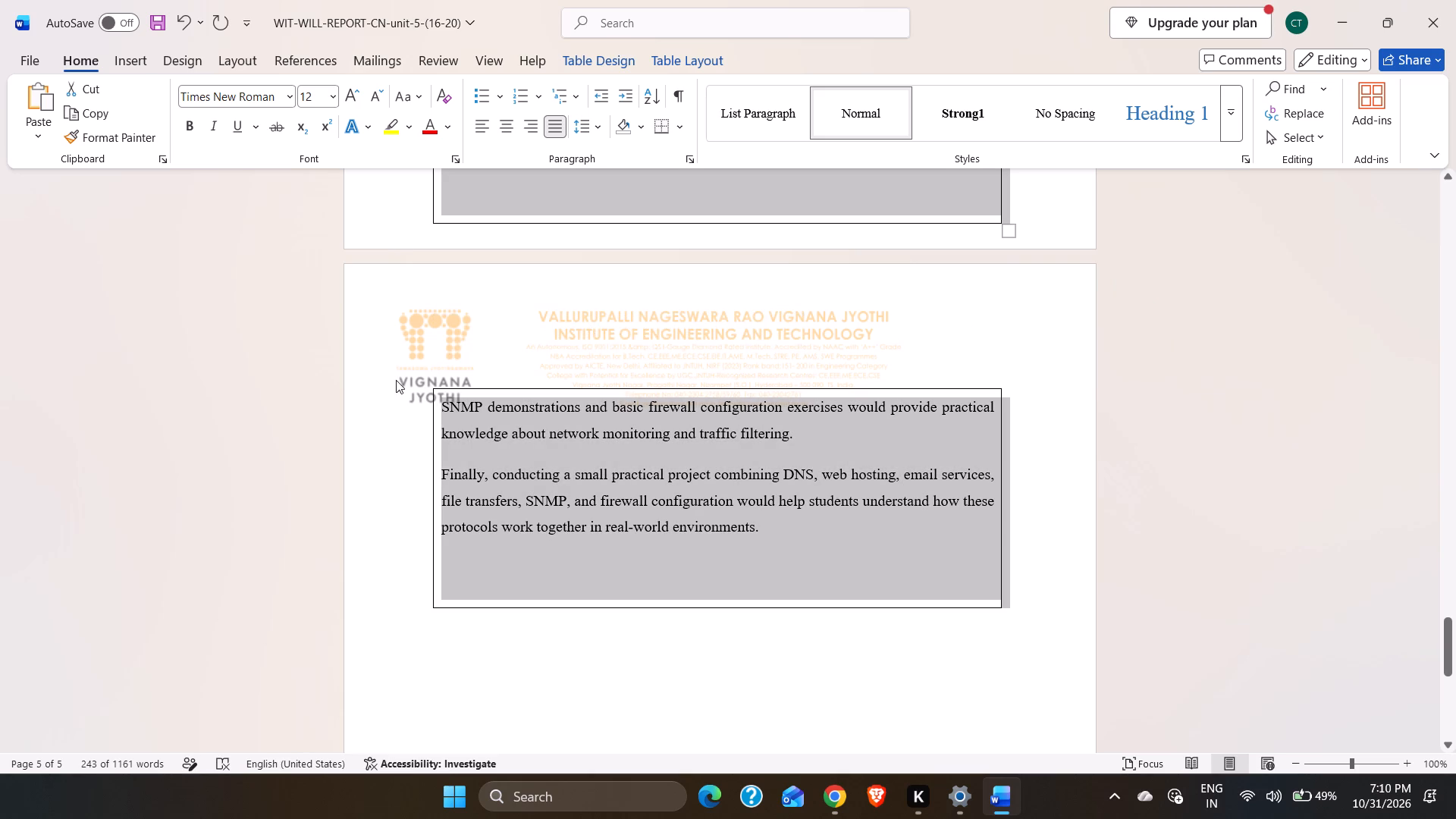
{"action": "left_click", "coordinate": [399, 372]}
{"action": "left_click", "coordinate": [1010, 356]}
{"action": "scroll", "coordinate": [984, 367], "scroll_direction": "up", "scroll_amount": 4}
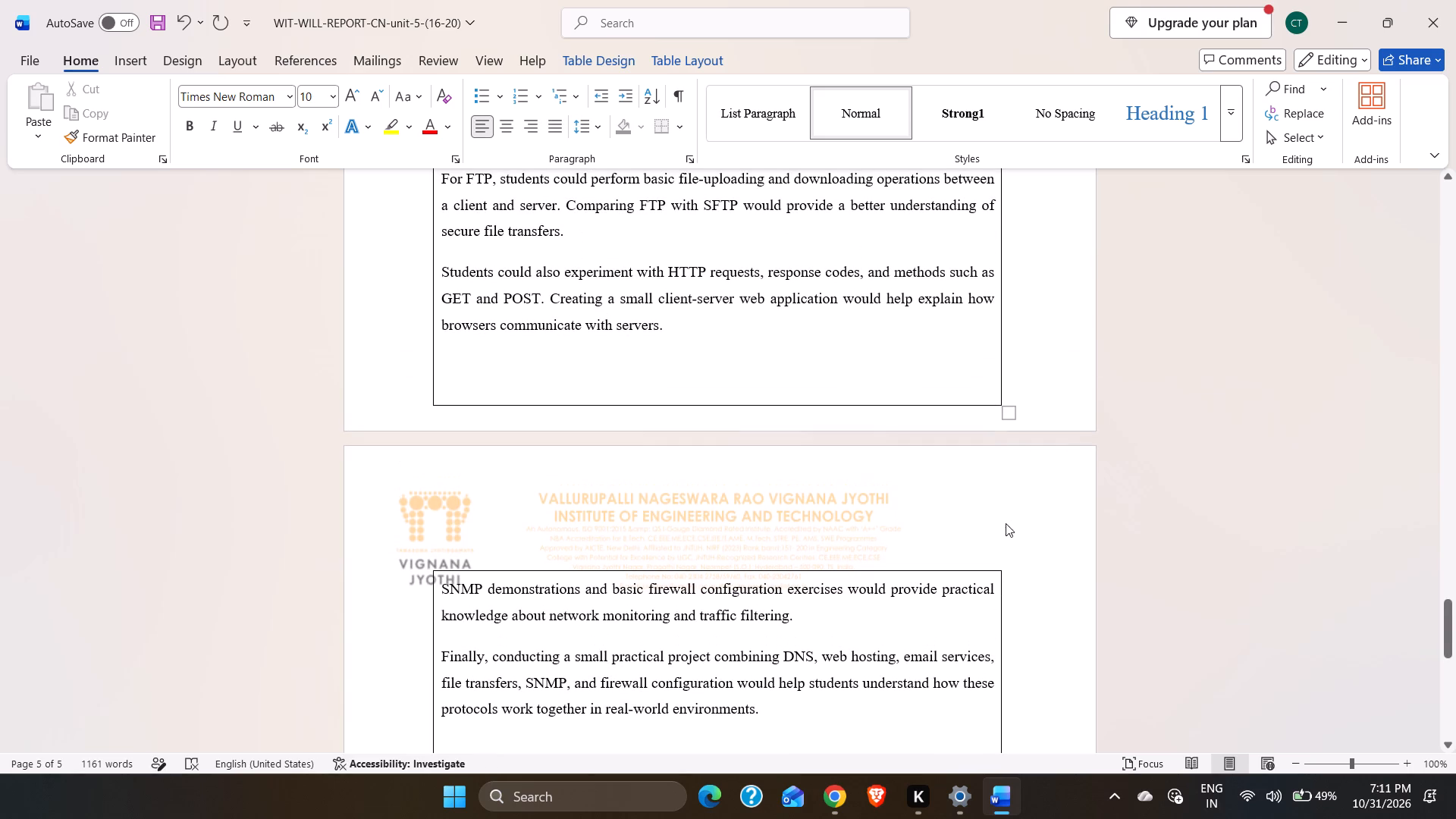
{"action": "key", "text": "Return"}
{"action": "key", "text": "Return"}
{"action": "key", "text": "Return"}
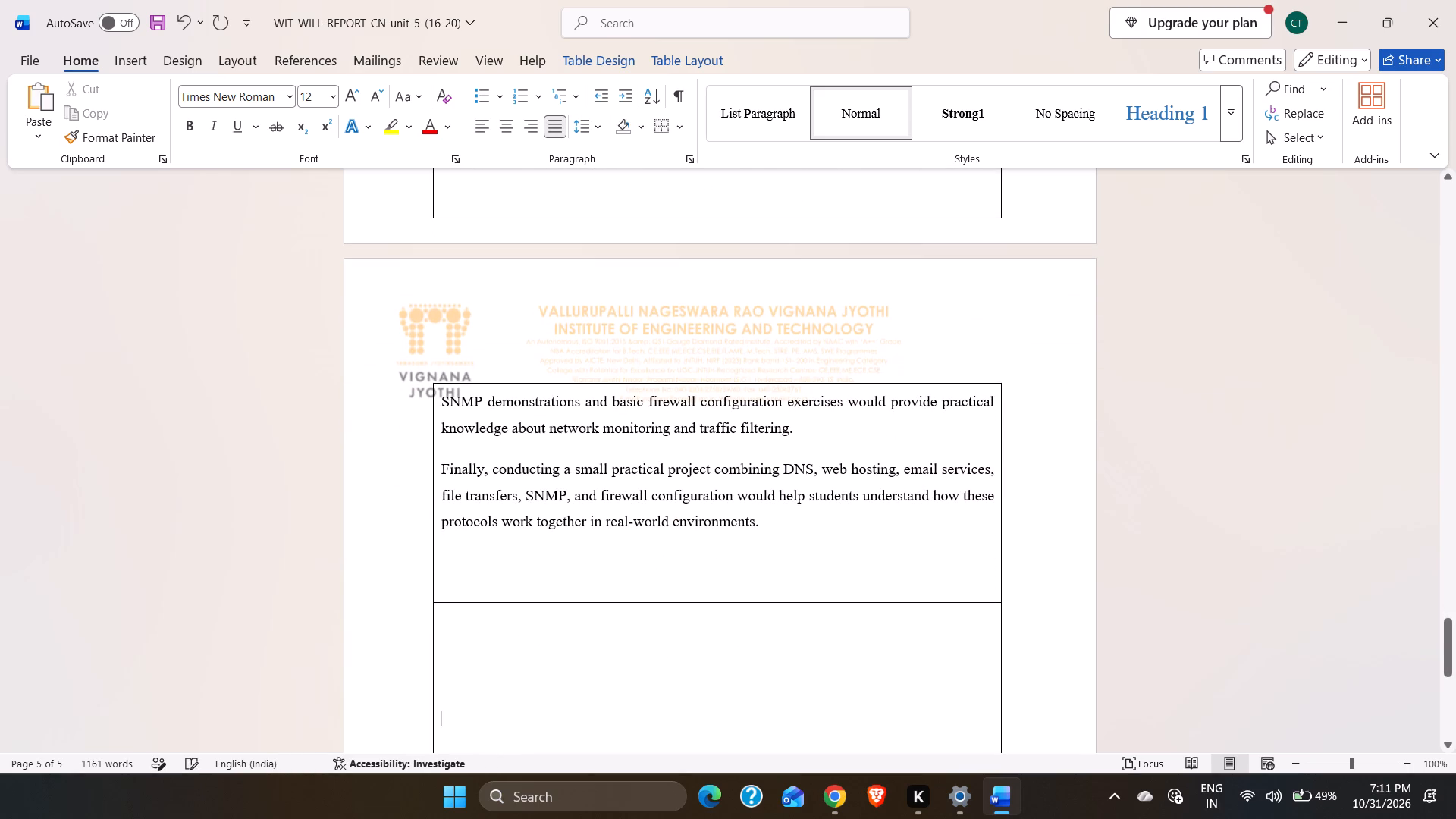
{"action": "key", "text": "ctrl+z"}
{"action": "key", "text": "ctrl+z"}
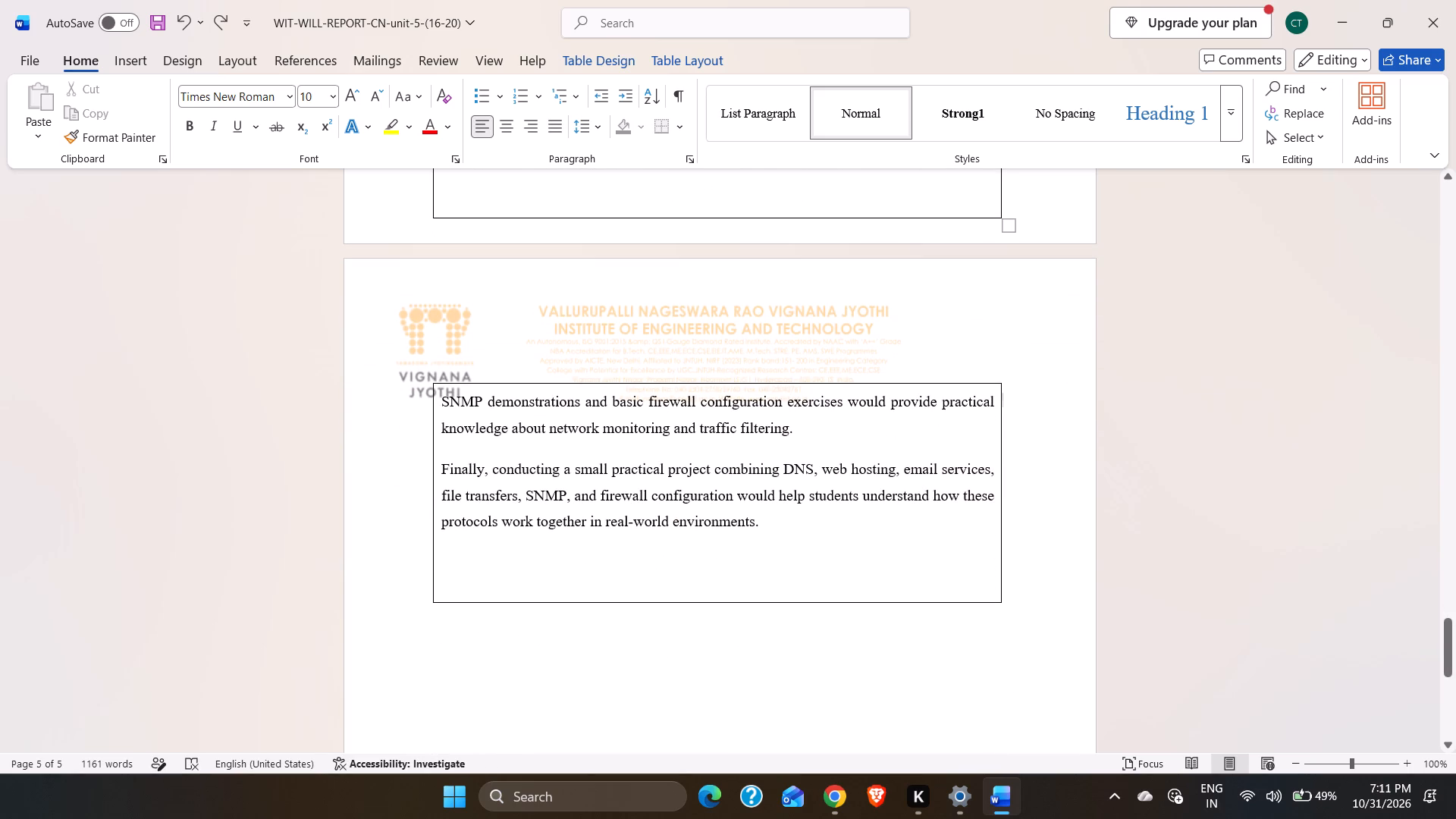
Select the Clarifications/Suggestions answer row and check how it continues from page 4 to page 5.
{"action": "left_click", "coordinate": [419, 425]}
{"action": "left_click", "coordinate": [403, 416]}
{"action": "scroll", "coordinate": [403, 416], "scroll_direction": "up", "scroll_amount": 8}
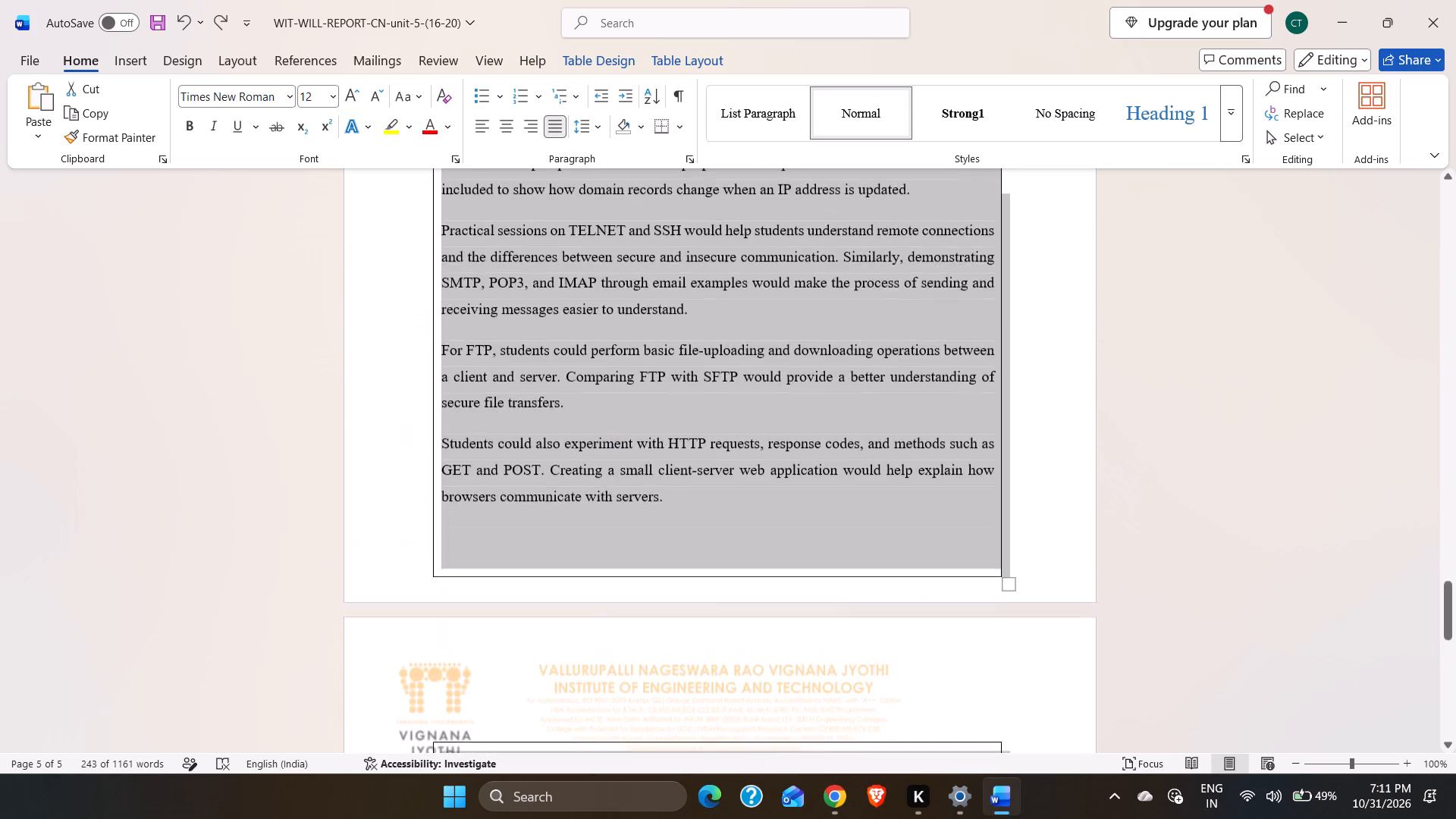
{"action": "scroll", "coordinate": [450, 383], "scroll_direction": "up", "scroll_amount": 10}
{"action": "left_click", "coordinate": [733, 333]}
{"action": "scroll", "coordinate": [654, 402], "scroll_direction": "up", "scroll_amount": 4}
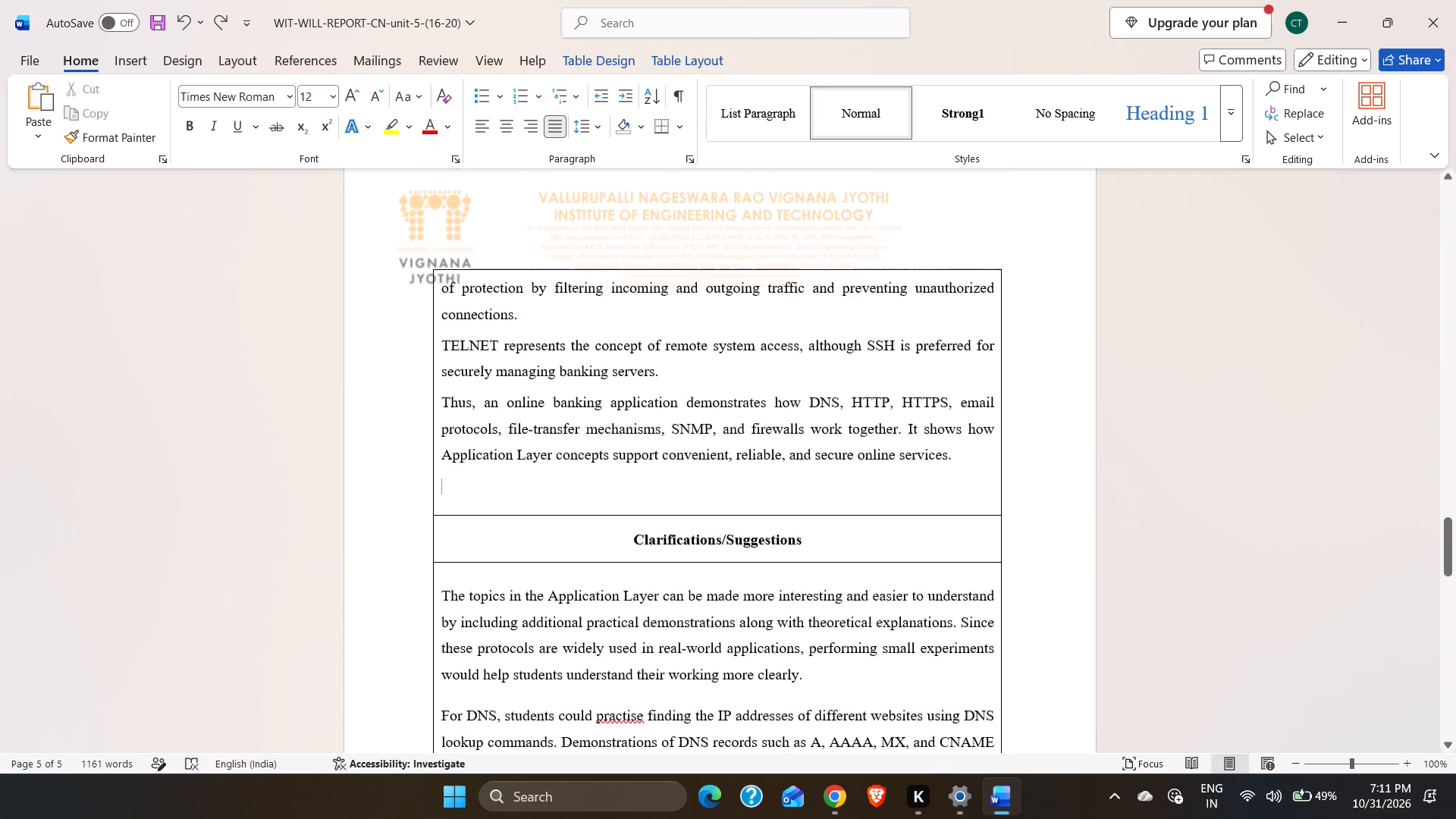
{"action": "scroll", "coordinate": [575, 431], "scroll_direction": "down", "scroll_amount": 20}
{"action": "scroll", "coordinate": [575, 431], "scroll_direction": "down", "scroll_amount": 5}
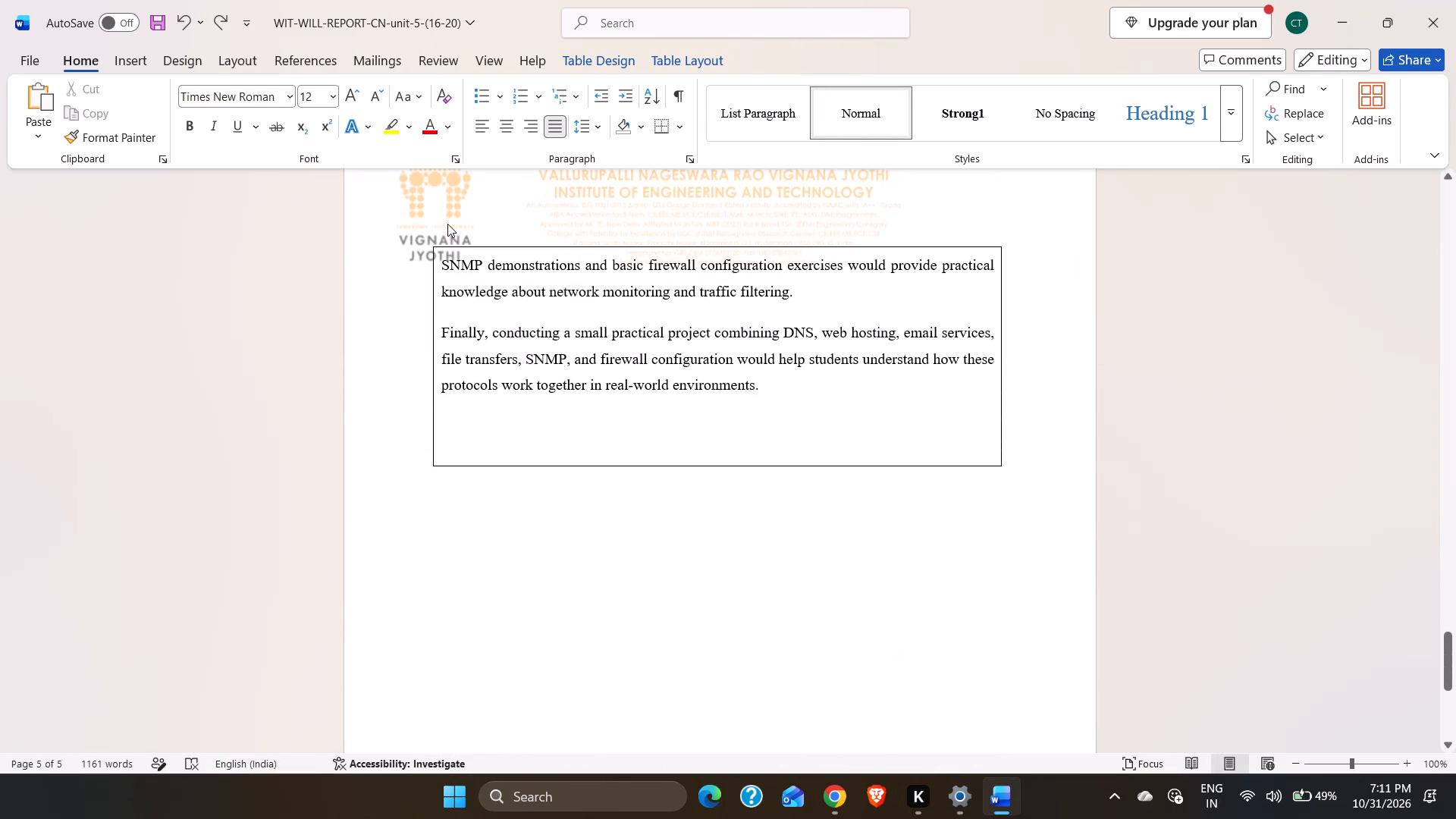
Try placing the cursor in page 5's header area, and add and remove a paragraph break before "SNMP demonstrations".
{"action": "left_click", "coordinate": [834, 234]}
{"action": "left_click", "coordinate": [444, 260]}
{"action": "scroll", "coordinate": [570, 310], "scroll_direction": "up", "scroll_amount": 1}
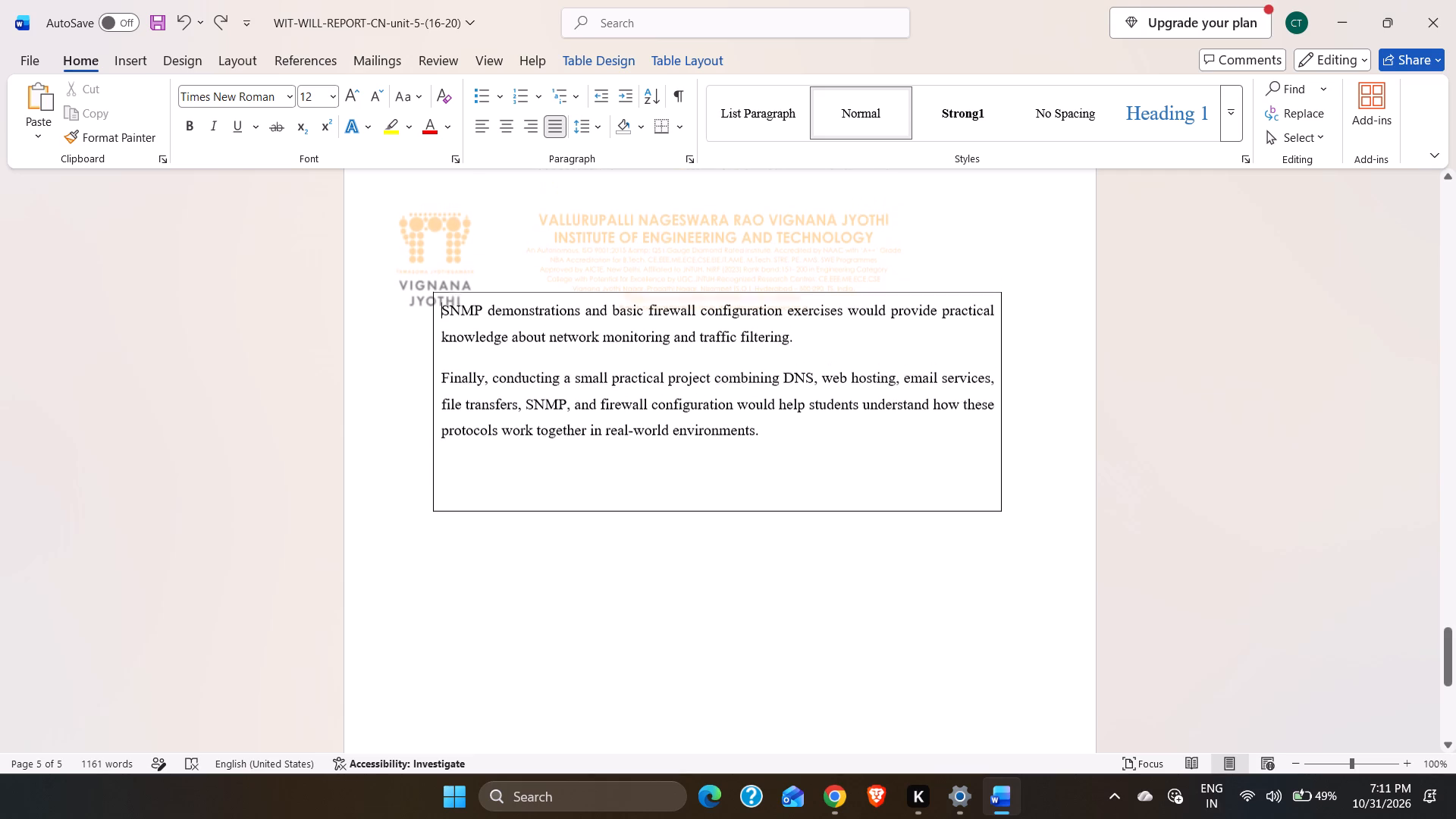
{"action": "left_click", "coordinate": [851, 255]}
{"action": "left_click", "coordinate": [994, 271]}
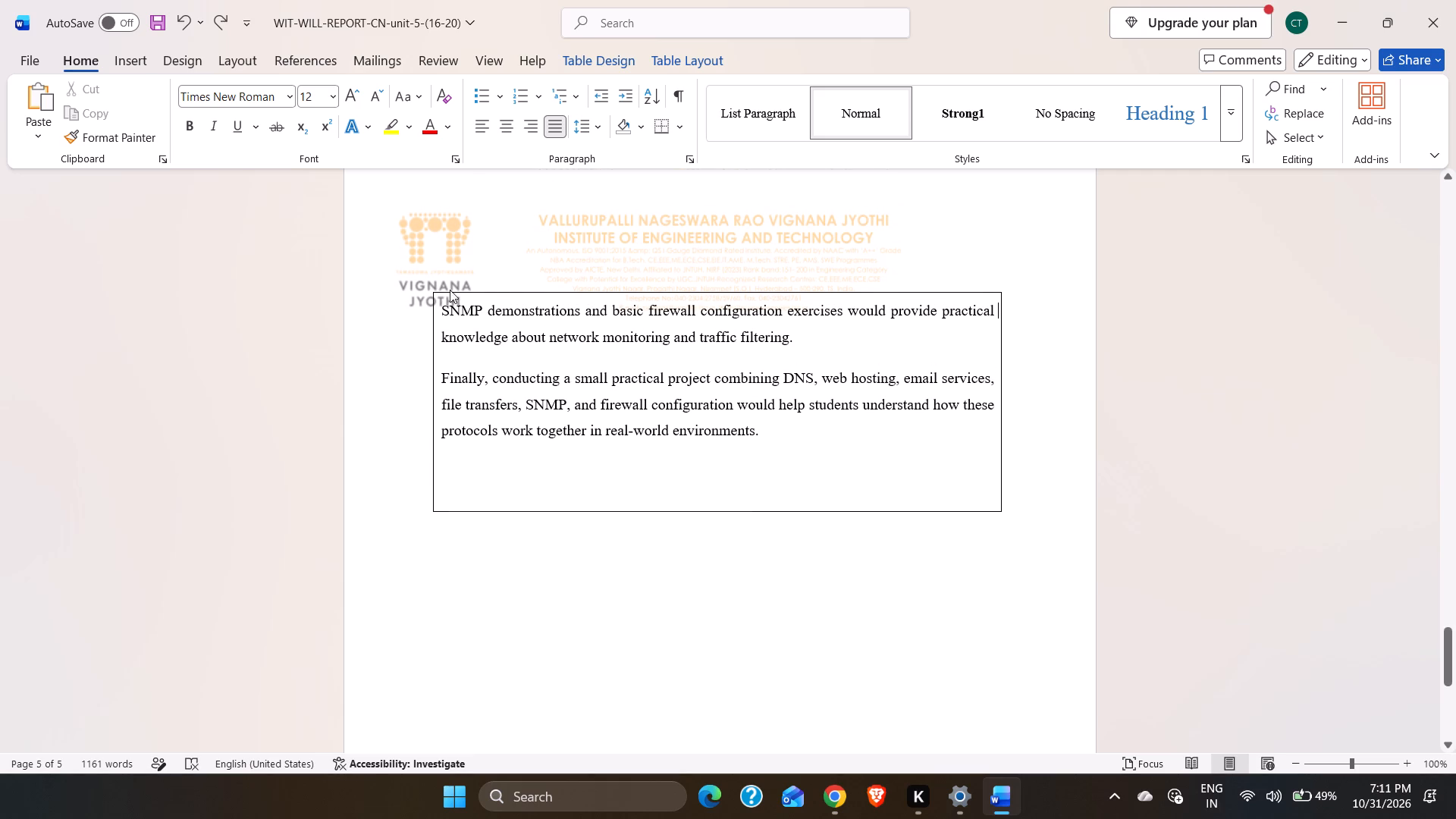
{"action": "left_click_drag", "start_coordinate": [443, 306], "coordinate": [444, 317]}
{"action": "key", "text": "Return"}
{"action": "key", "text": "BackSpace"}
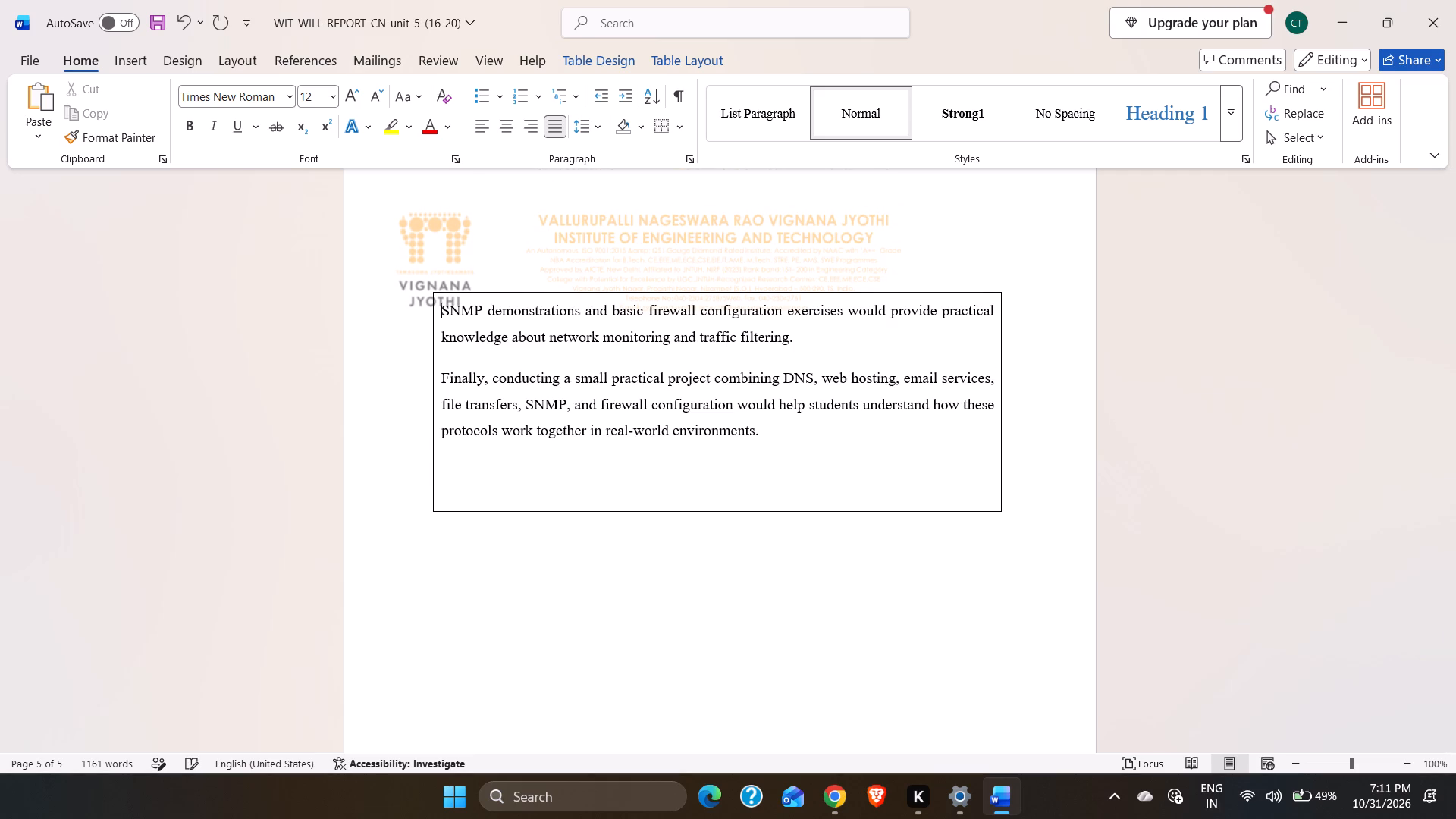
Close the WIT-WILL report document.
{"action": "left_click", "coordinate": [1439, 0]}
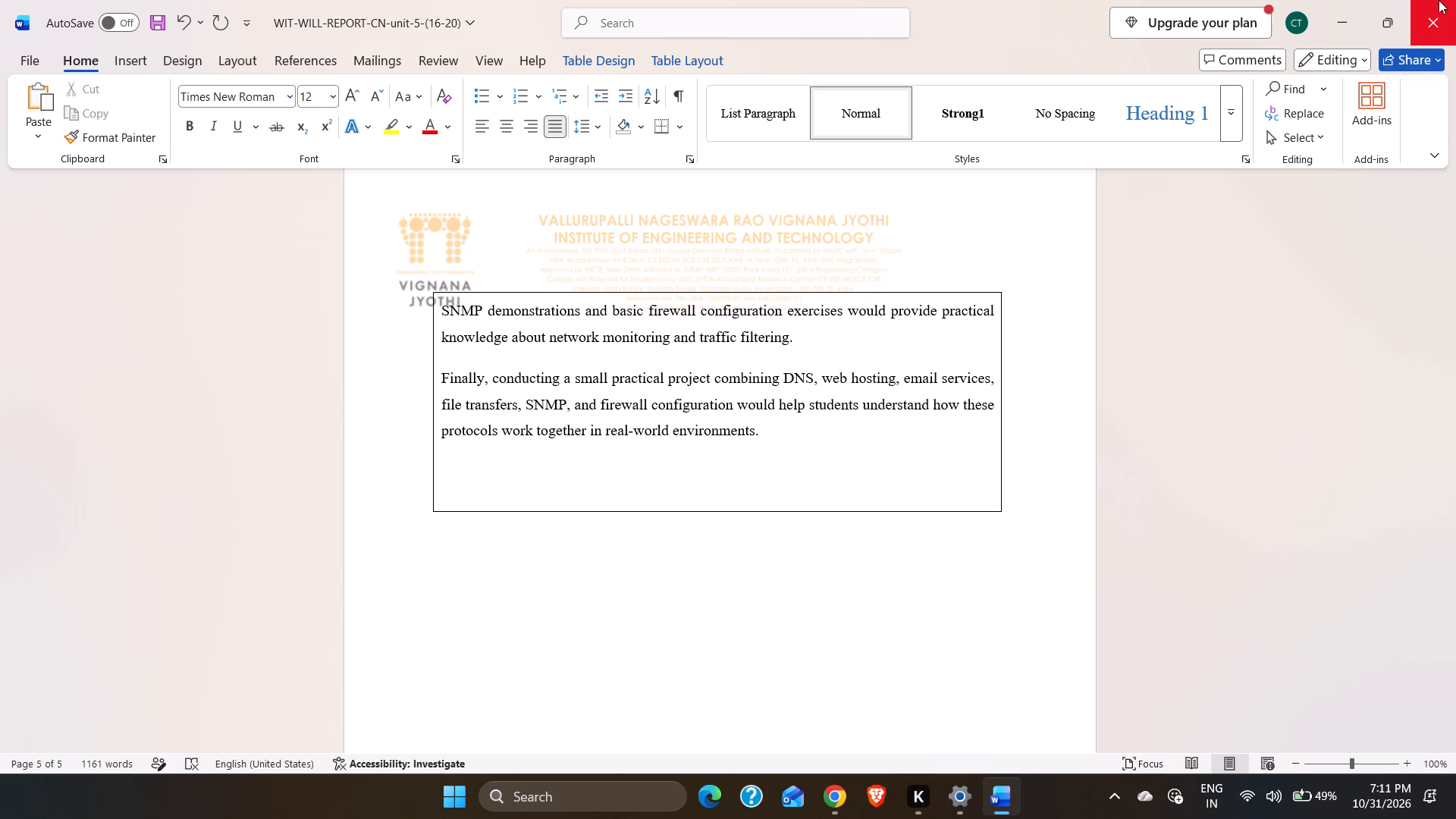
Finish closing the WIT-WILL report document in Word.
{"action": "left_click", "coordinate": [817, 544]}
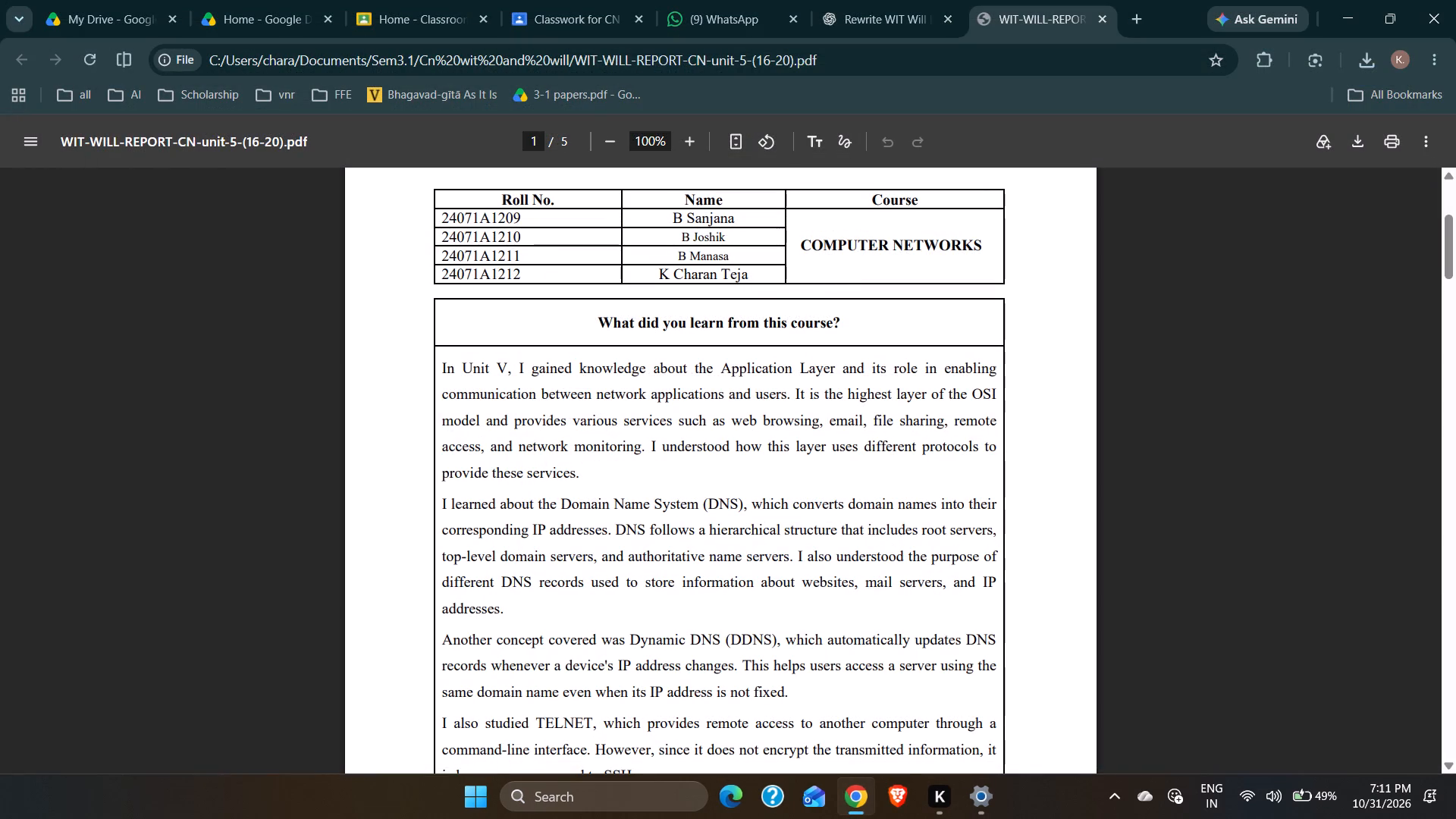
Review the exported WIT-WILL-REPORT-CN-unit-5-(16-20) PDF in Chrome from the first page through page 5.
{"action": "scroll", "coordinate": [988, 493], "scroll_direction": "up", "scroll_amount": 12}
{"action": "scroll", "coordinate": [988, 429], "scroll_direction": "down", "scroll_amount": 10}
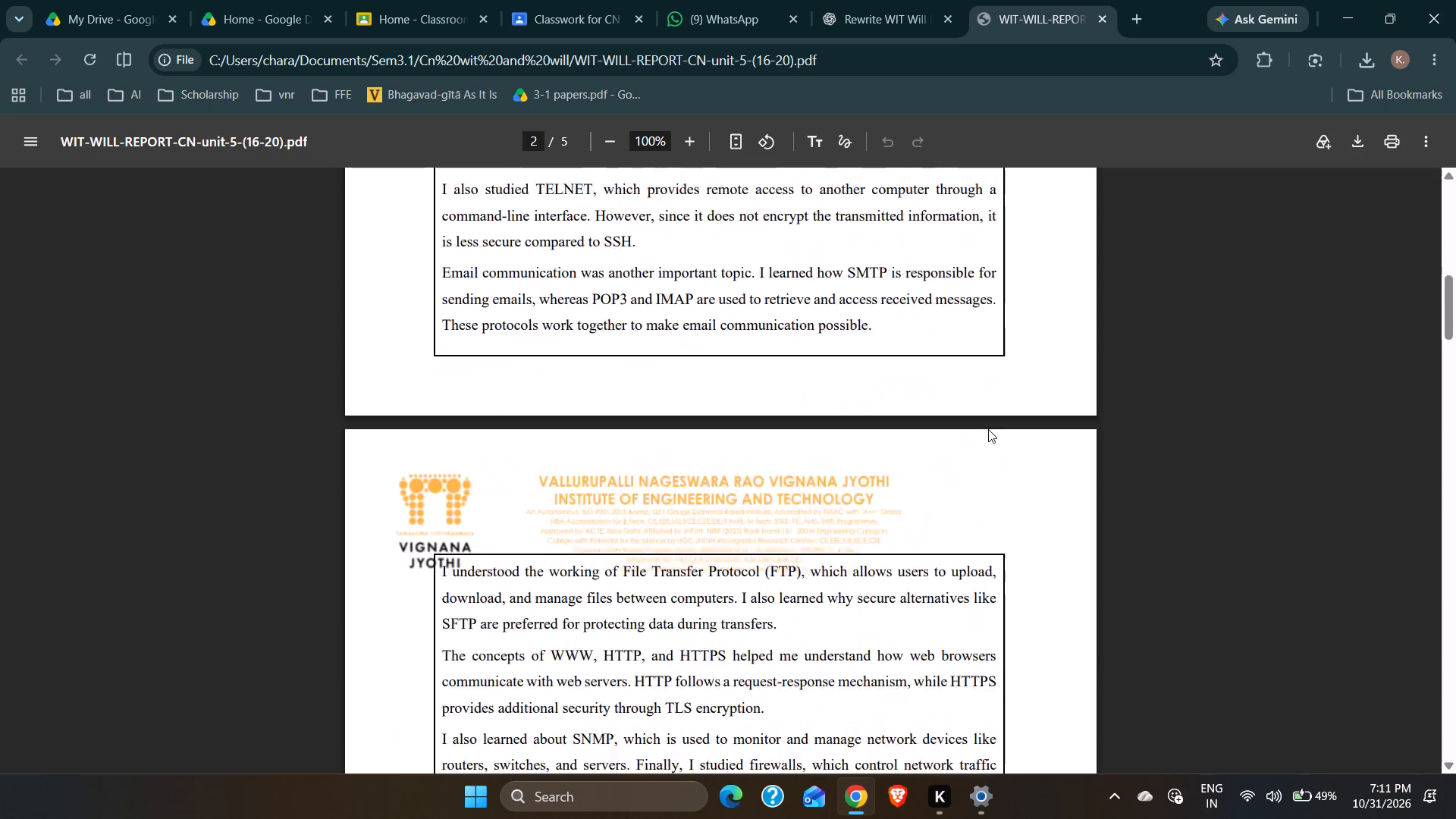
{"action": "scroll", "coordinate": [988, 429], "scroll_direction": "down", "scroll_amount": 20}
{"action": "scroll", "coordinate": [988, 429], "scroll_direction": "down", "scroll_amount": 12}
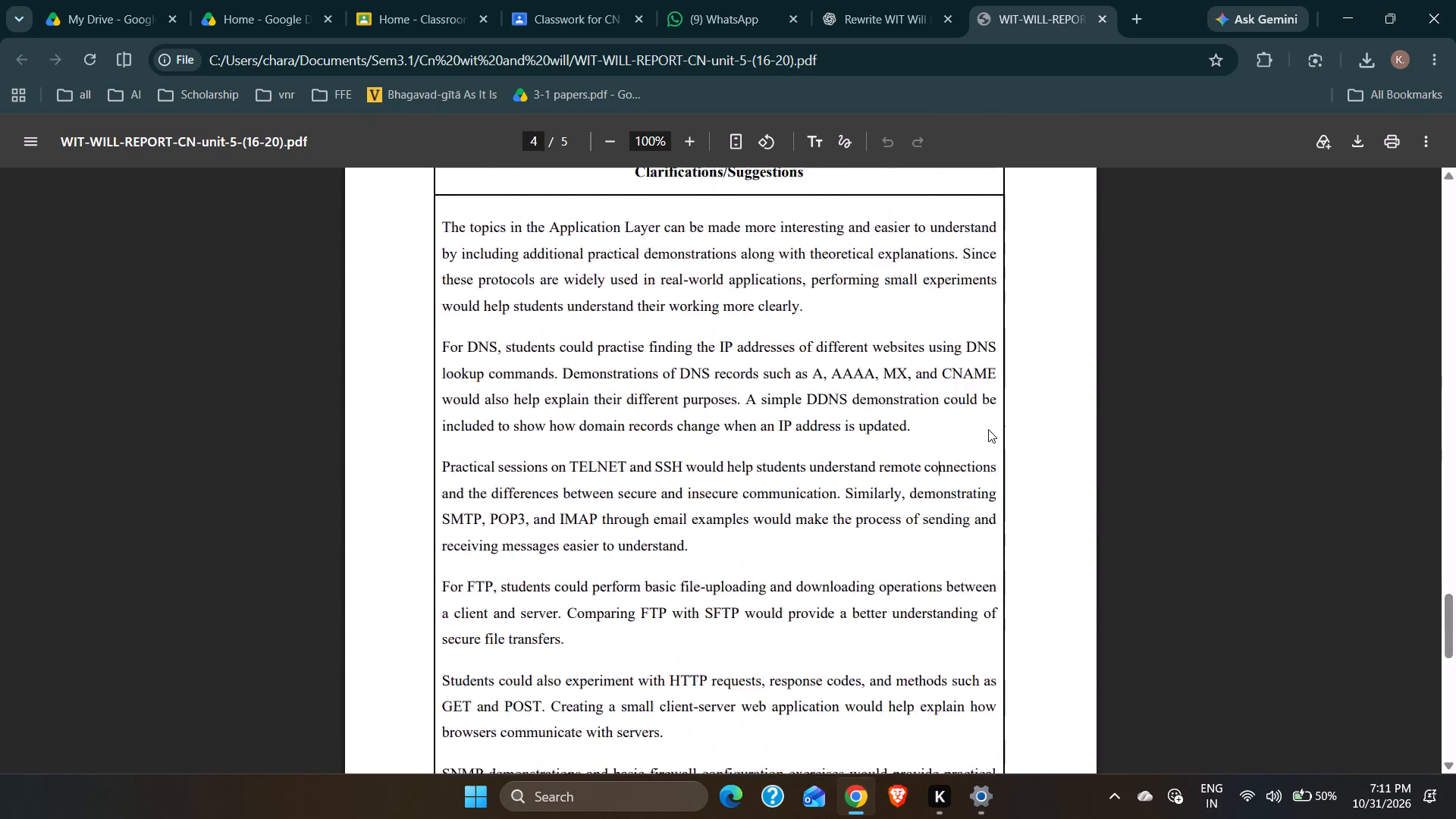
{"action": "scroll", "coordinate": [988, 429], "scroll_direction": "down", "scroll_amount": 13}
{"action": "scroll", "coordinate": [1242, 504], "scroll_direction": "down", "scroll_amount": 5}
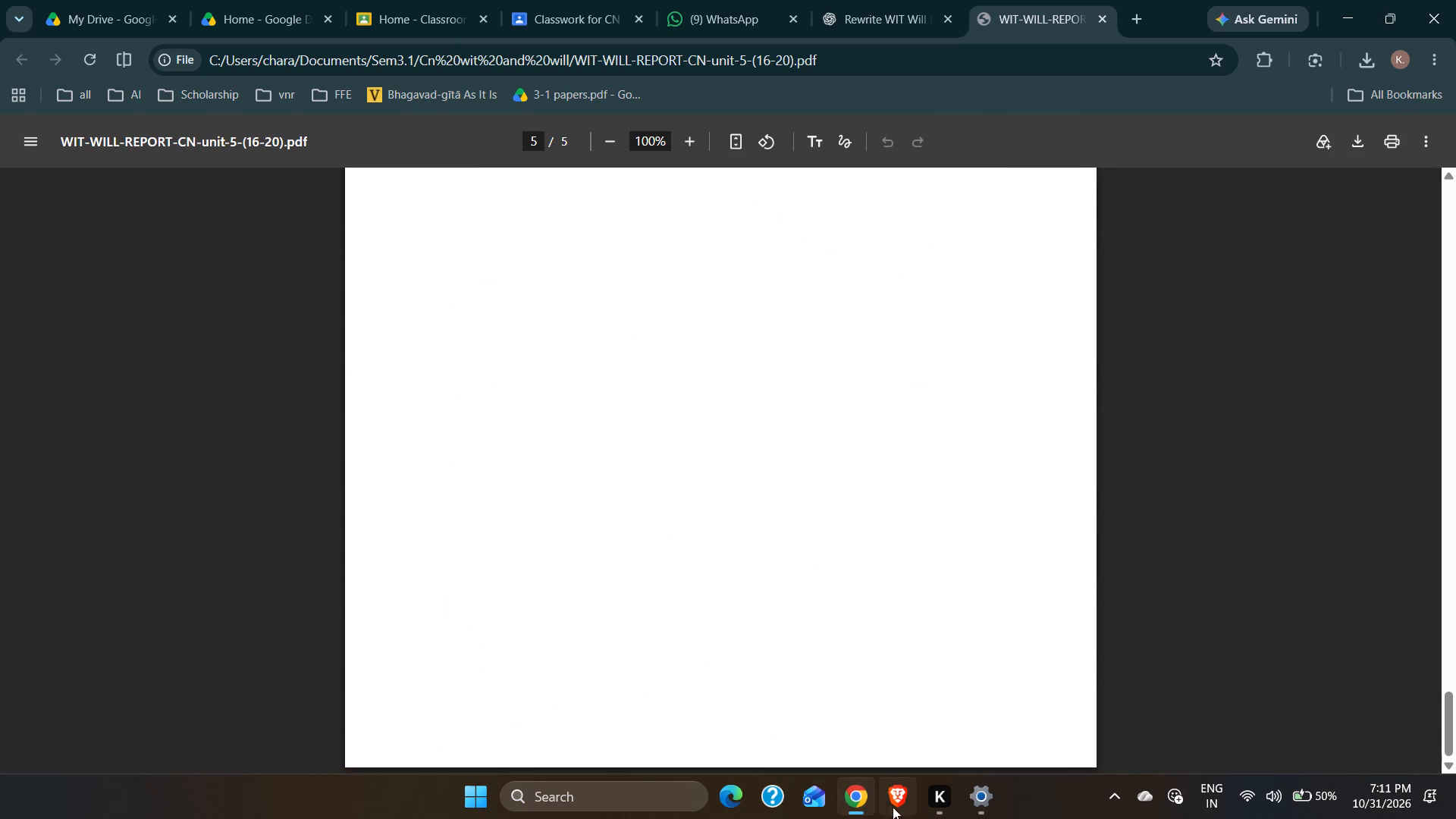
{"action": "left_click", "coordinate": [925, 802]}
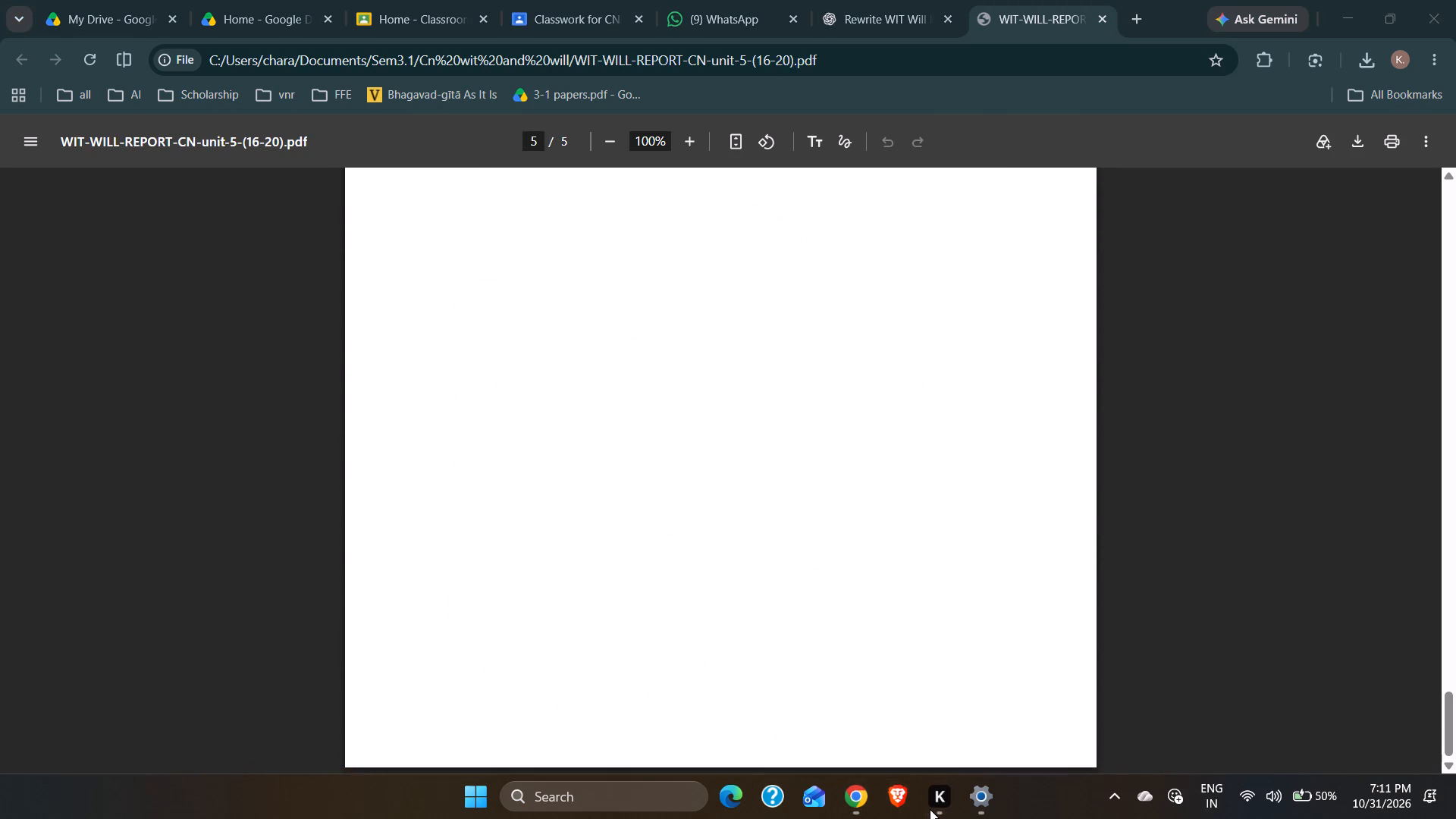
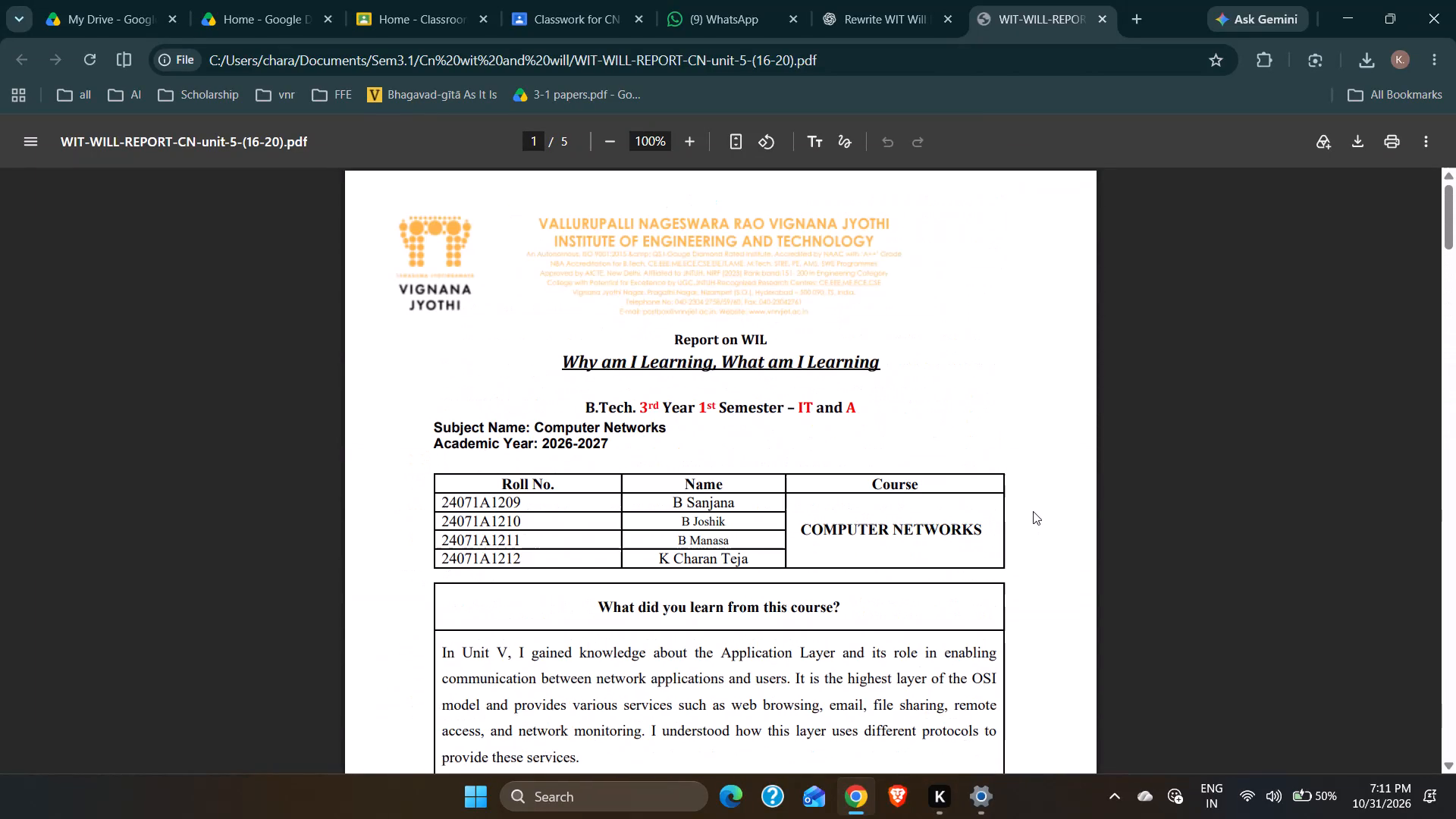
Check the title, year, semester and section lines on the first page of the exported Unit 5 PDF.
{"action": "left_click", "coordinate": [1137, 473]}
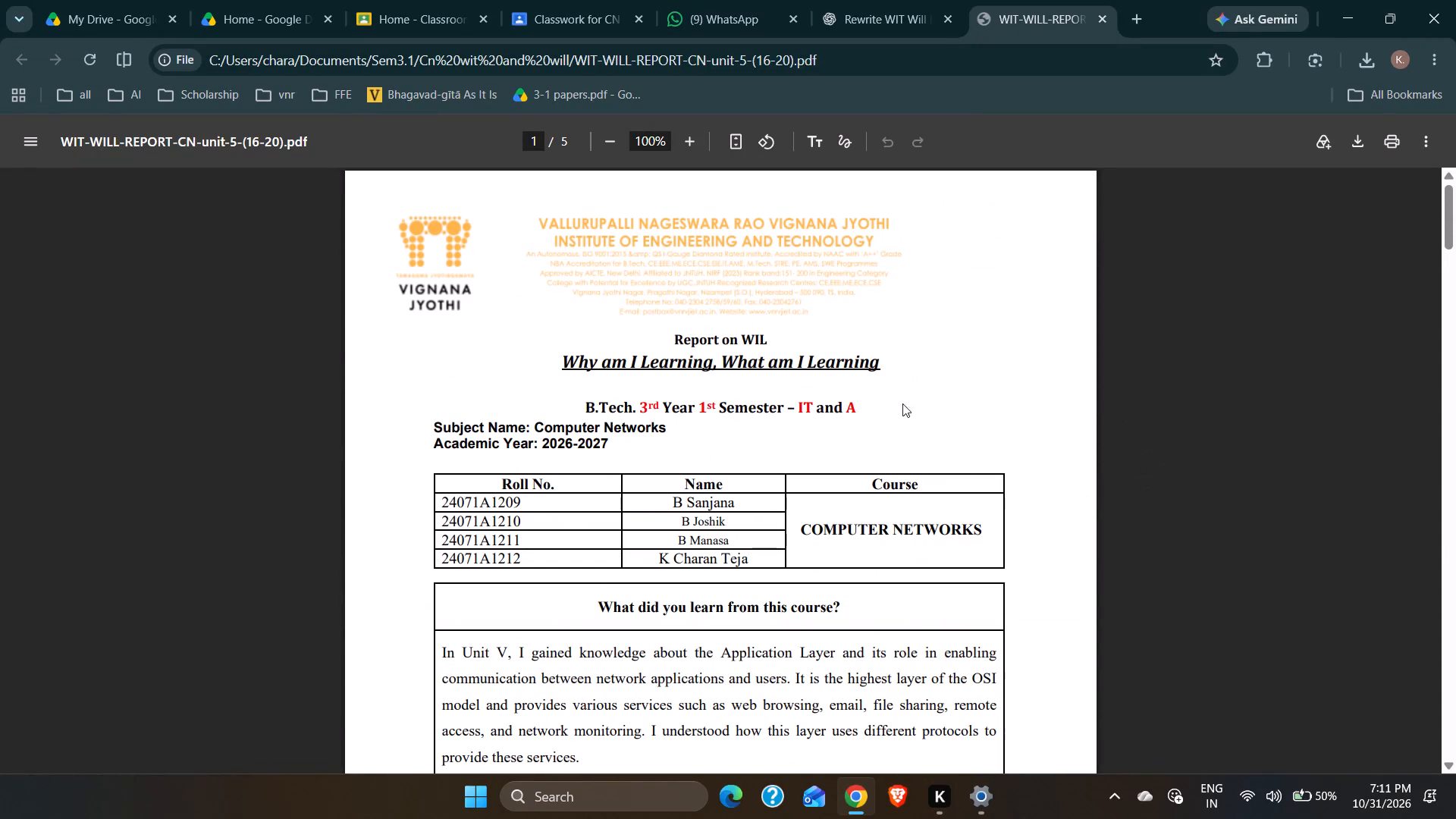
{"action": "left_click", "coordinate": [636, 419]}
{"action": "left_click", "coordinate": [698, 403]}
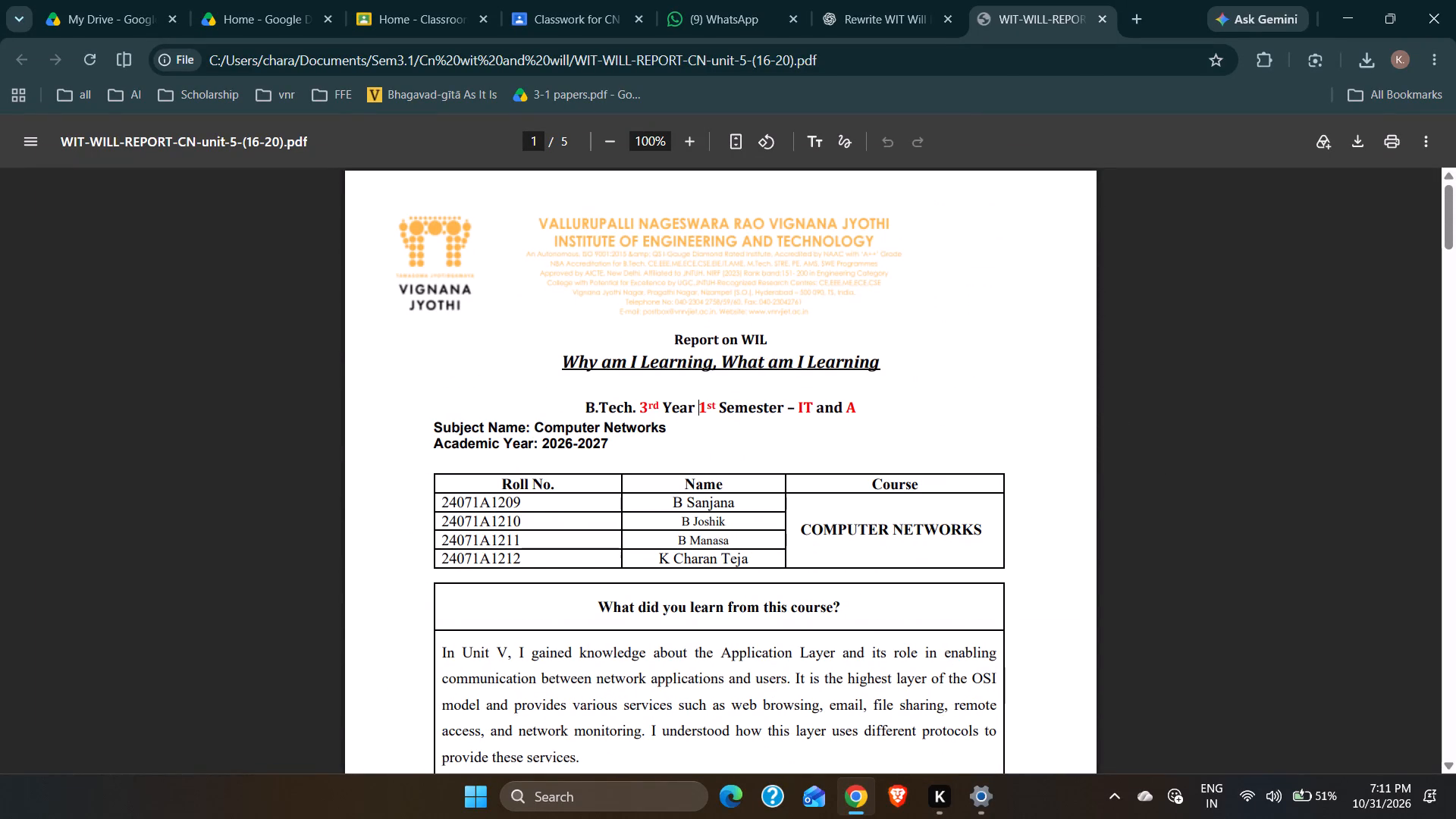
{"action": "left_click", "coordinate": [789, 391]}
{"action": "left_click", "coordinate": [817, 412]}
{"action": "left_click", "coordinate": [844, 409]}
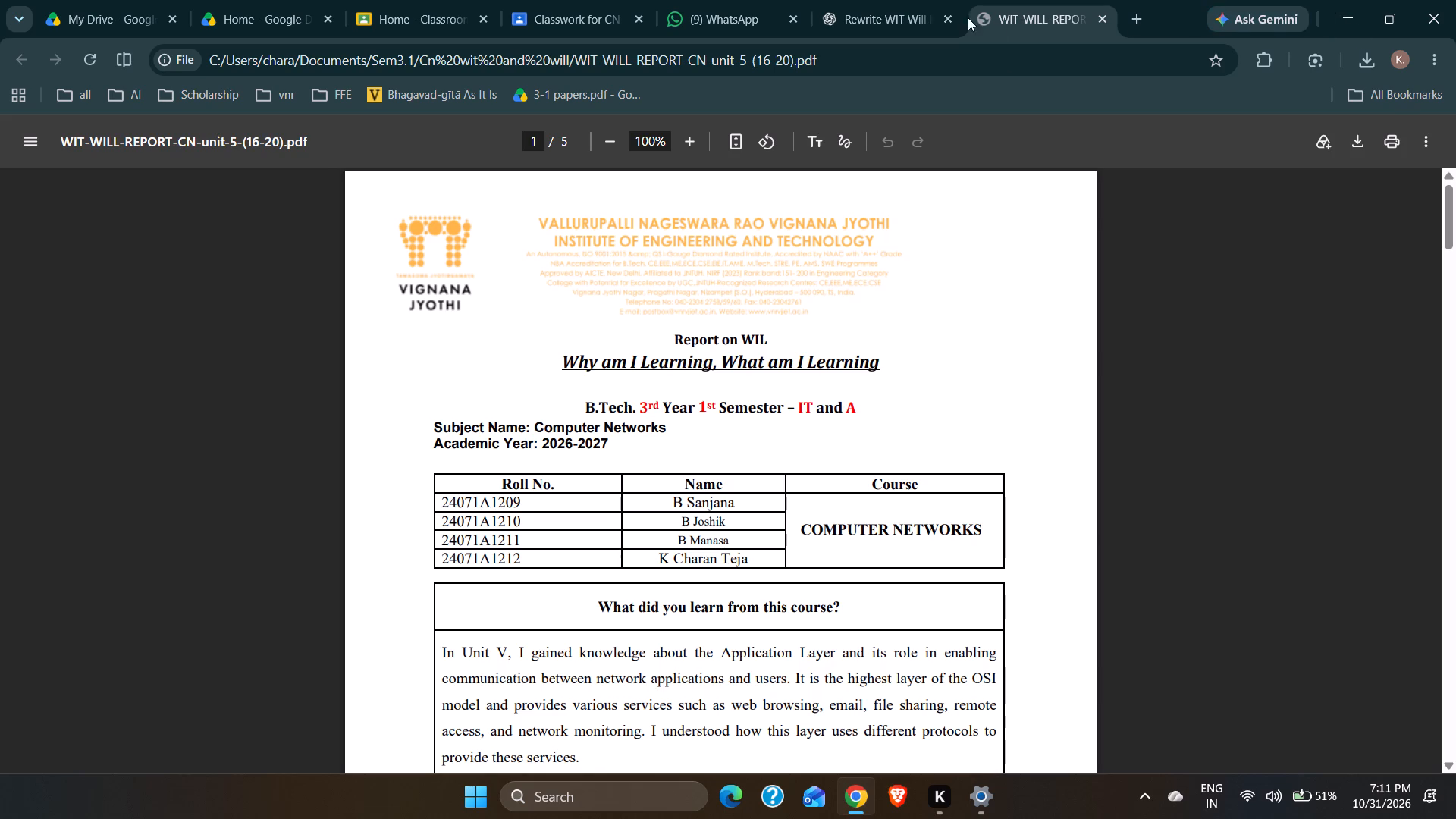
Switch to the ChatGPT conversation and review the note at the end of the rewritten report answers.
{"action": "left_click", "coordinate": [877, 0]}
{"action": "left_click", "coordinate": [958, 500]}
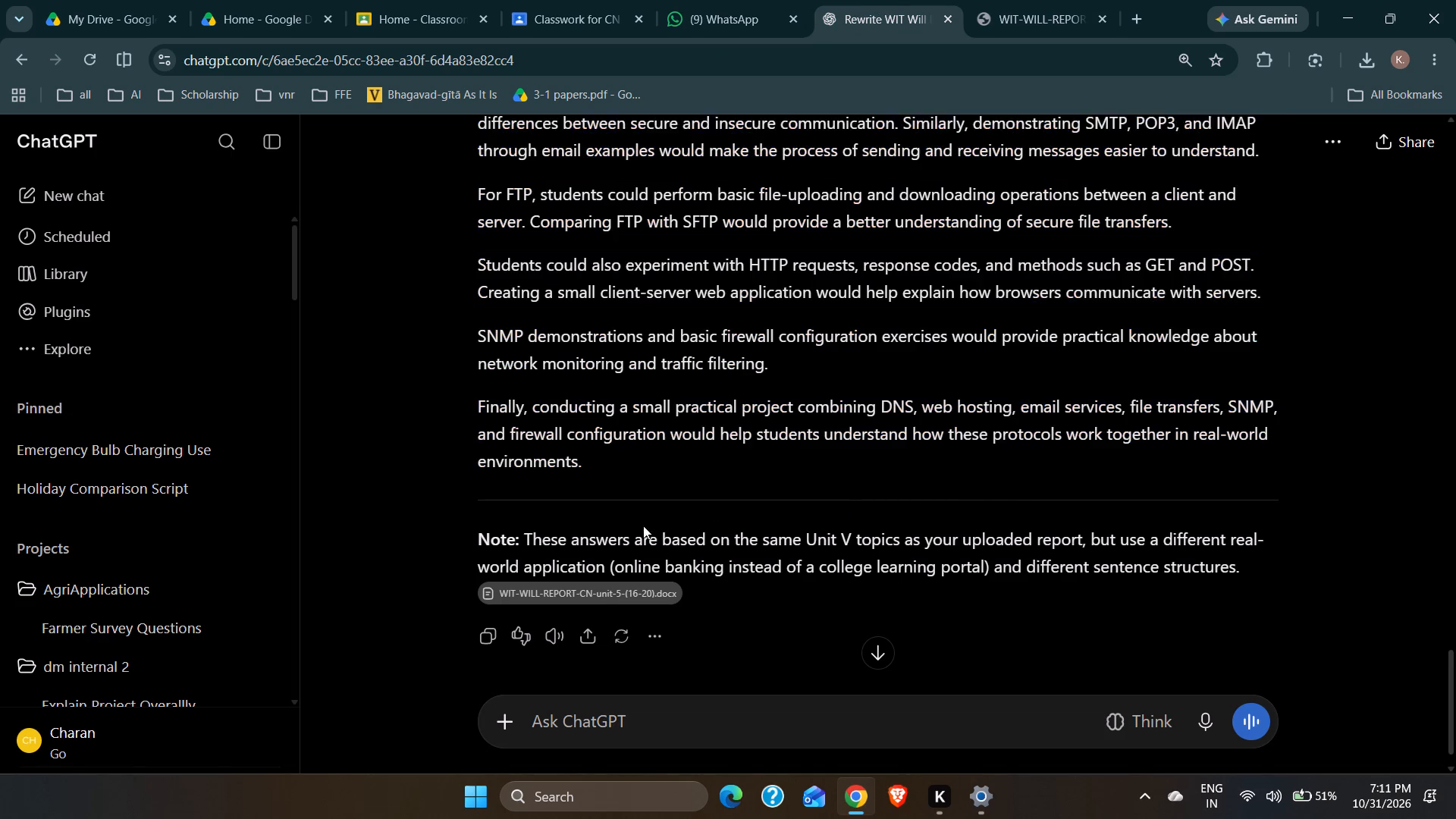
{"action": "scroll", "coordinate": [643, 526], "scroll_direction": "down", "scroll_amount": 3}
{"action": "scroll", "coordinate": [824, 574], "scroll_direction": "down", "scroll_amount": 3}
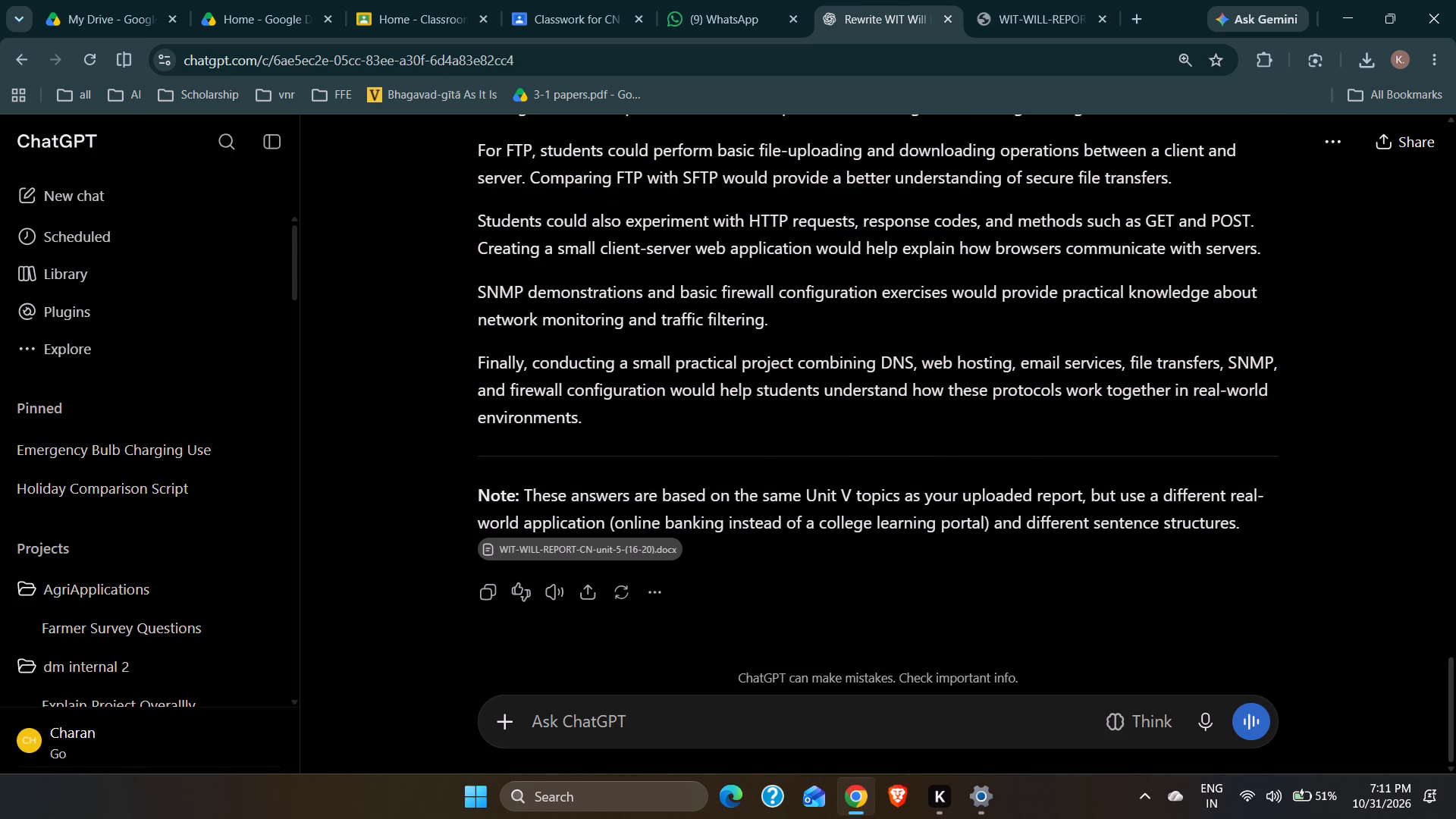
{"action": "left_click", "coordinate": [1240, 525]}
{"action": "left_click_drag", "start_coordinate": [1240, 525], "coordinate": [303, 476]}
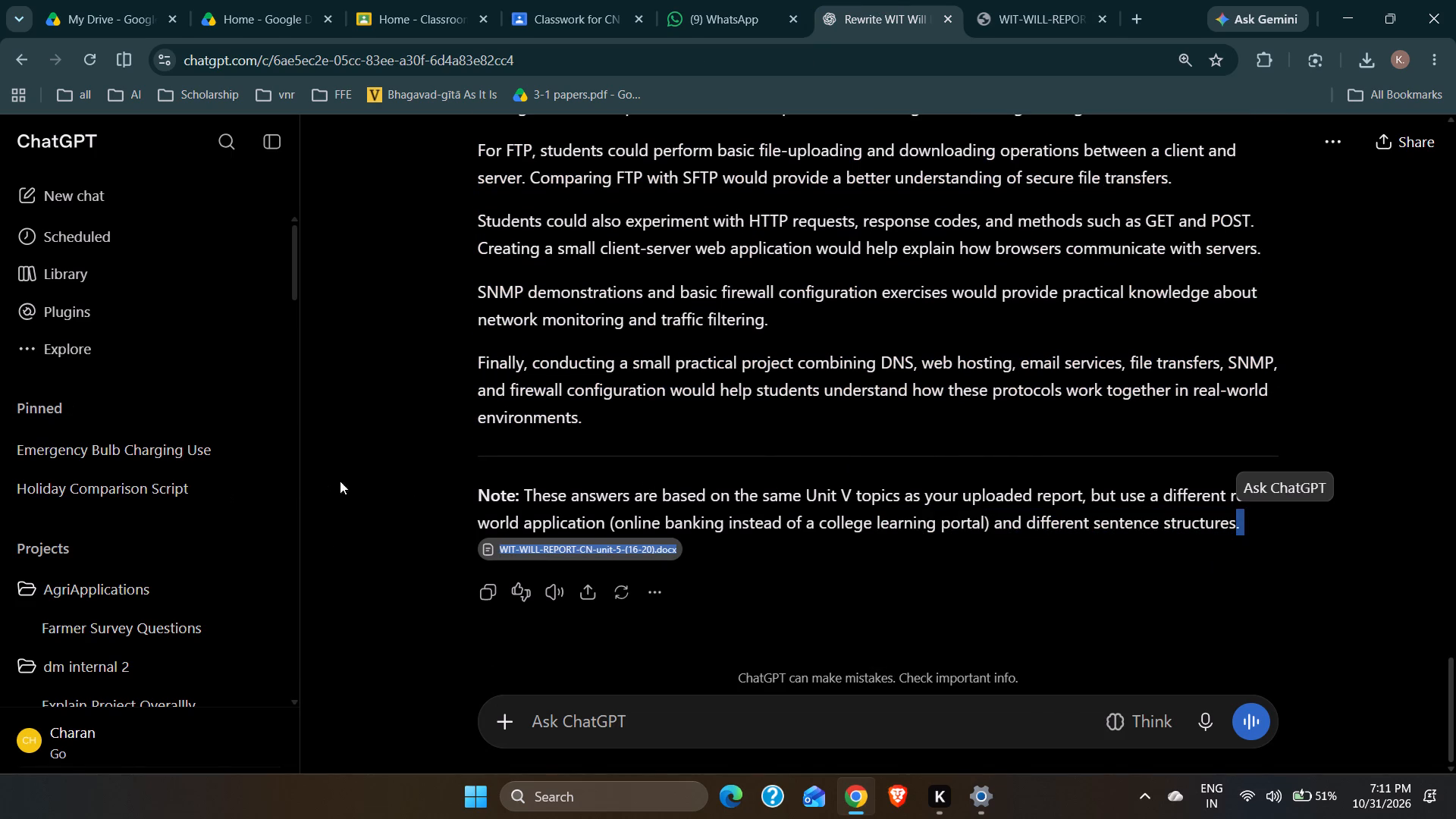
{"action": "left_click", "coordinate": [423, 491]}
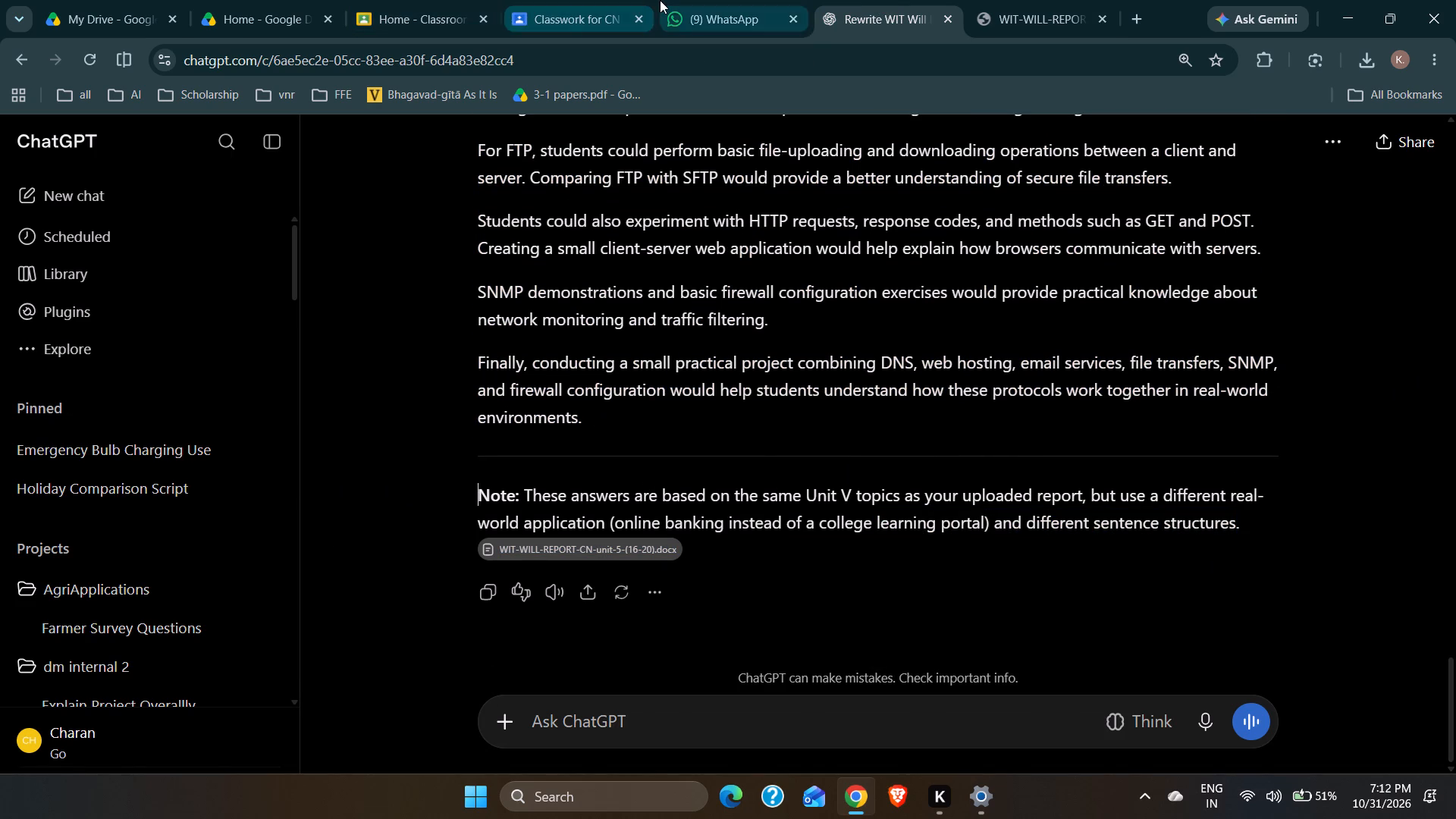